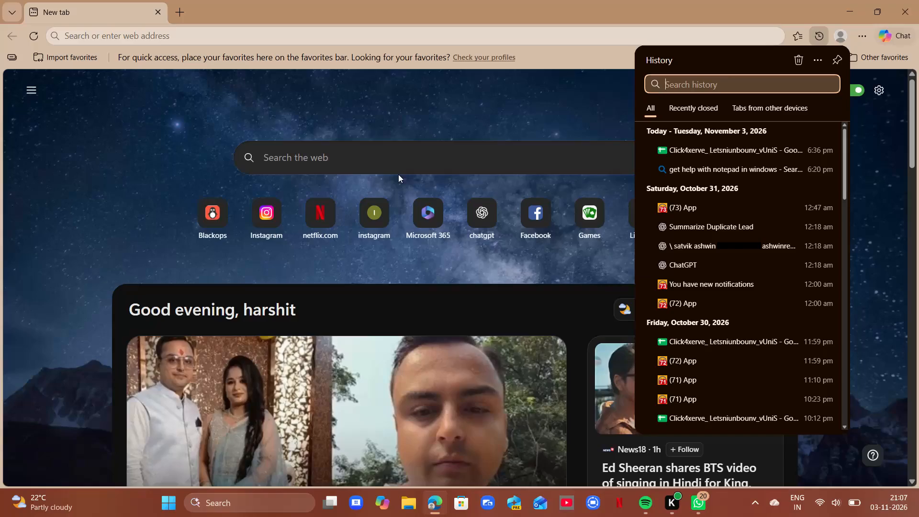
Open the most recent Click4xerve_ Letsniunbounv_vUniS spreadsheet from the browsing history.
left_click(807, 152)
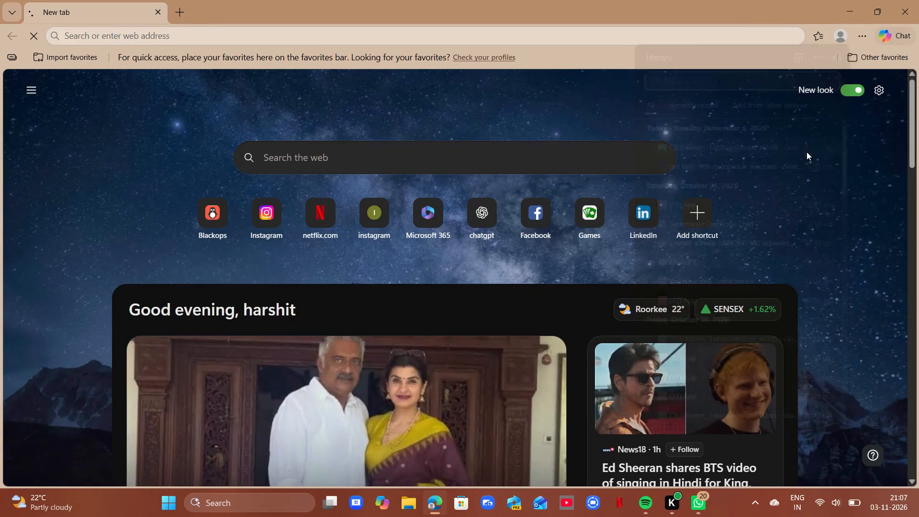
Open a second browser tab and bring up the browsing history in it.
left_click(185, 14)
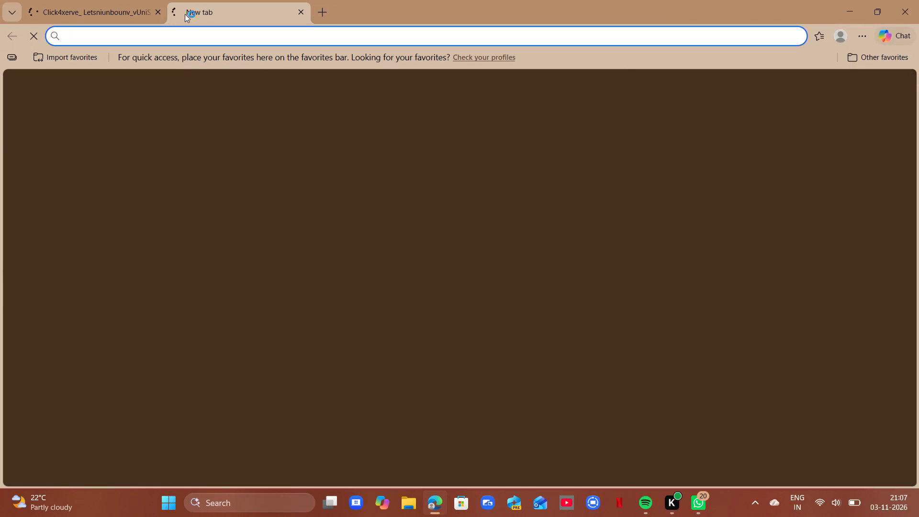
key("ctrl+h")
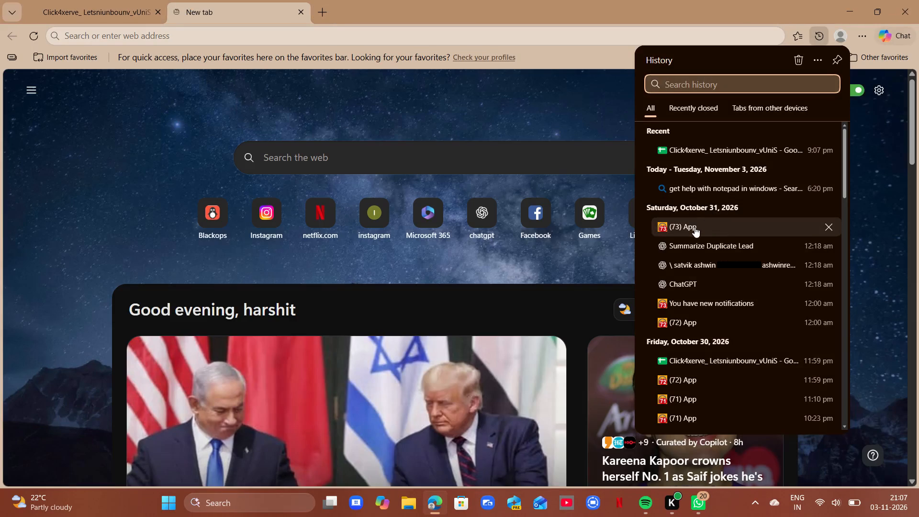
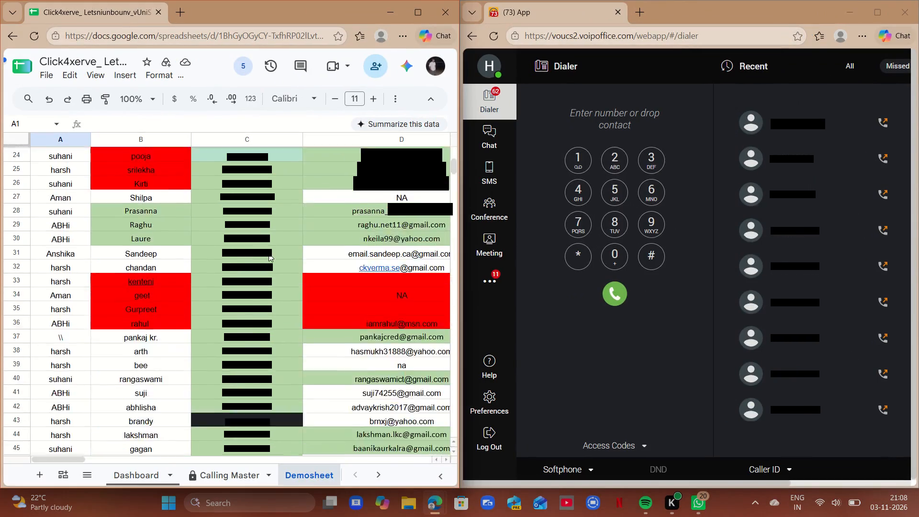
Look through the leads listed on the Demosheet sheet down to the last filled row.
scroll(269, 253, "down", 5)
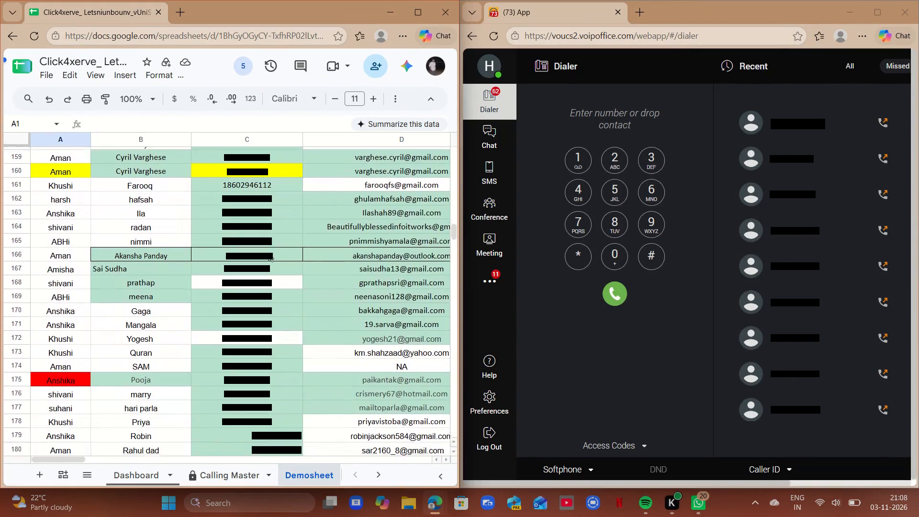
scroll(269, 253, "up", 3)
scroll(269, 253, "down", 2)
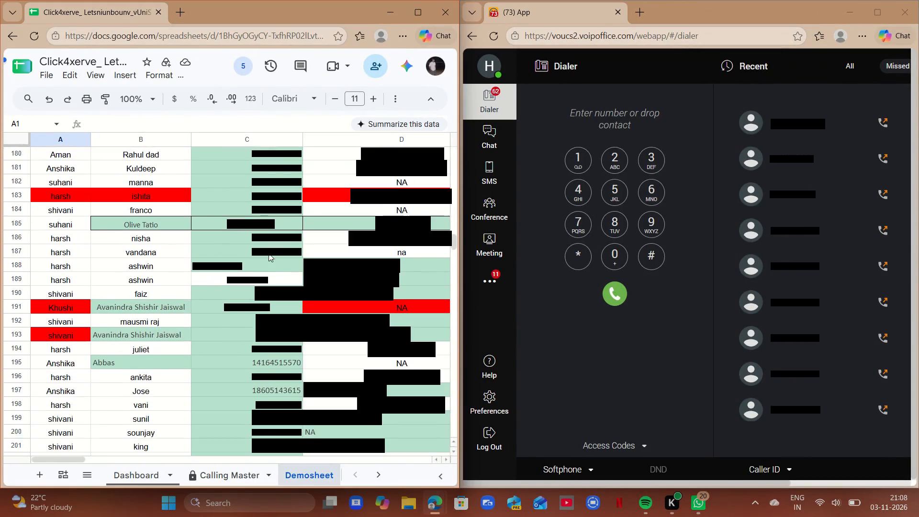
scroll(269, 253, "down", 4)
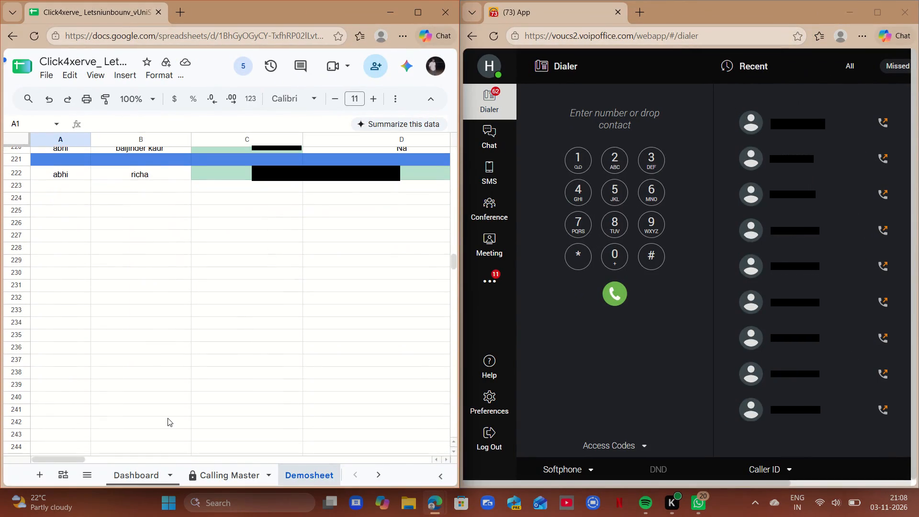
Open the Calling Master sheet and look through the assigned agents and Follow Up leads down to around row 590.
left_click(215, 477)
scroll(319, 306, "left", 2)
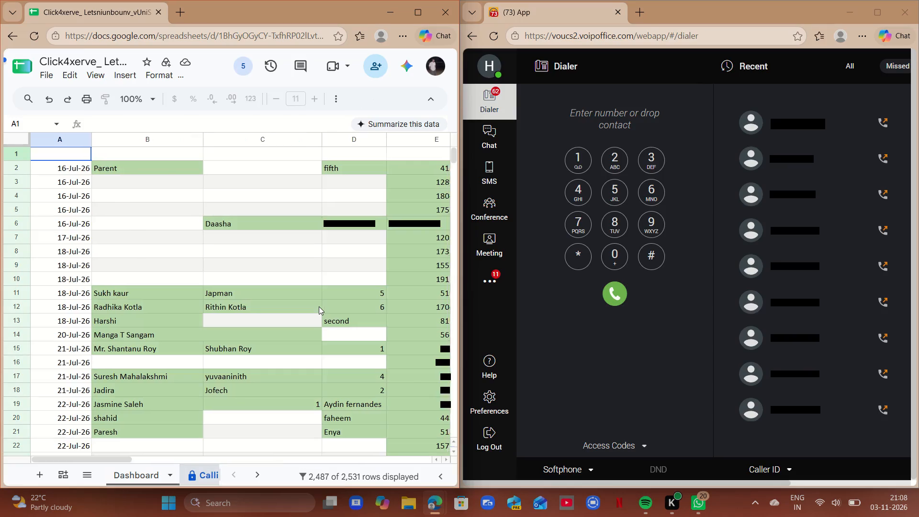
scroll(319, 306, "left", 3)
scroll(319, 306, "down", 12)
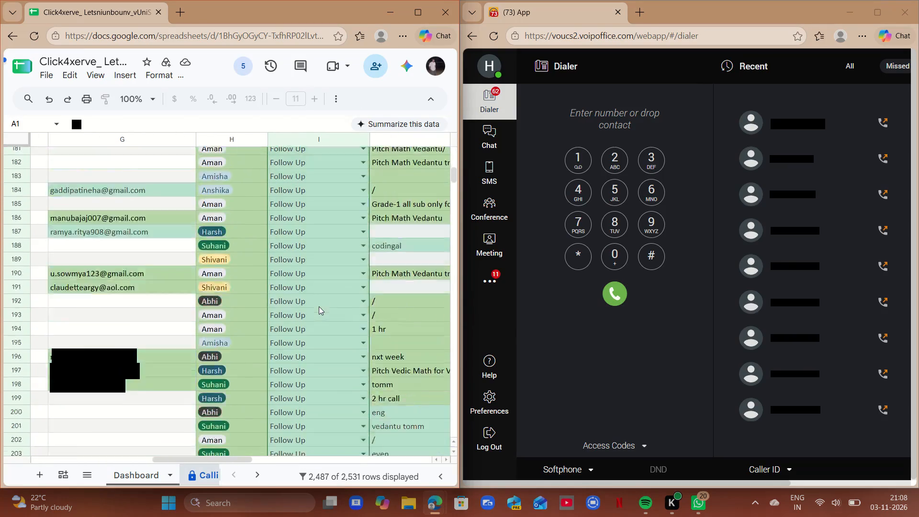
scroll(319, 306, "down", 7)
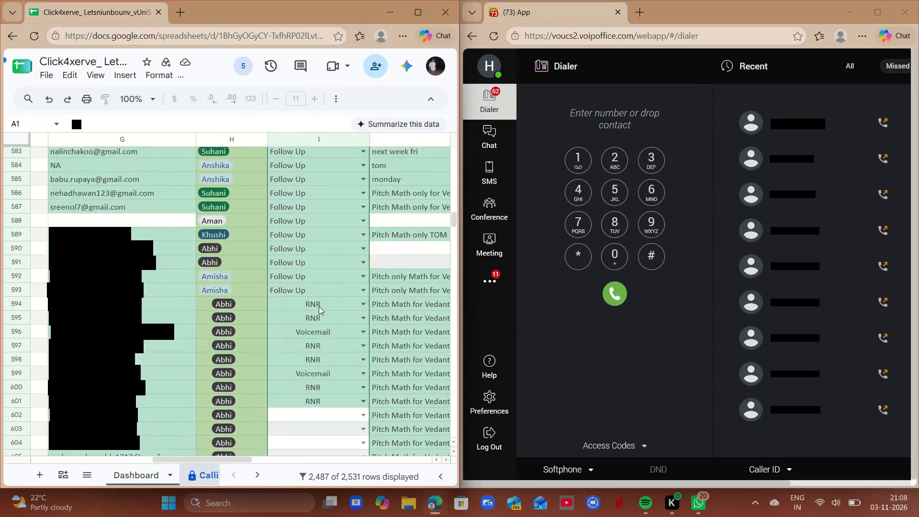
scroll(319, 306, "up", 3)
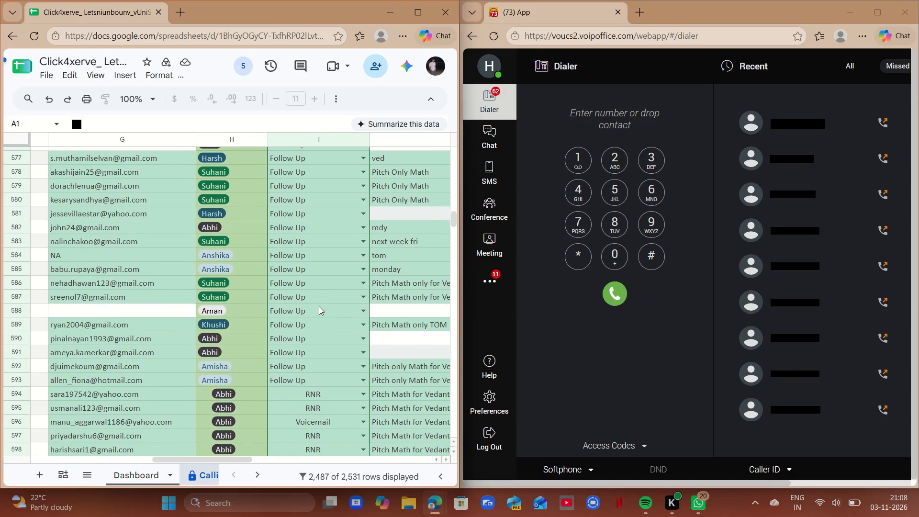
Copy the lead's phone number from cell E577 of Calling Master and call it from the VoIP dialer.
scroll(319, 306, "right", 3)
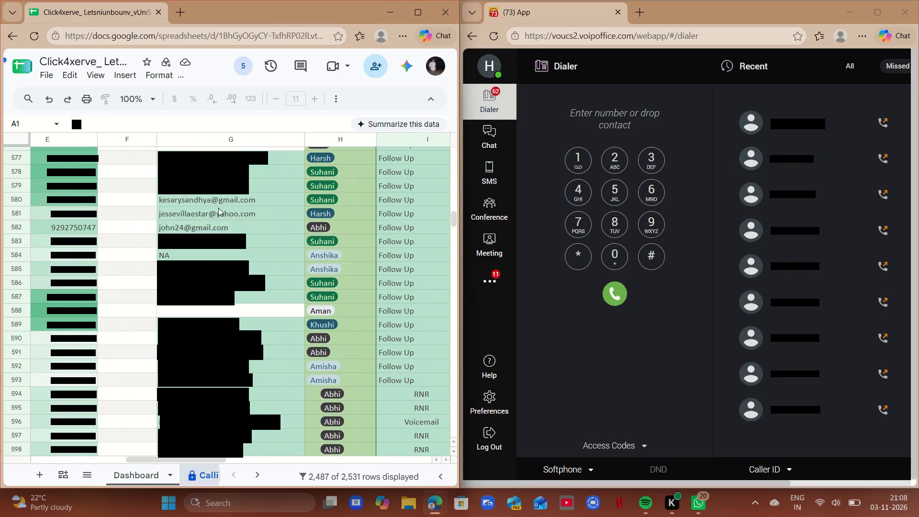
left_click(77, 158)
key("ctrl+c")
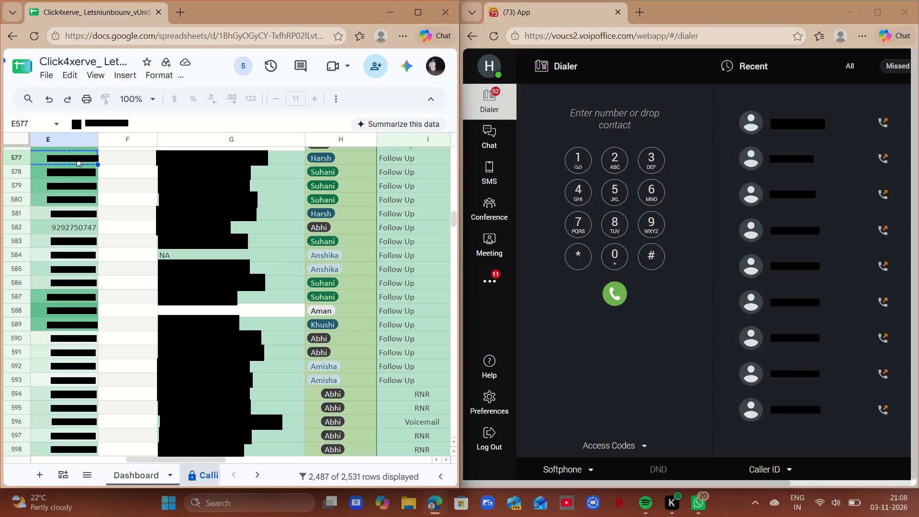
left_click(625, 123)
key("ctrl+v")
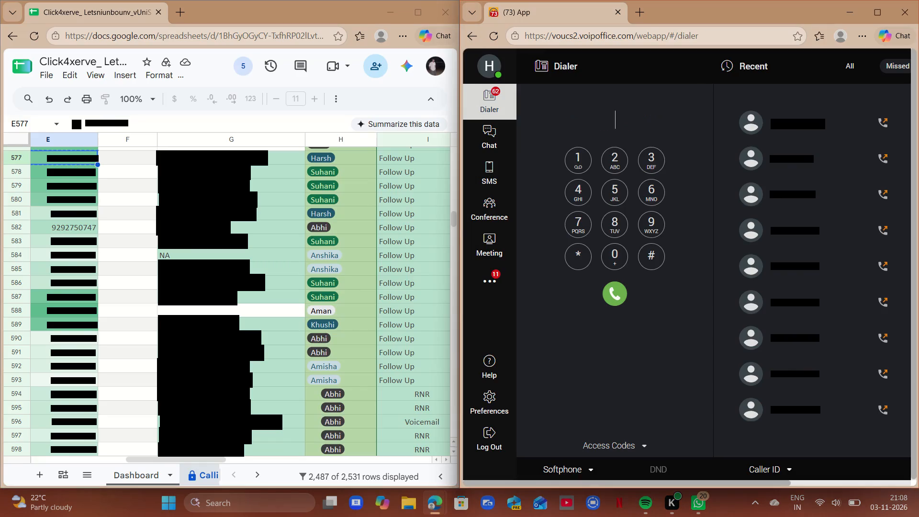
key("Return")
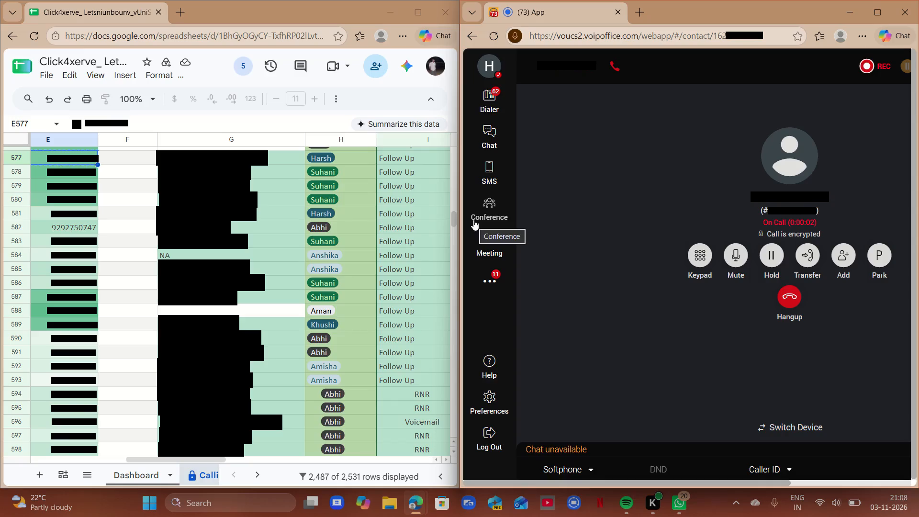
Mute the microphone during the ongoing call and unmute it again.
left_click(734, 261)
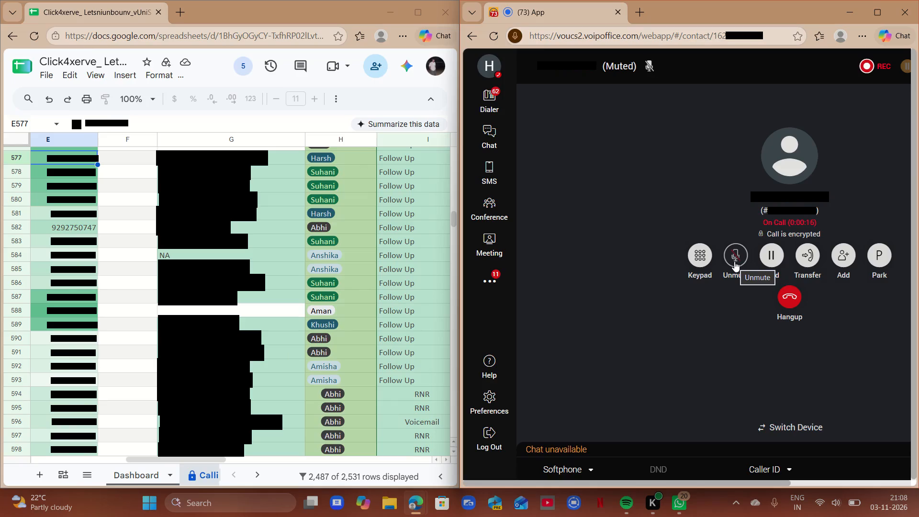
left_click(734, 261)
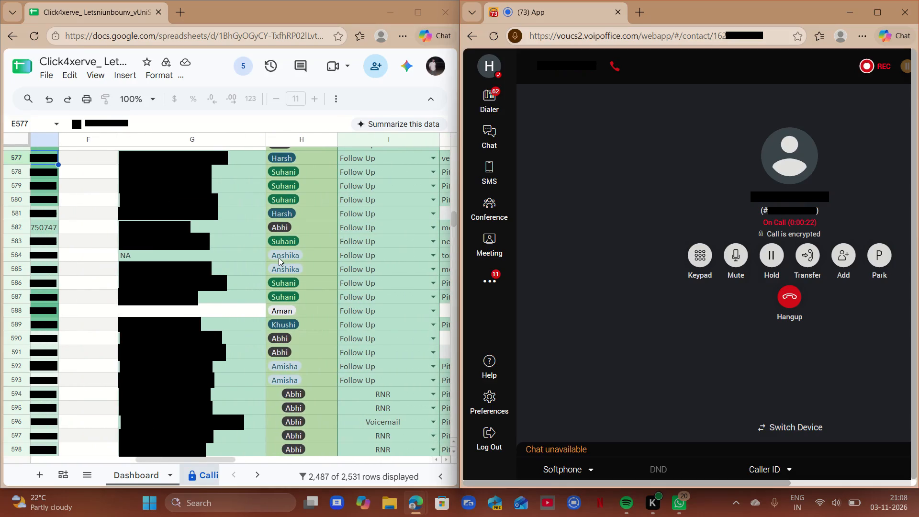
Check the agents' lead summary on the Dashboard sheet and return to the Calling Master sheet.
left_click(134, 479)
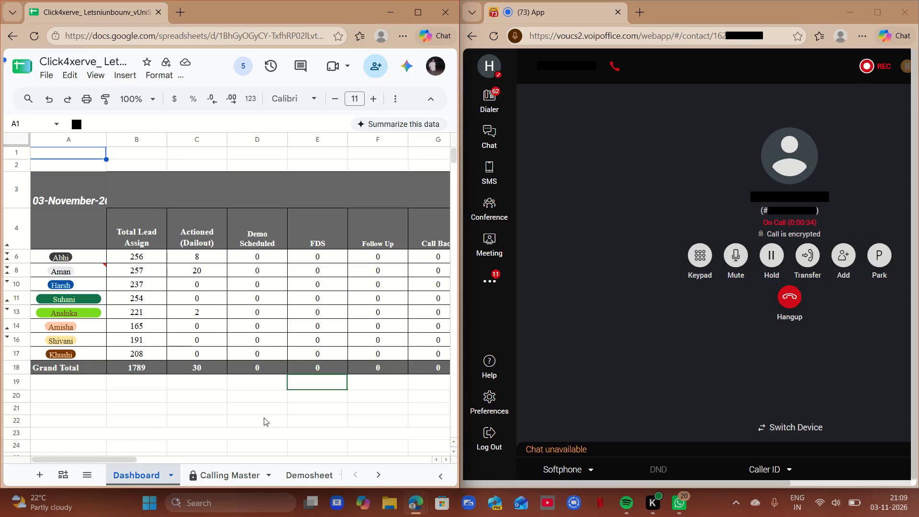
left_click(230, 475)
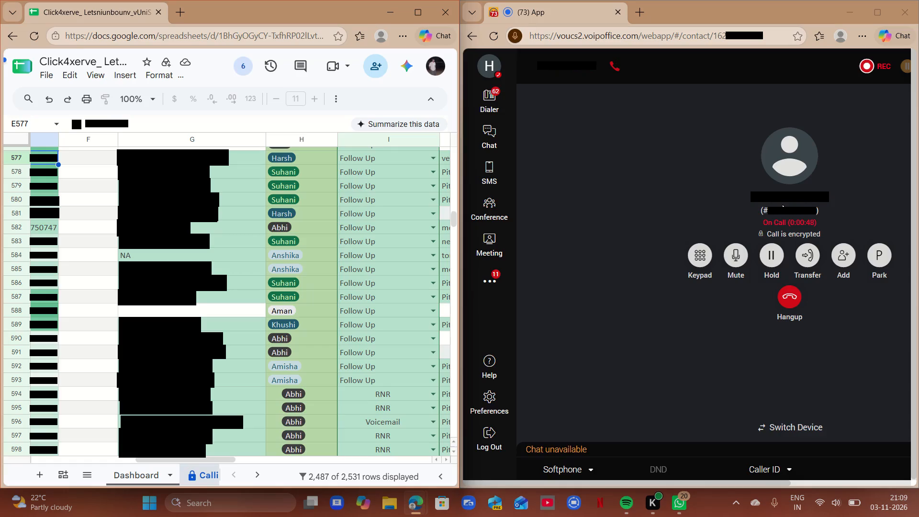
Hang up the call to the lead in row 577.
left_click(786, 291)
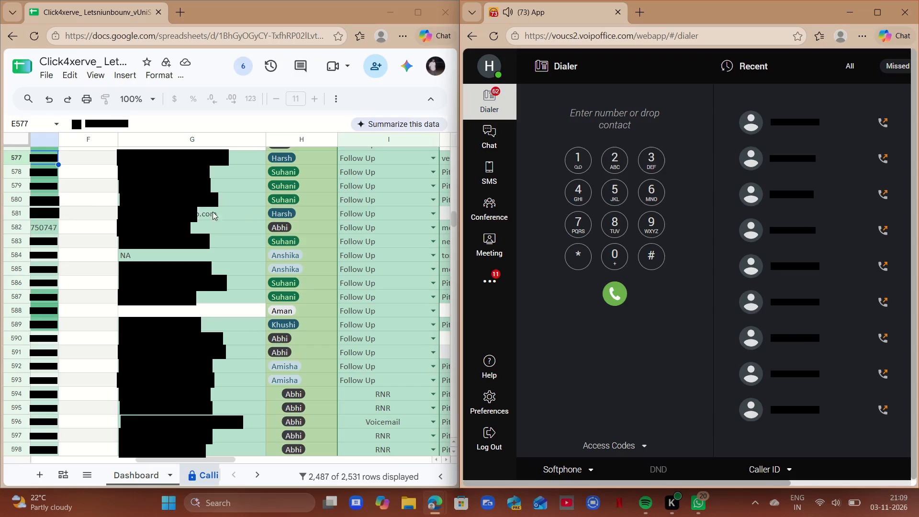
Copy the lead's phone number from cell E581 and call it from the VoIP dialer.
left_click(49, 214)
key("ctrl+c")
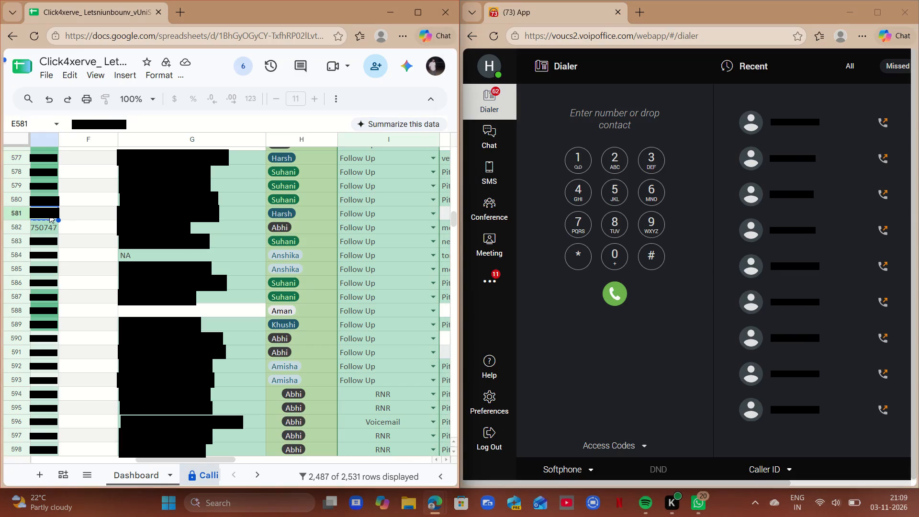
left_click(604, 136)
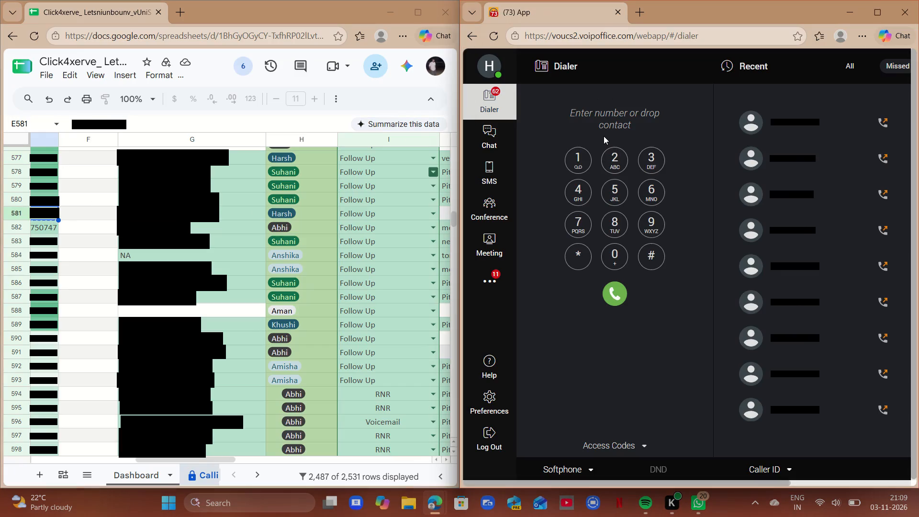
key("ctrl+v")
key("Return")
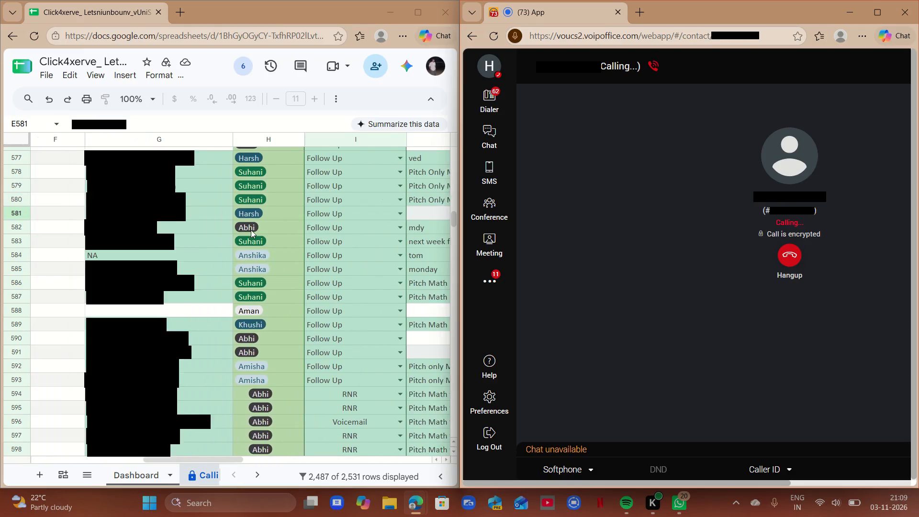
Copy the phone number from cell E587, hang up the current call and call the copied number.
scroll(232, 293, "right", 1)
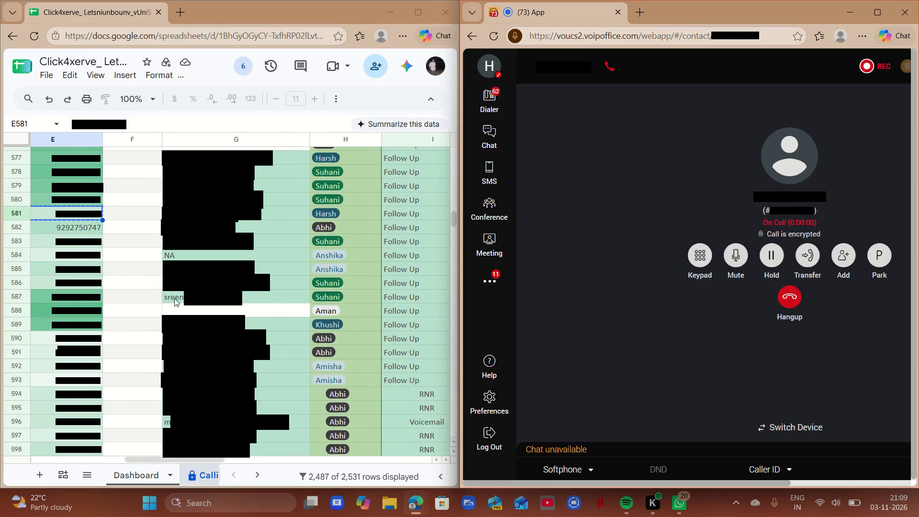
left_click(78, 297)
key("ctrl+c")
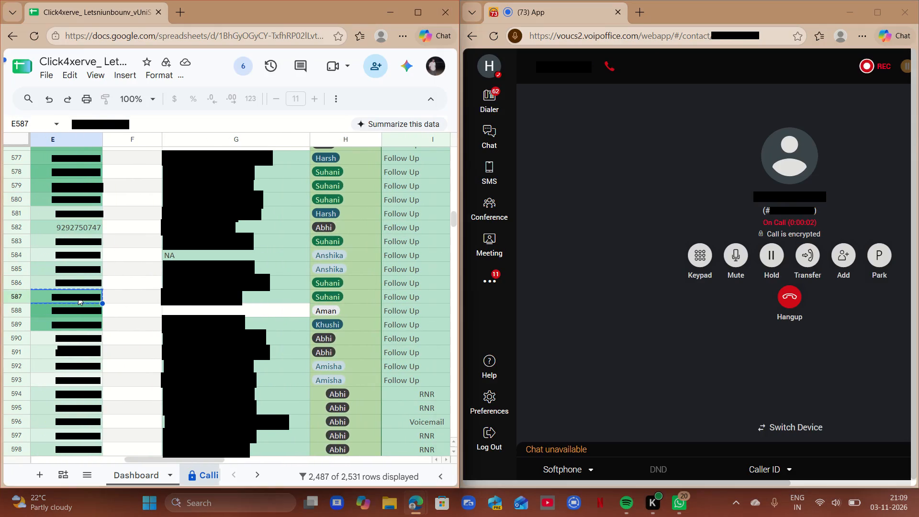
left_click(785, 294)
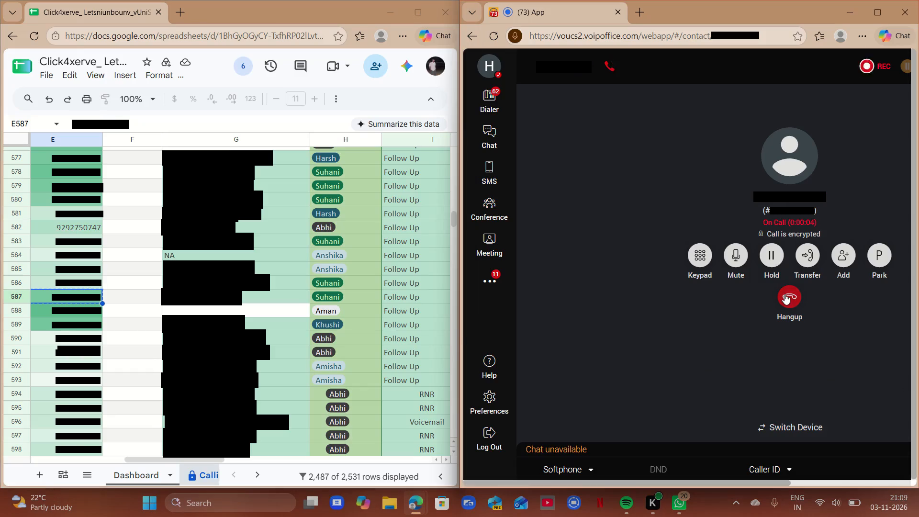
left_click(584, 93)
key("ctrl+v")
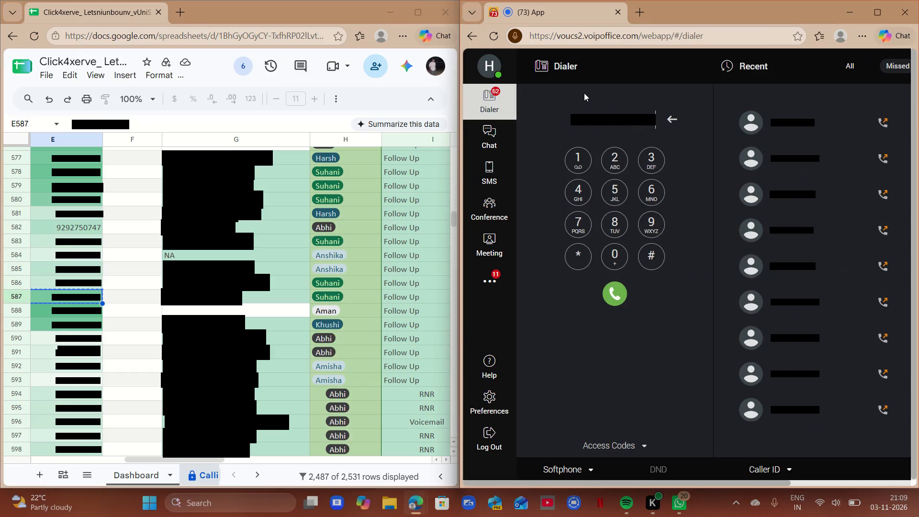
key("Return")
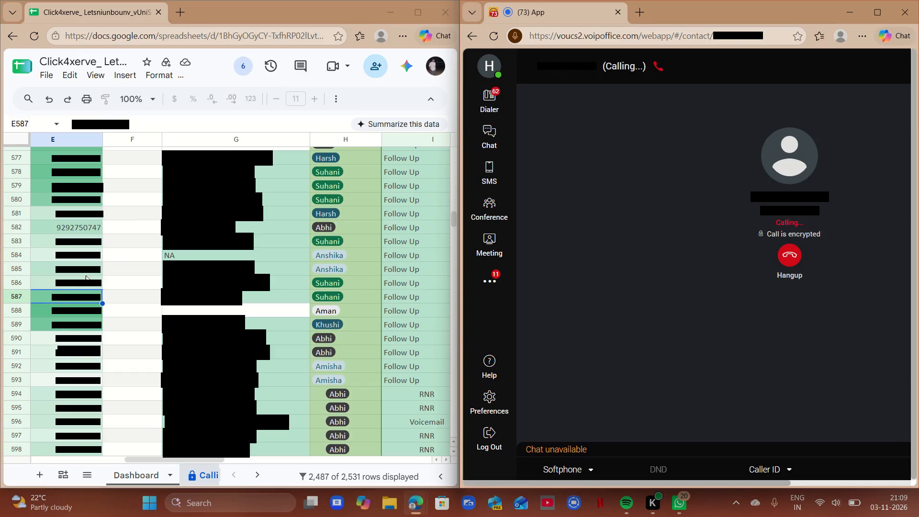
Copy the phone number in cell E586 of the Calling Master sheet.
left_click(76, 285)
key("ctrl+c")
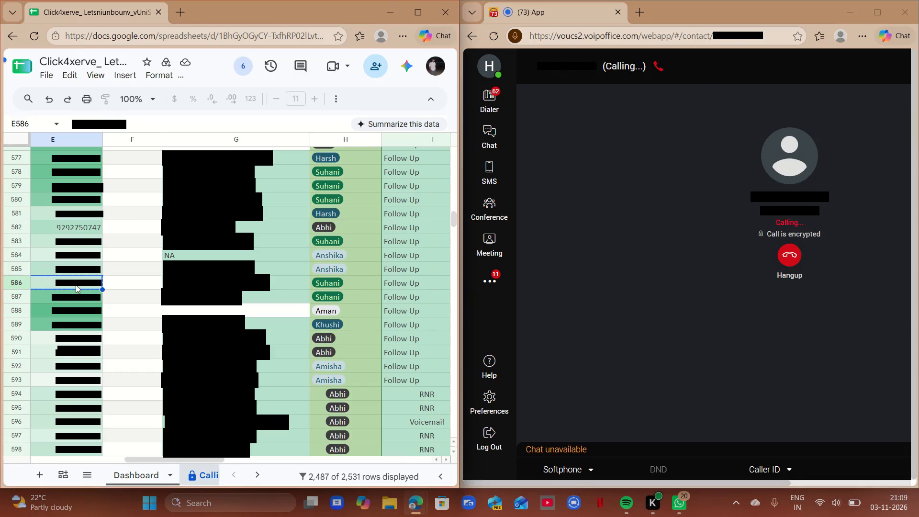
Show the list of people currently viewing the spreadsheet.
left_click(248, 67)
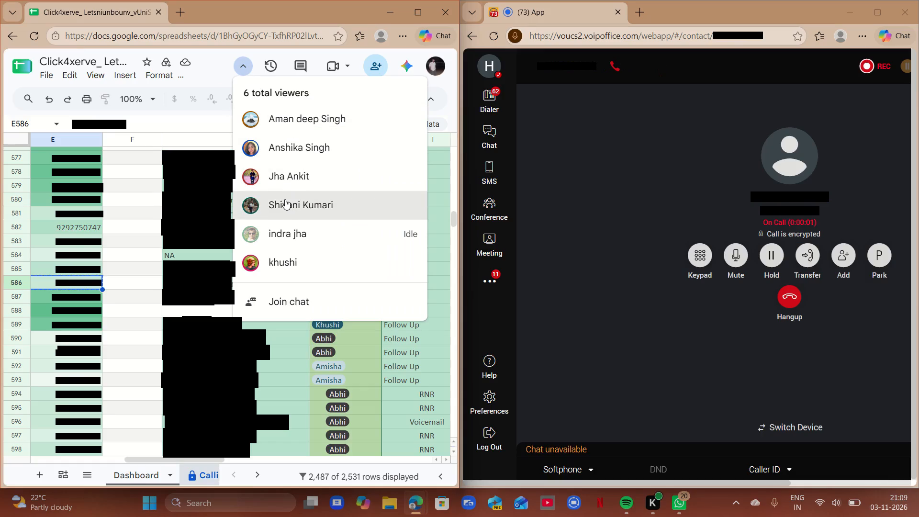
Enter the digit 7 on the ongoing call's keypad, and reopen the keypad to enter 7 once more.
left_click(702, 259)
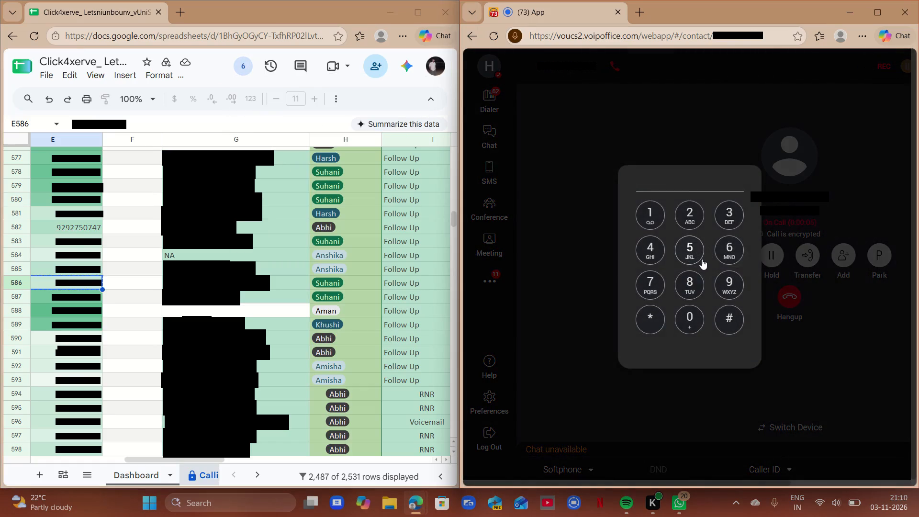
key("7")
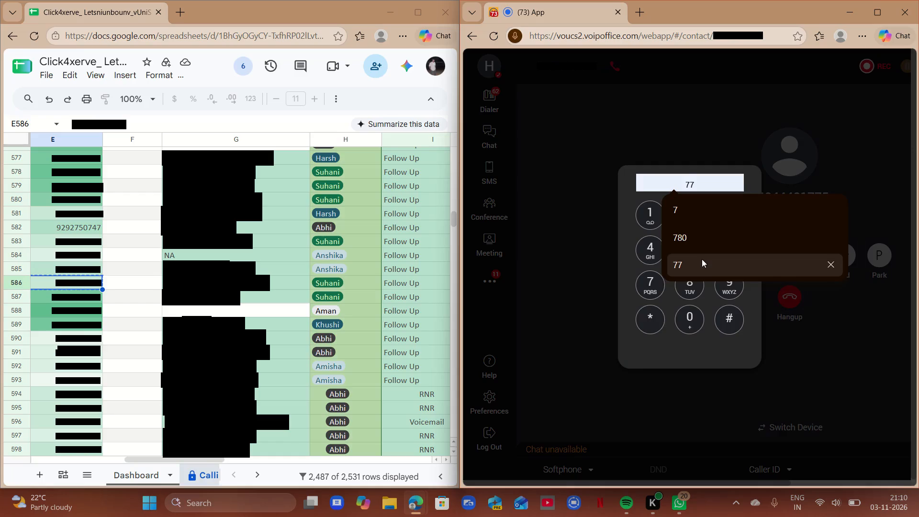
left_click(712, 139)
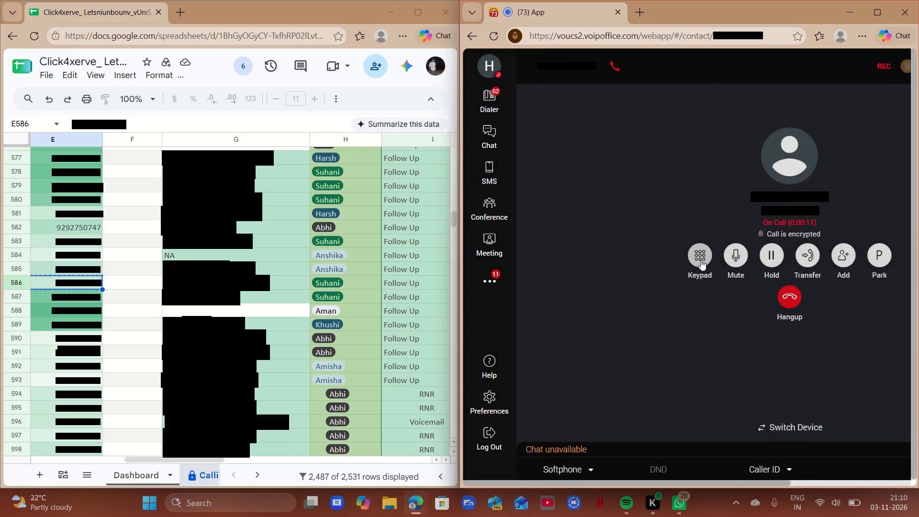
left_click(700, 259)
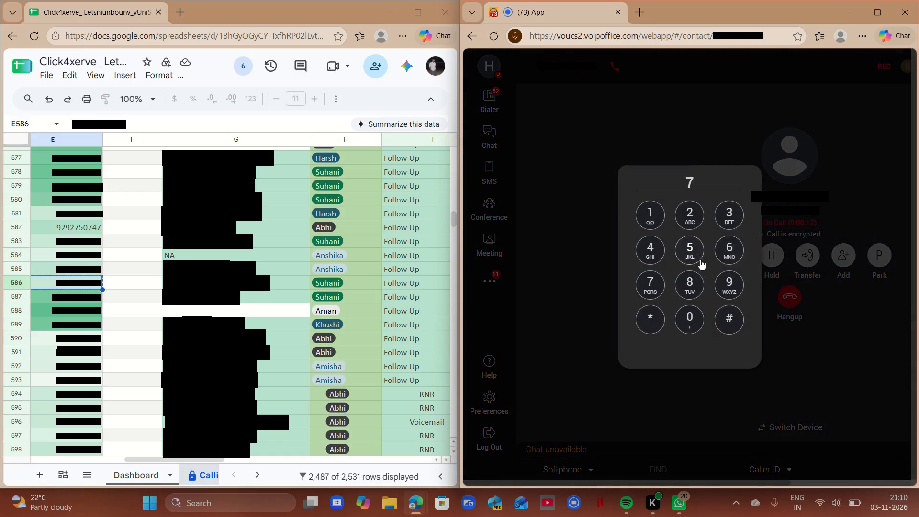
key("7")
Close the in-call keypad and hang up the current call.
left_click(681, 100)
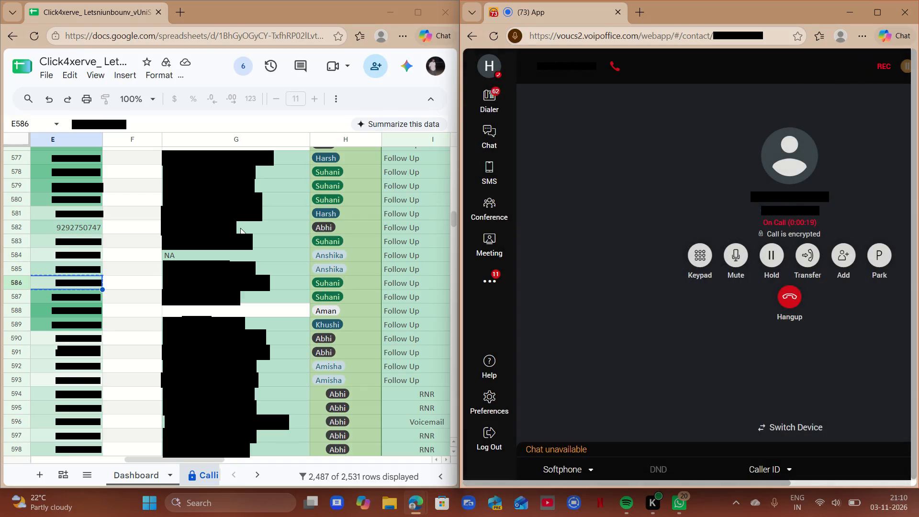
scroll(125, 260, "up", 2)
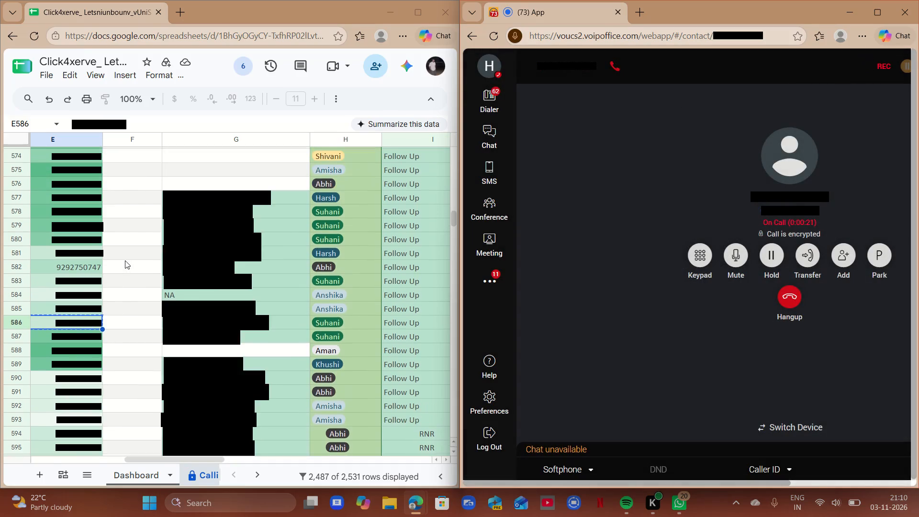
scroll(125, 260, "up", 1)
scroll(125, 260, "down", 1)
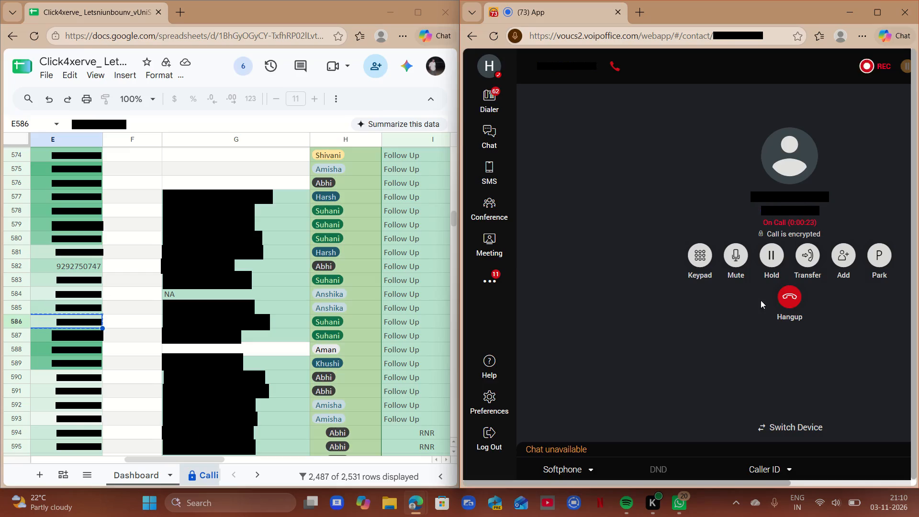
left_click(787, 304)
Call the phone number copied from cell E586 using the dialer.
left_click(620, 102)
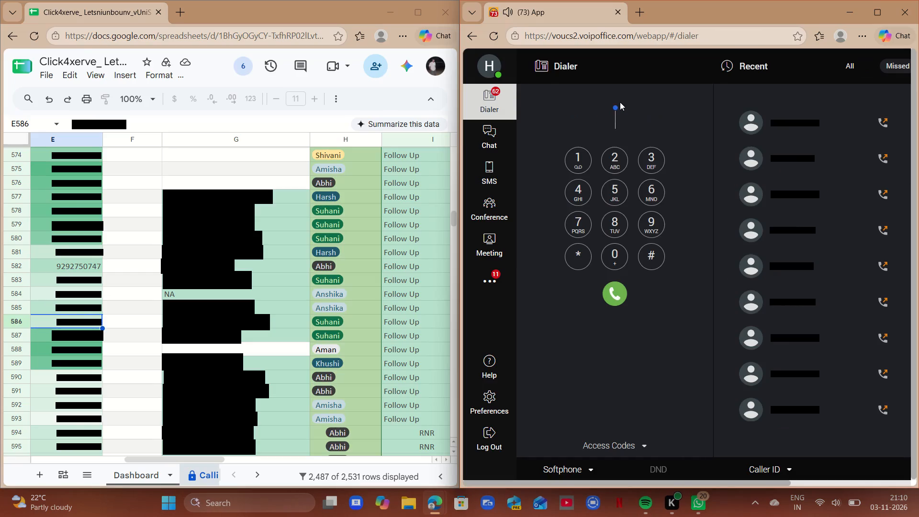
key("ctrl+v")
key("Return")
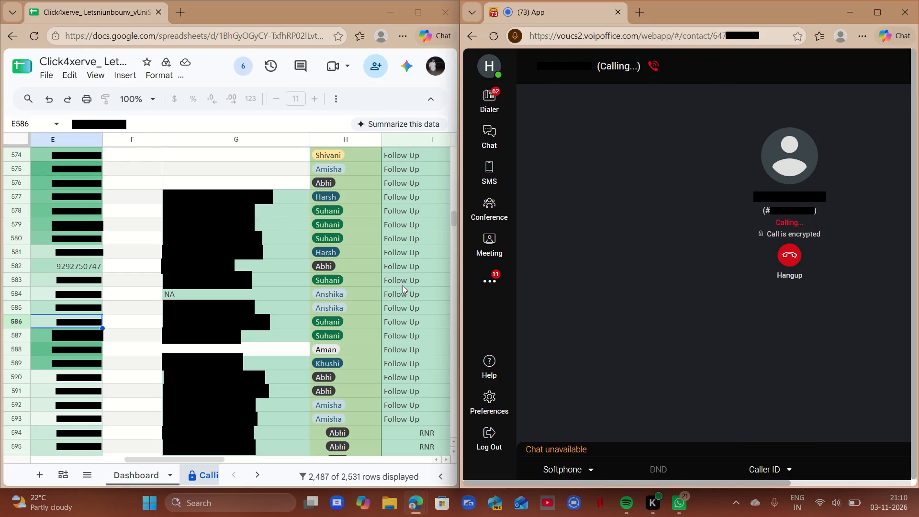
Bring the status and remarks columns of the sheet into view and end the call to the number from row 586.
scroll(403, 285, "left", 1)
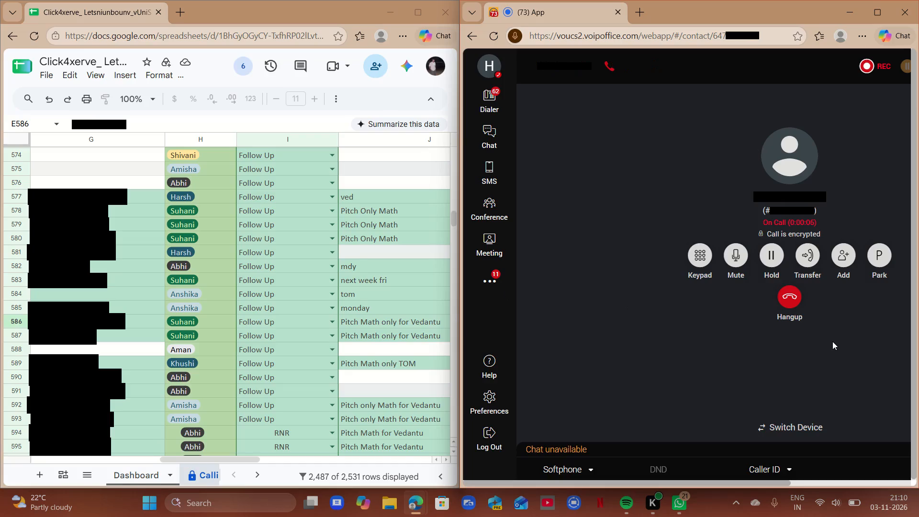
left_click(793, 295)
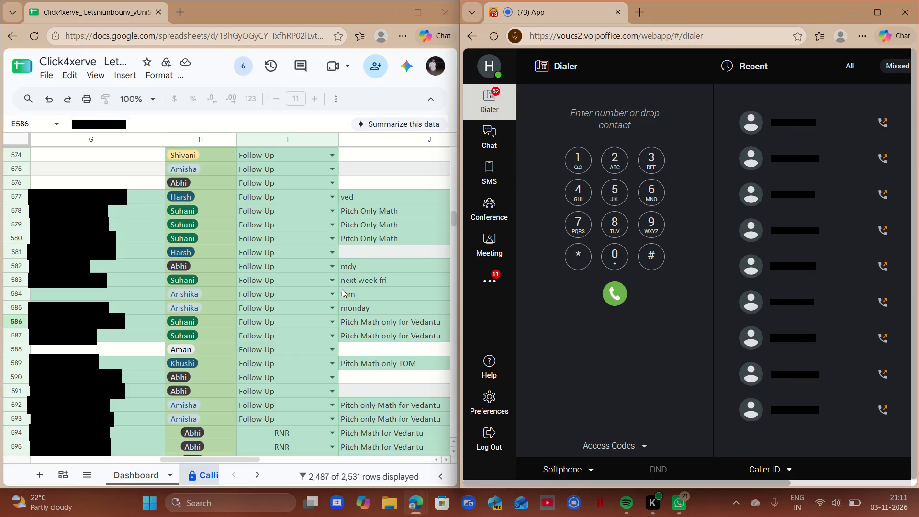
Copy the phone number from cell E580 of the Calling Master sheet and call it in the web dialer.
scroll(263, 316, "right", 1)
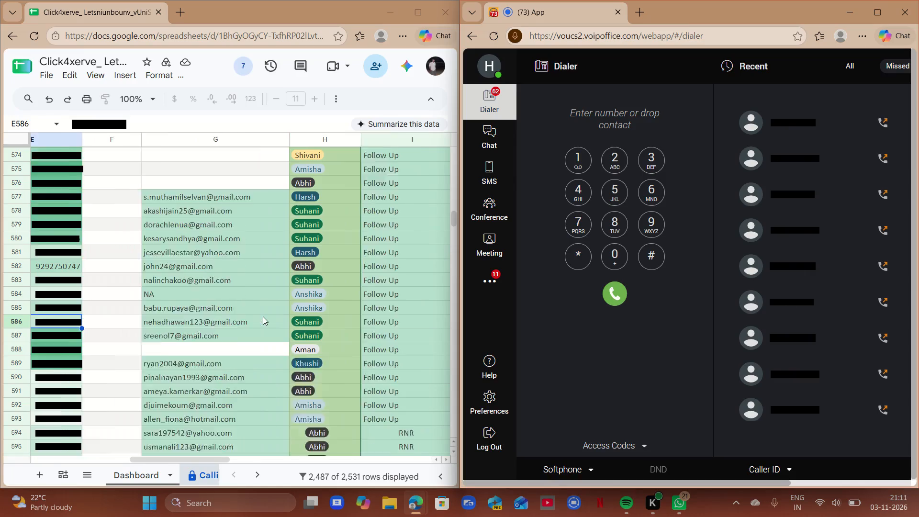
scroll(263, 316, "right", 1)
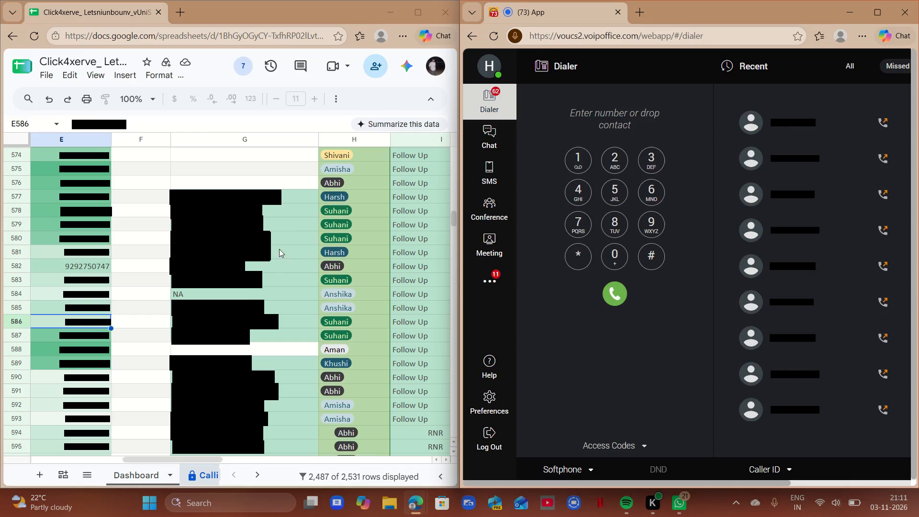
left_click(90, 246)
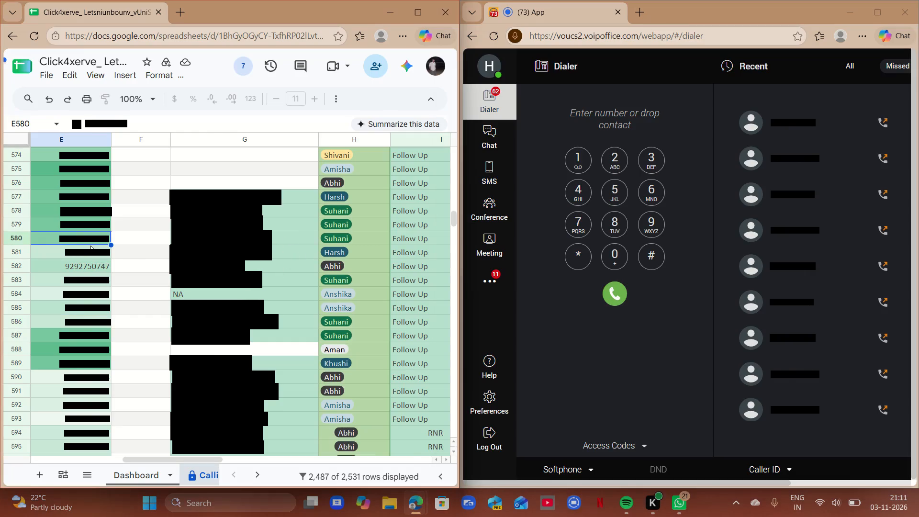
key("ctrl+c")
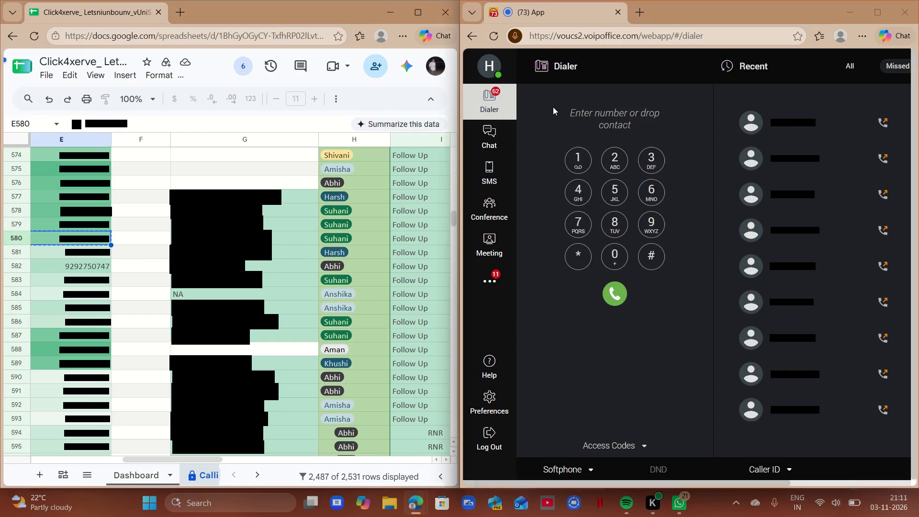
left_click(553, 107)
key("ctrl+v")
key("Return")
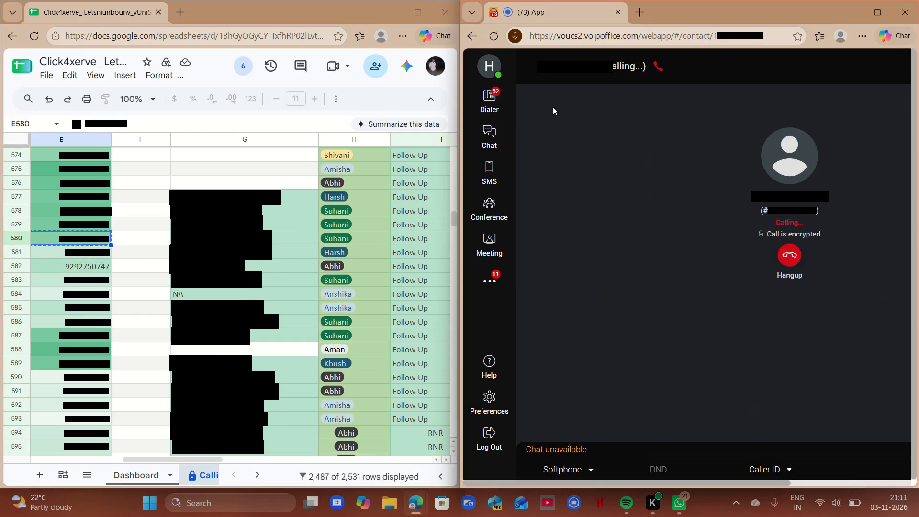
Copy the phone number from cell E579, hang up the current call and call the copied number.
left_click(92, 222)
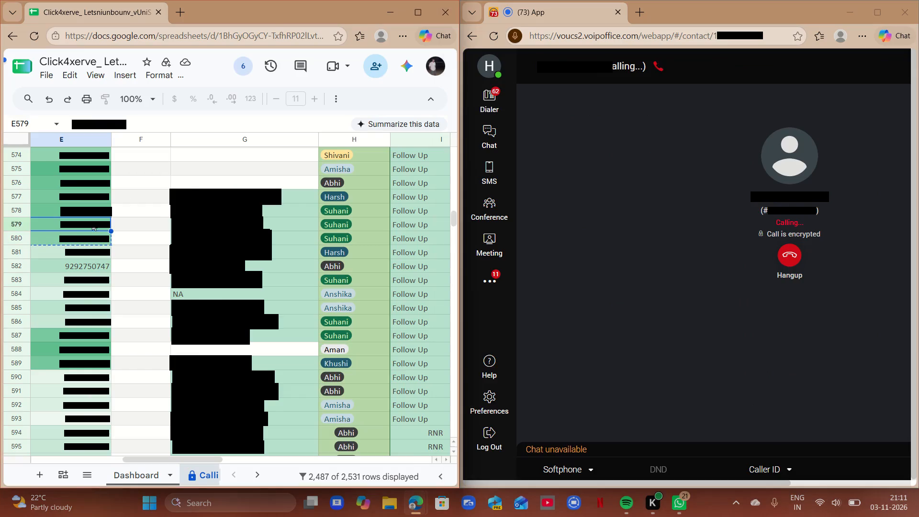
key("ctrl+c")
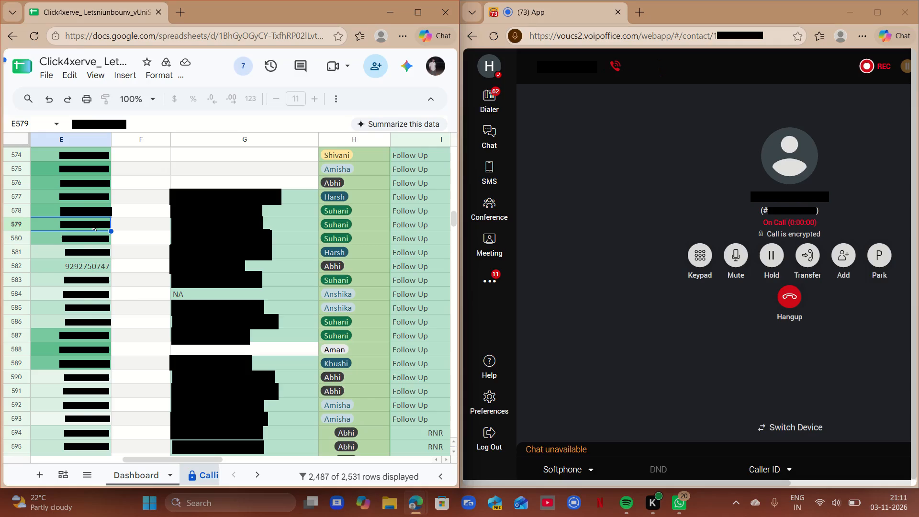
left_click(794, 297)
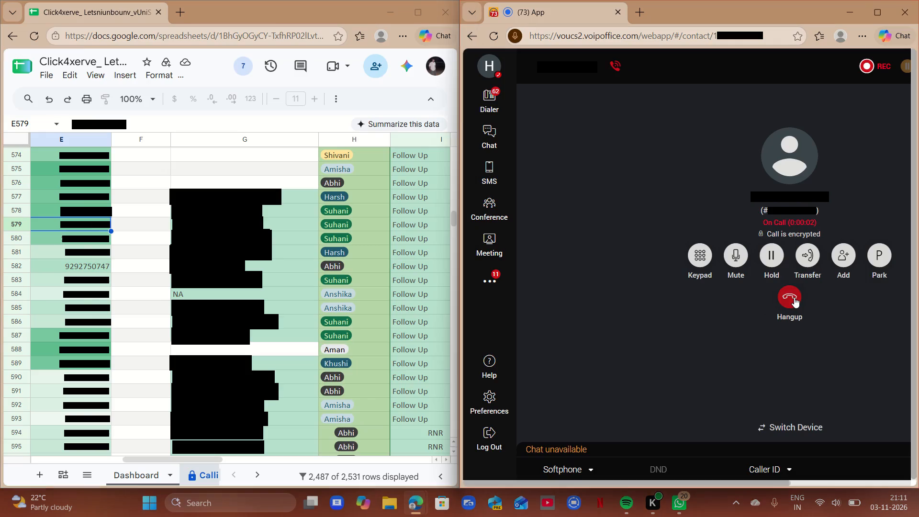
left_click(638, 134)
key("ctrl+v")
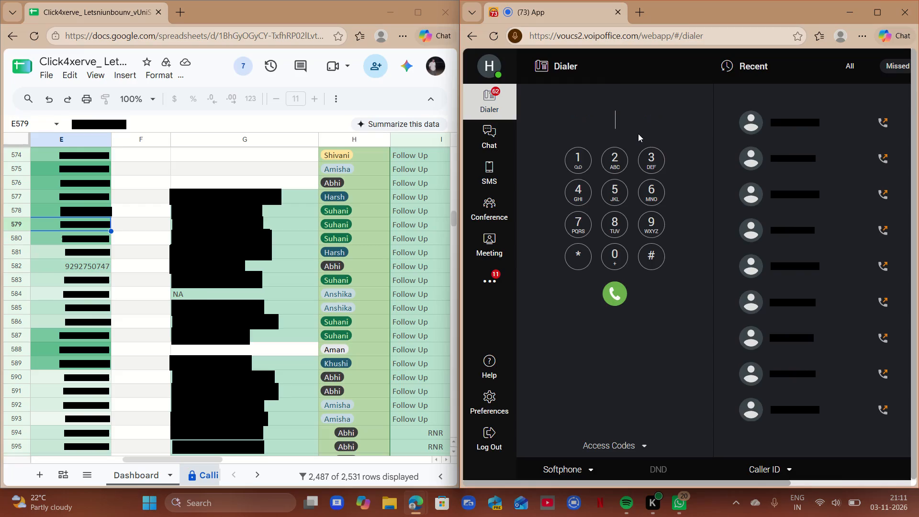
key("Return")
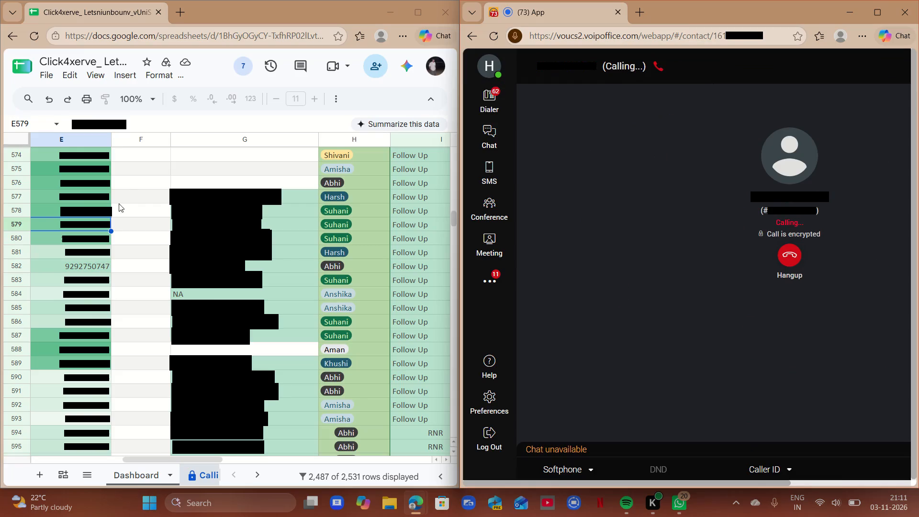
Copy the phone number from cell E552, hang up the current call and call the copied number.
scroll(99, 209, "up", 2)
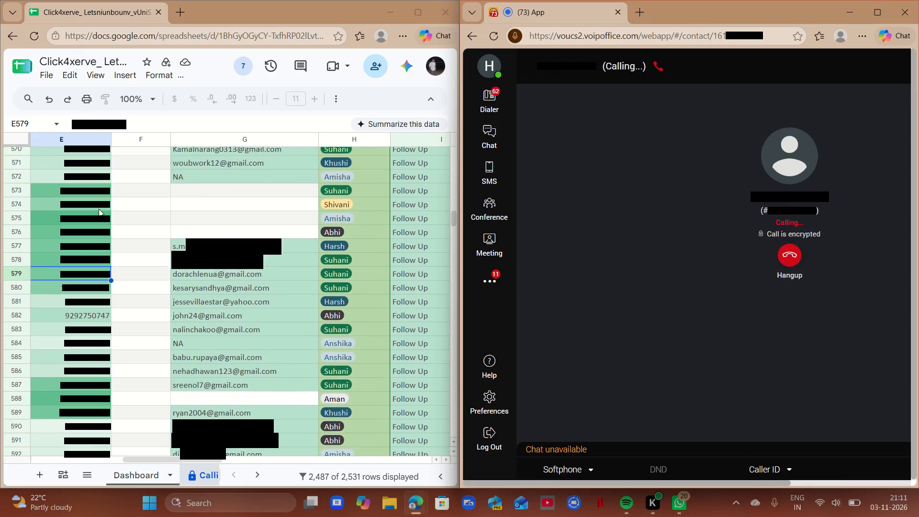
scroll(99, 209, "up", 3)
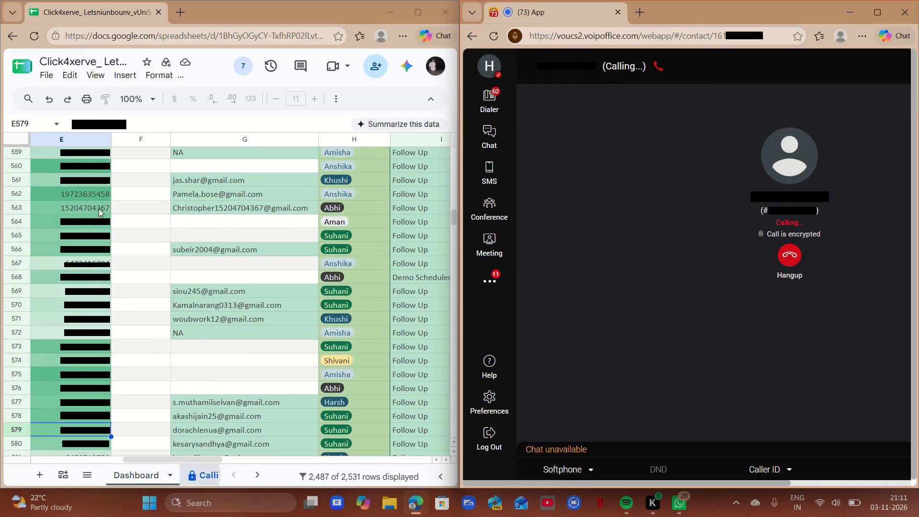
scroll(99, 209, "up", 3)
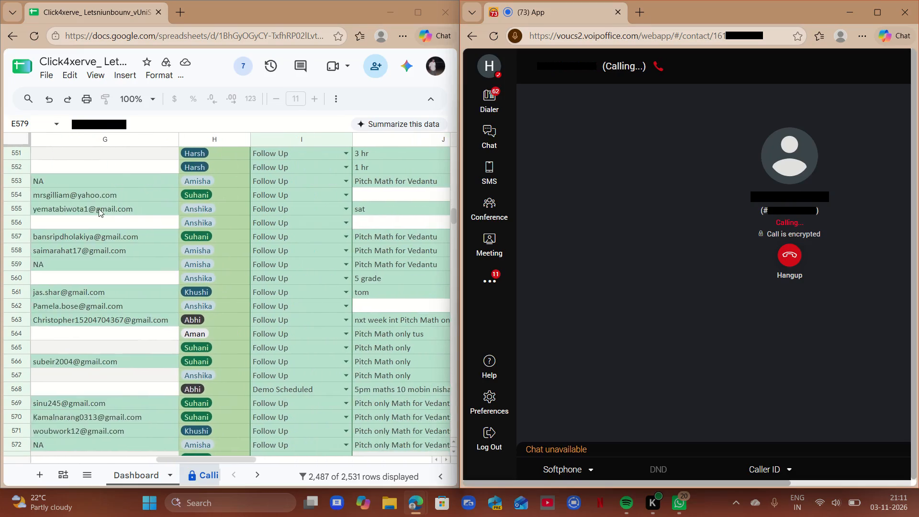
left_click(90, 168)
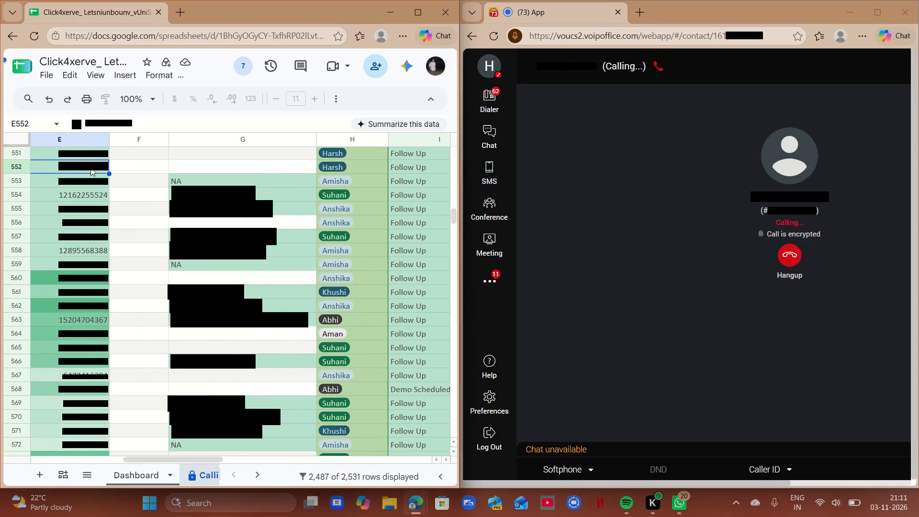
key("ctrl+c")
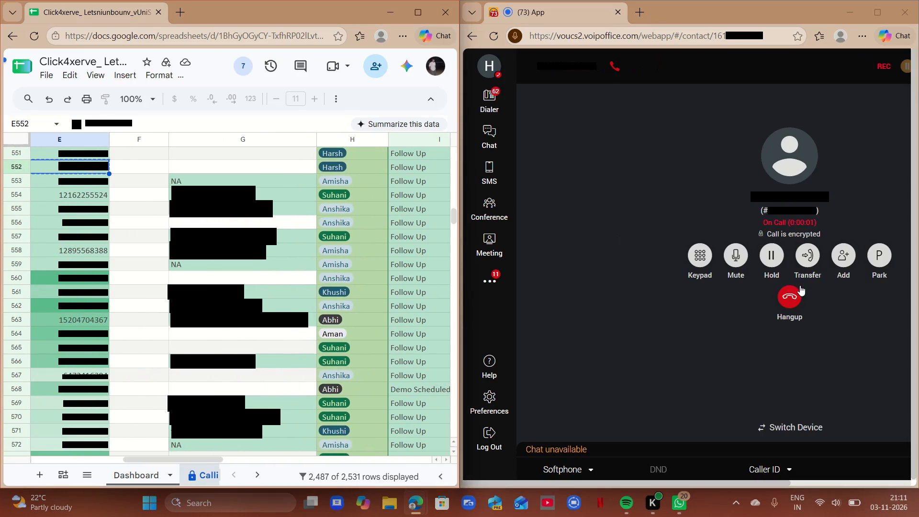
left_click(792, 293)
left_click(637, 140)
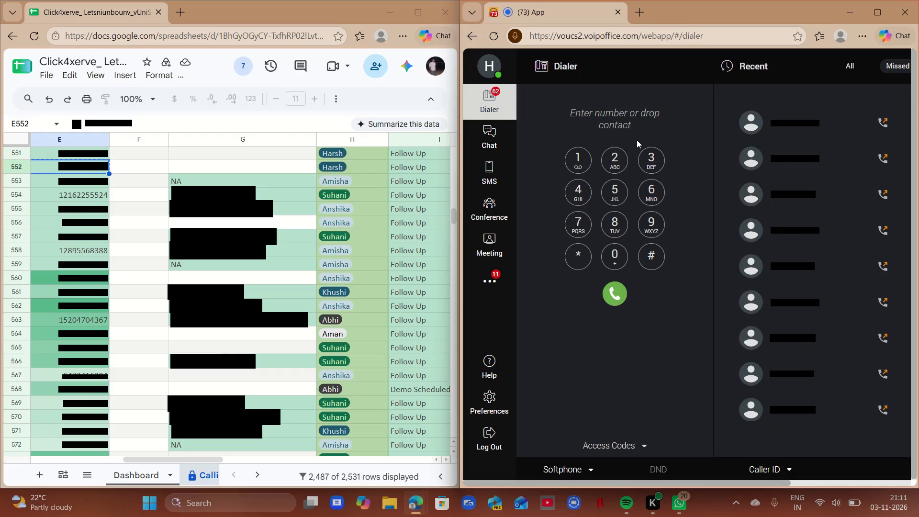
key("ctrl+v")
key("Return")
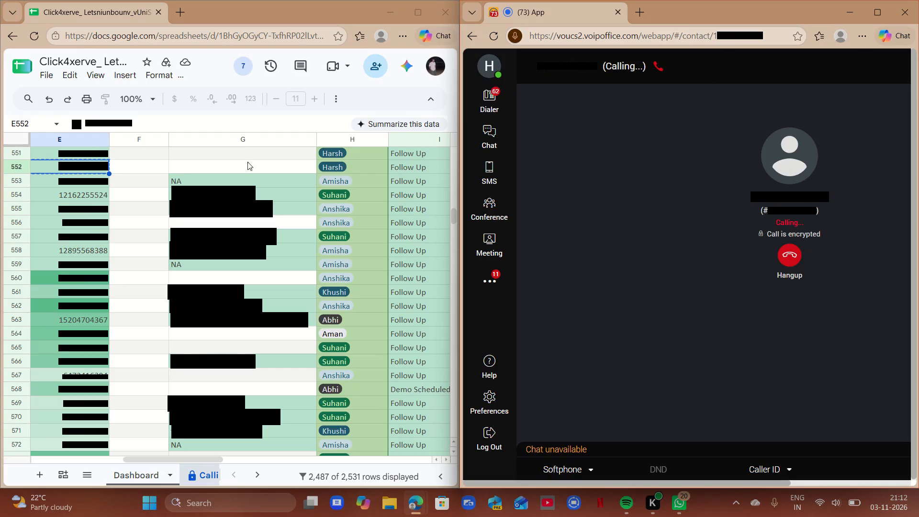
Copy the phone number from cell E551 and call it in the dialer once the current call has ended.
left_click(101, 155)
key("ctrl+c")
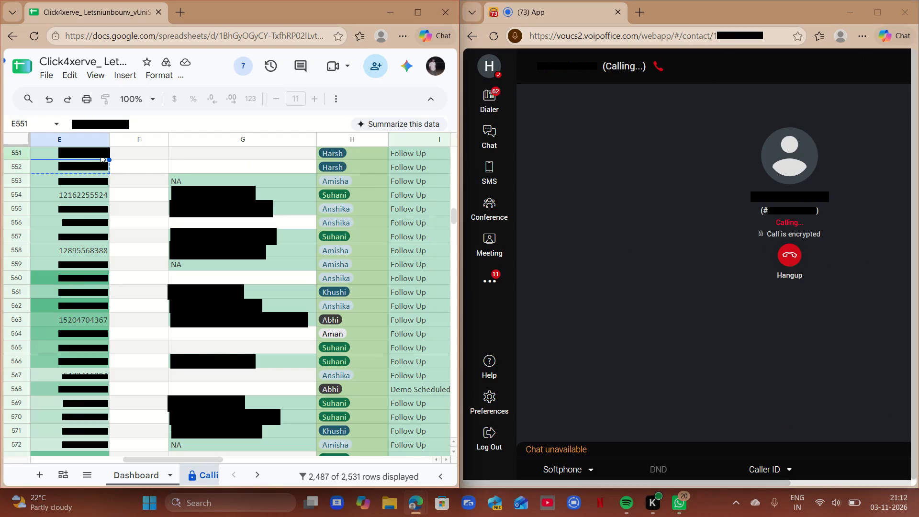
scroll(101, 155, "left", 1)
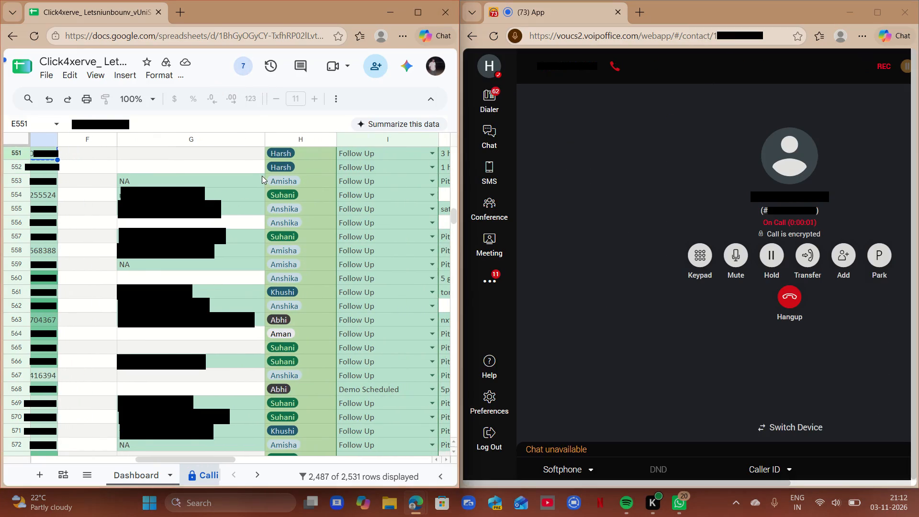
scroll(262, 176, "left", 1)
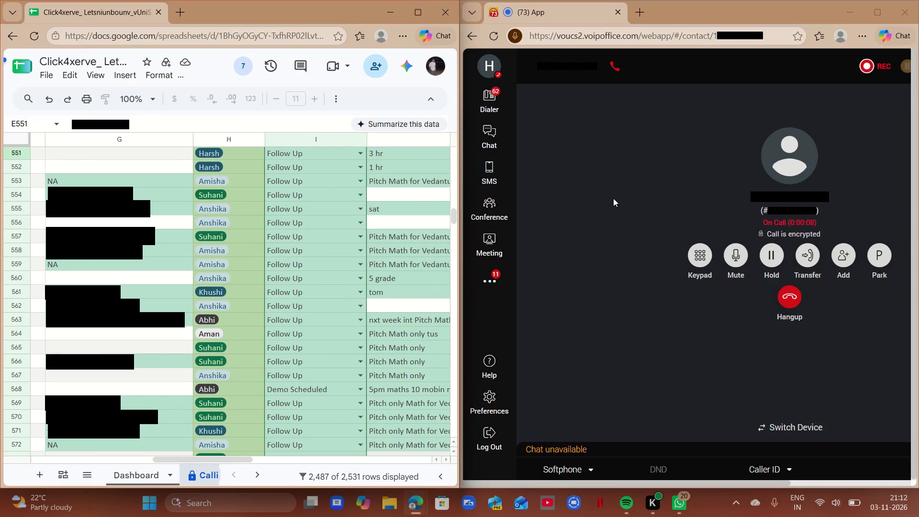
left_click(664, 120)
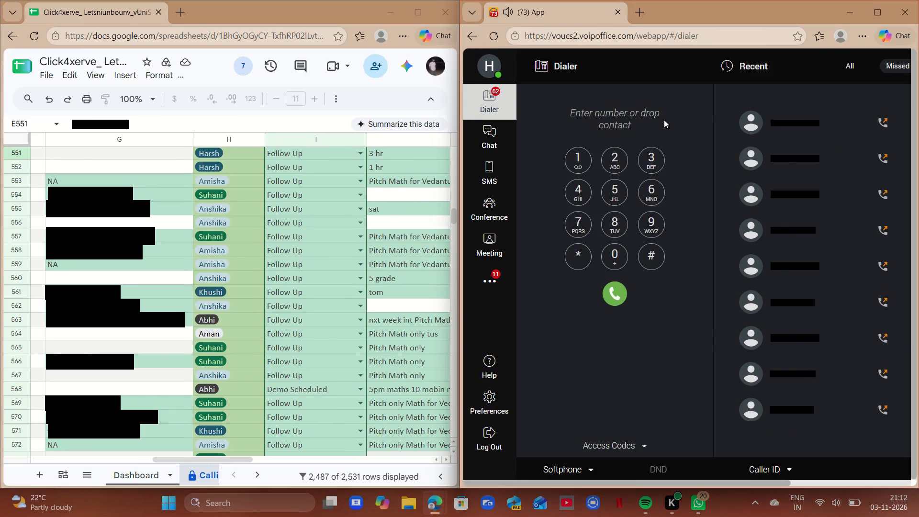
key("ctrl+v")
key("Return")
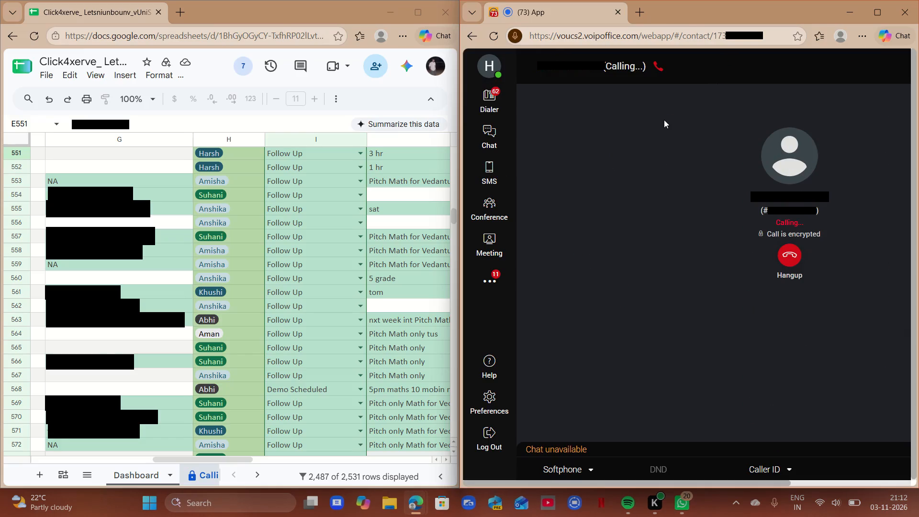
Copy the phone number from cell E545, hang up the current call and call the copied number.
scroll(190, 234, "right", 3)
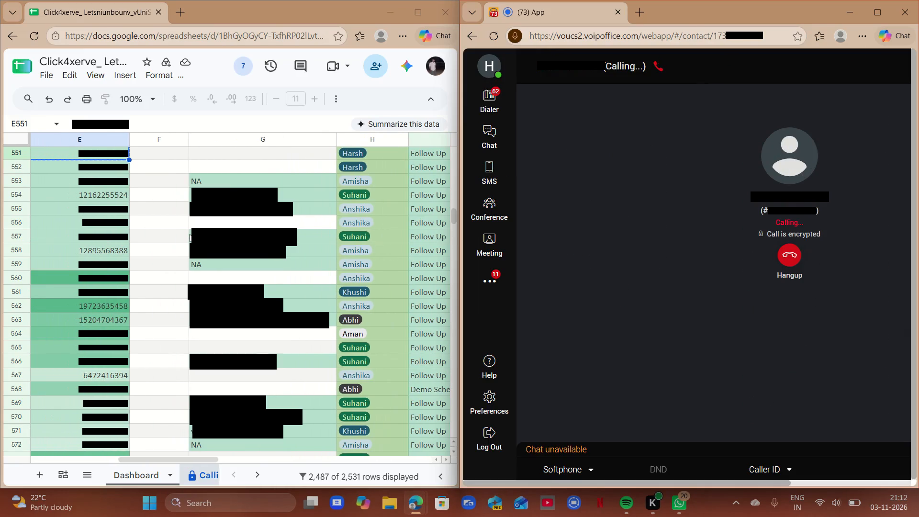
scroll(190, 234, "up", 4)
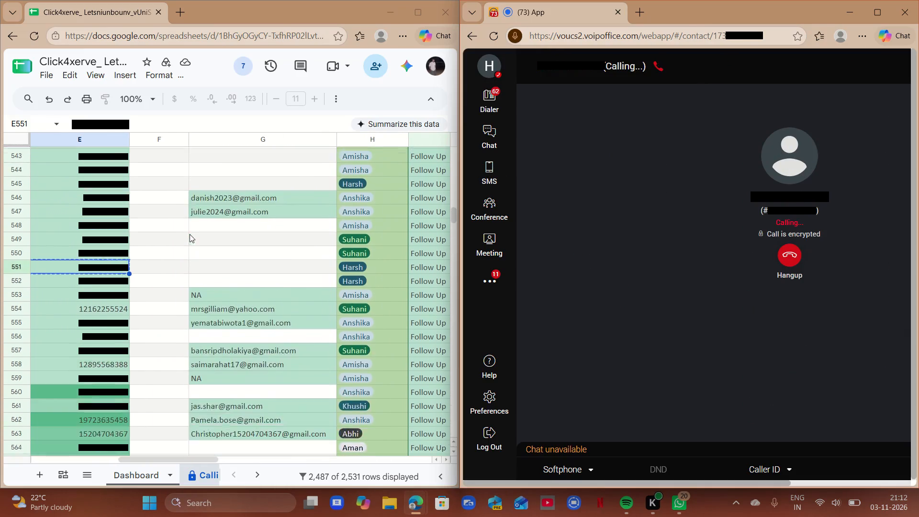
scroll(190, 234, "up", 1)
scroll(190, 234, "down", 2)
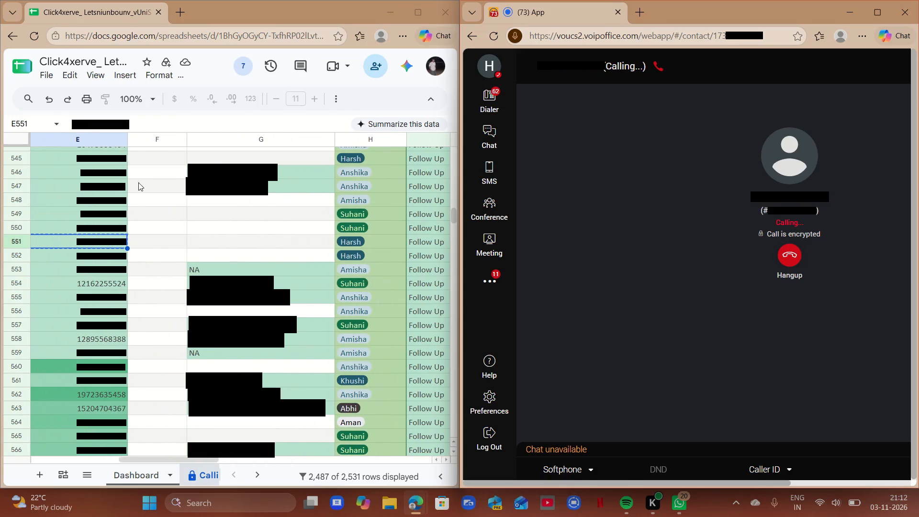
left_click(119, 159)
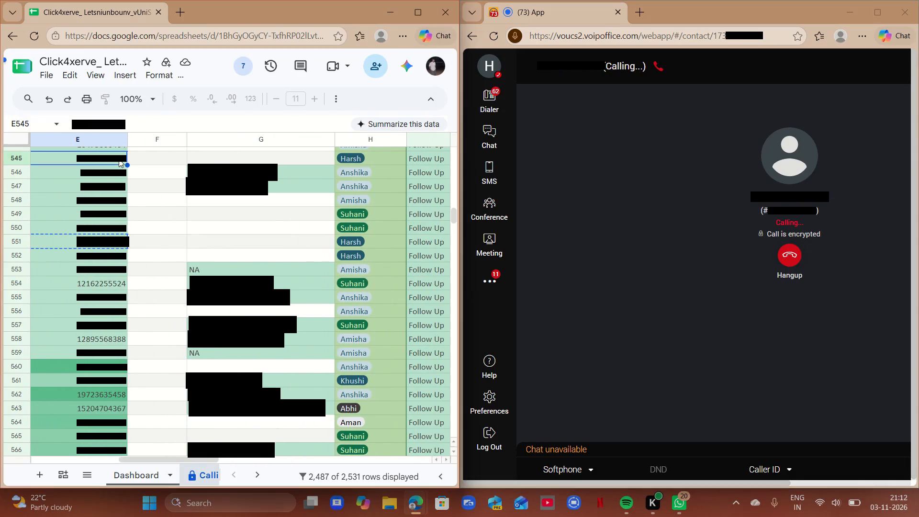
key("ctrl+c")
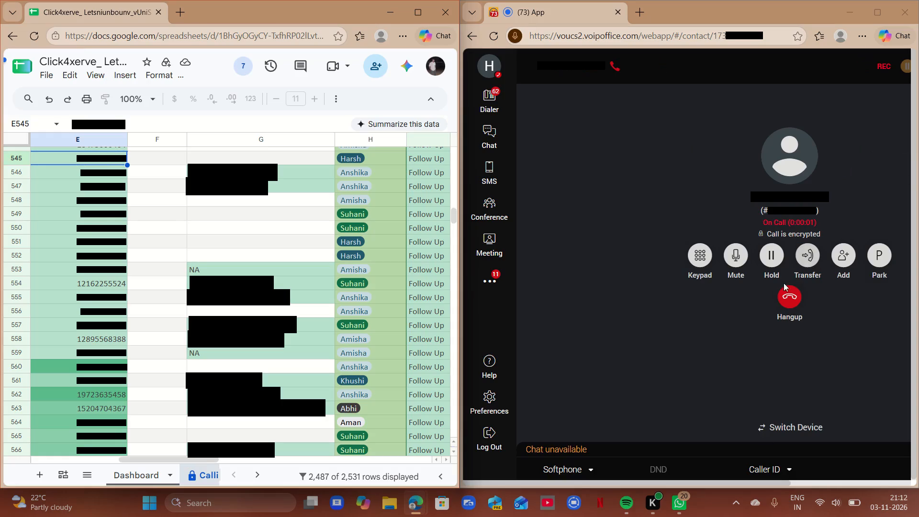
left_click(781, 285)
left_click(605, 122)
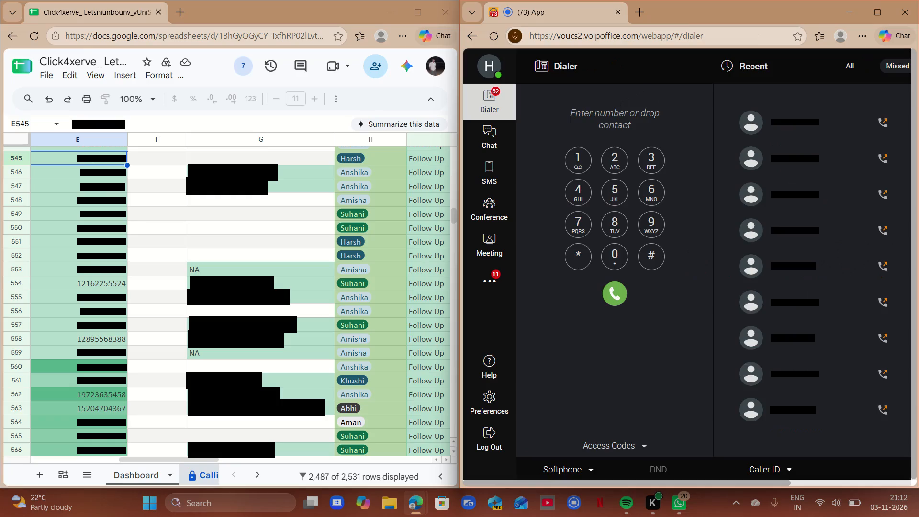
key("ctrl+v")
key("Return")
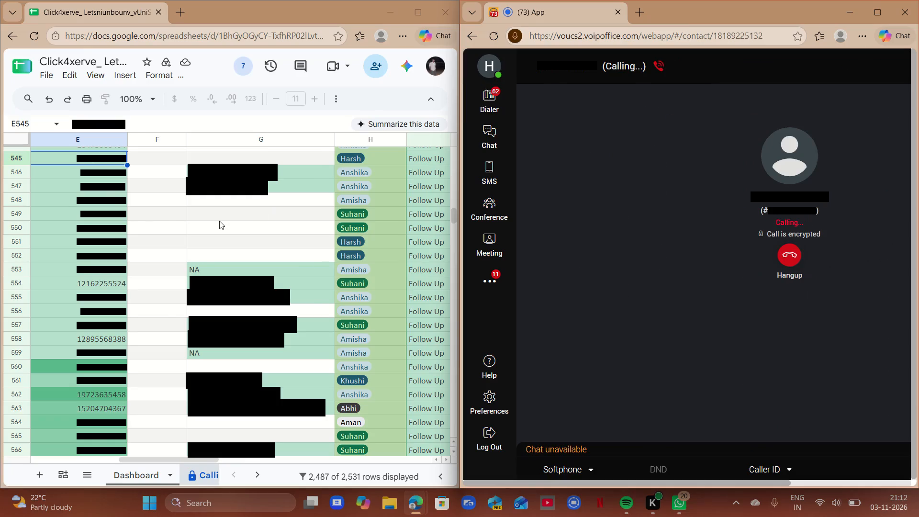
Copy the phone number from cell E530, hang up the current call and call the copied number.
scroll(219, 221, "up", 1)
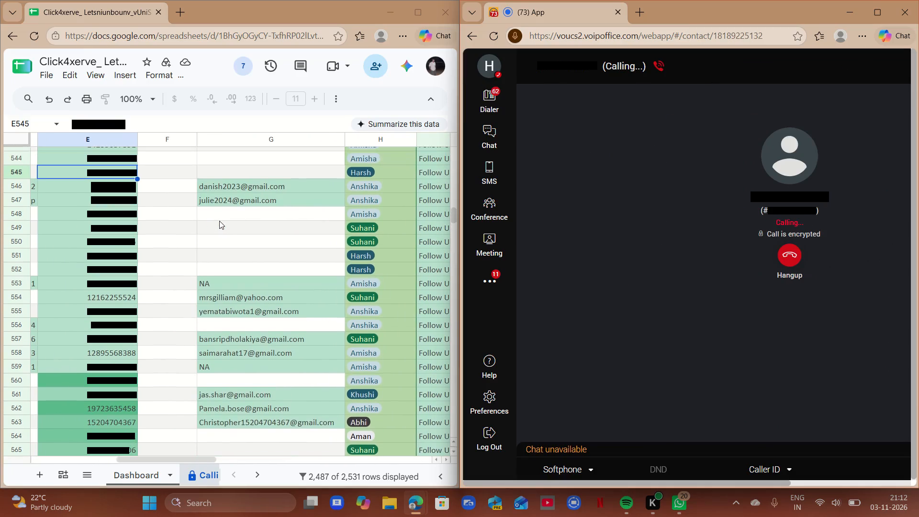
scroll(219, 221, "up", 2)
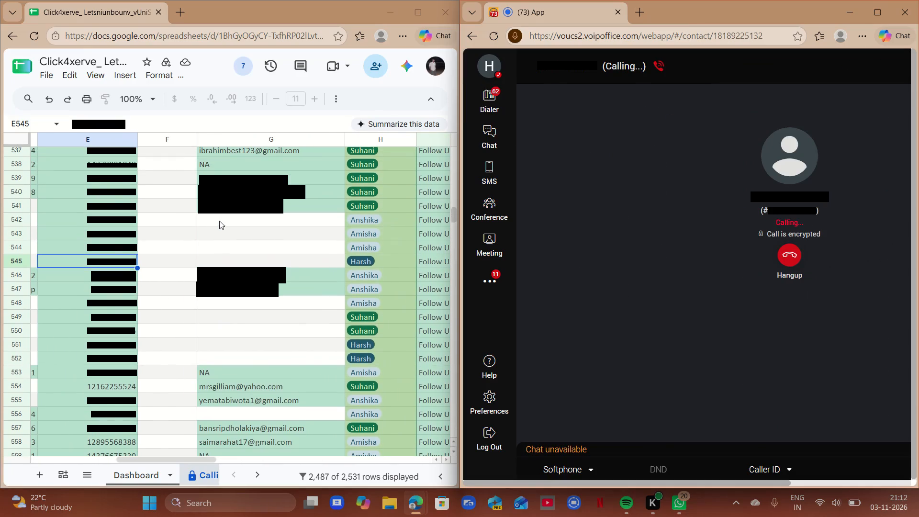
scroll(213, 251, "up", 2)
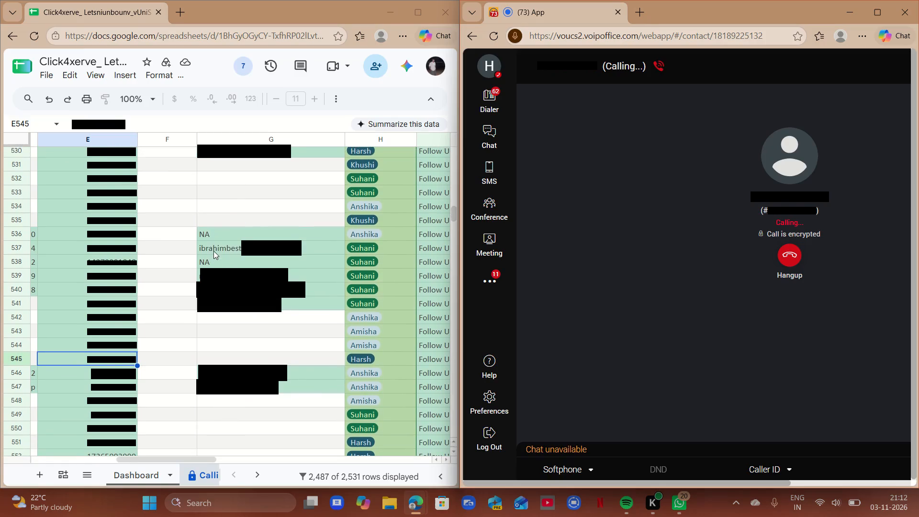
left_click(119, 152)
key("ctrl+c")
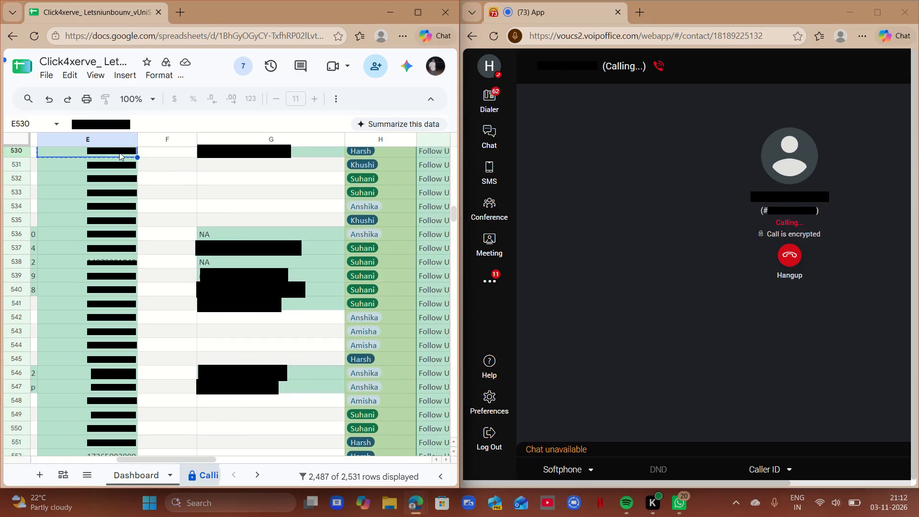
left_click(791, 255)
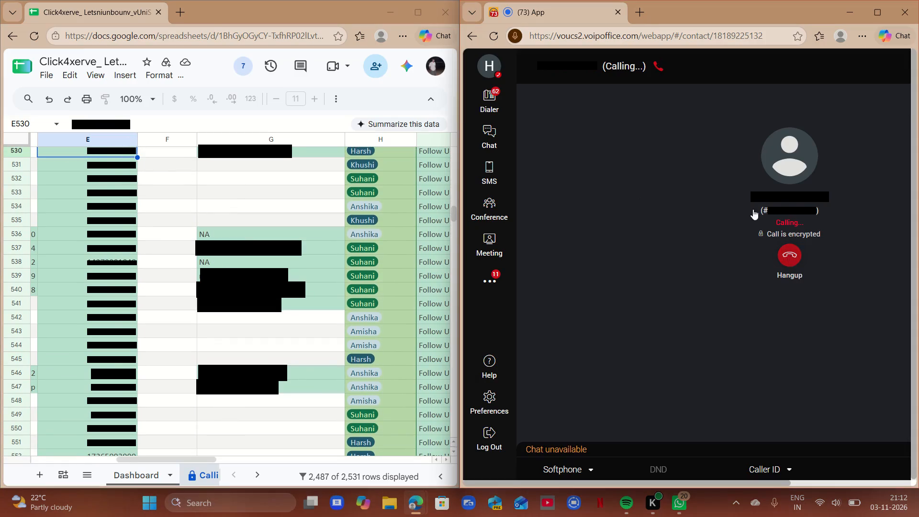
left_click(609, 109)
key("ctrl+v")
key("Return")
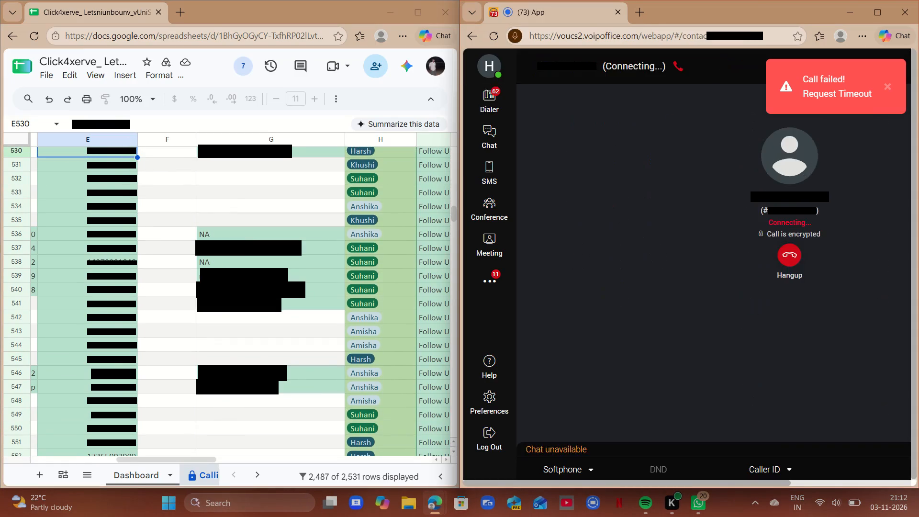
Dismiss the call-failed notification in the dialer.
left_click(888, 87)
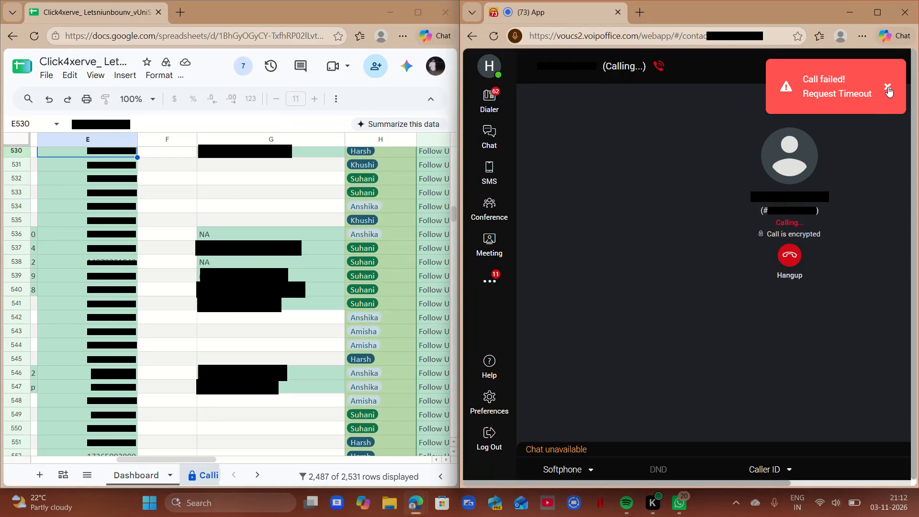
Copy the phone number from cell E527, the next Harsh row up, and call it in the dialer once the current call has ended.
scroll(270, 259, "left", 4)
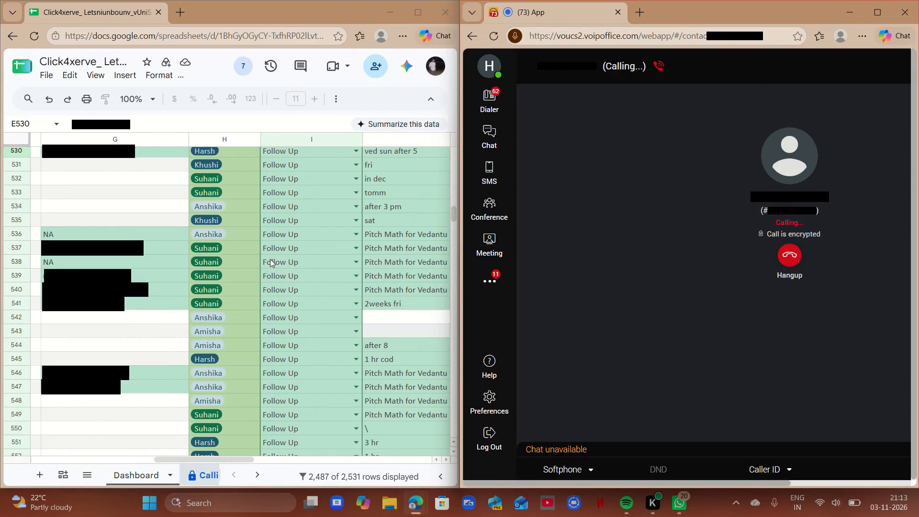
scroll(270, 259, "up", 1)
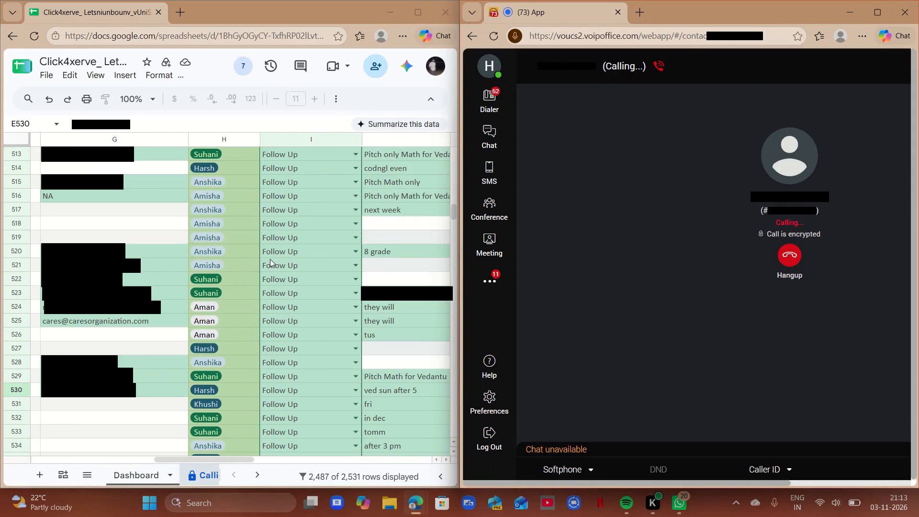
scroll(270, 259, "down", 3)
scroll(270, 259, "right", 2)
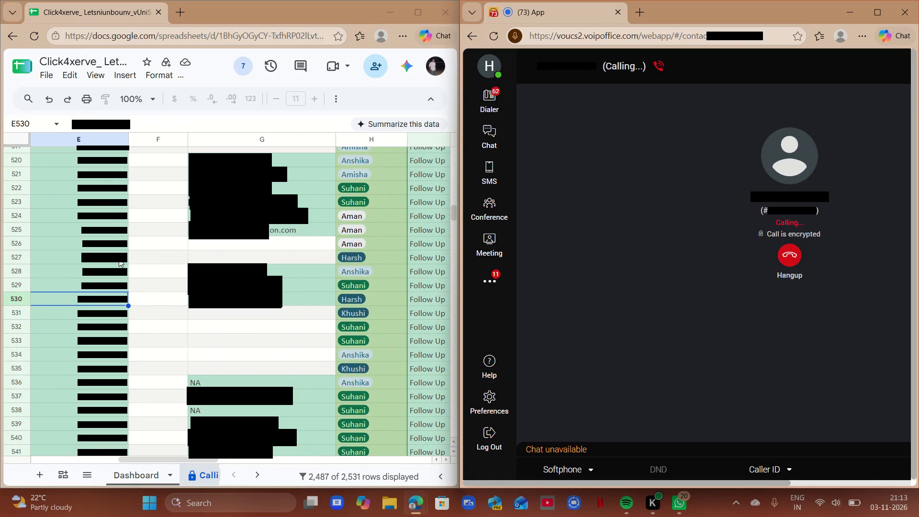
left_click(119, 258)
key("ctrl+c")
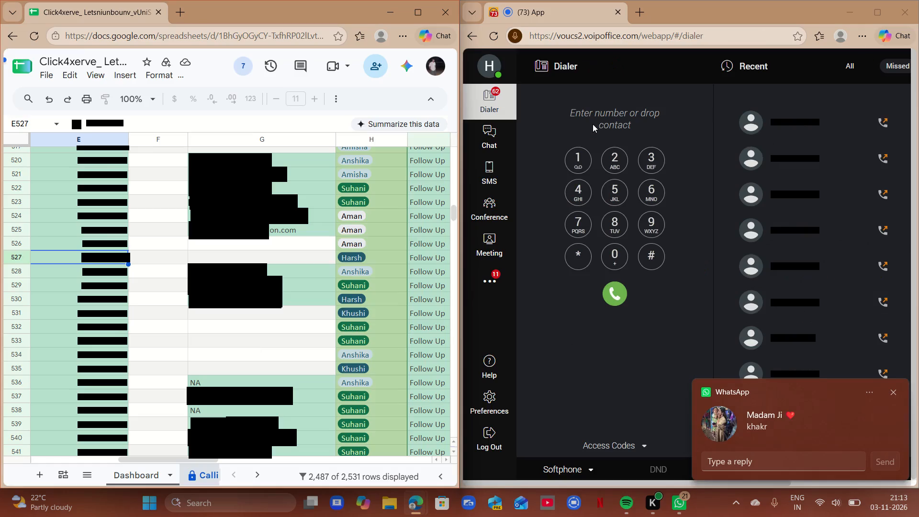
left_click(593, 124)
key("ctrl+v")
key("Return")
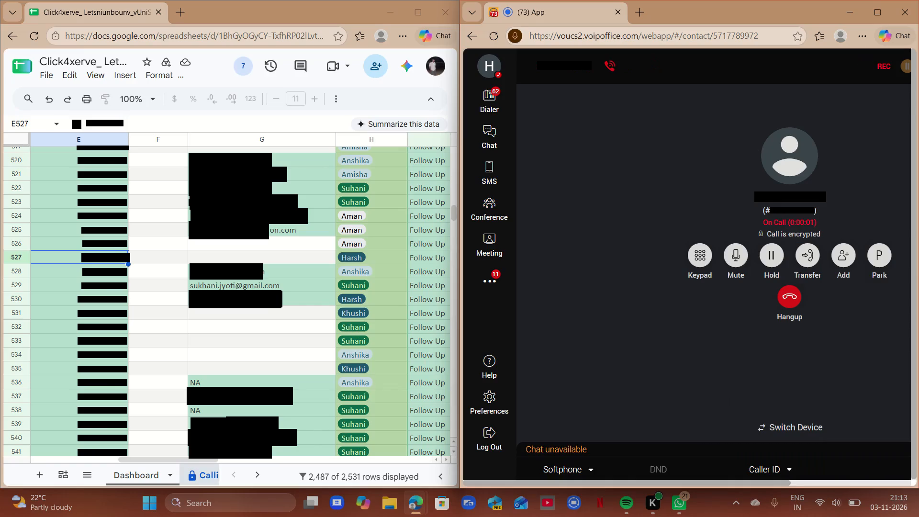
Copy the phone number from cell E514, the next Harsh row up, and call it in the dialer once the current call has ended.
scroll(233, 277, "left", 2)
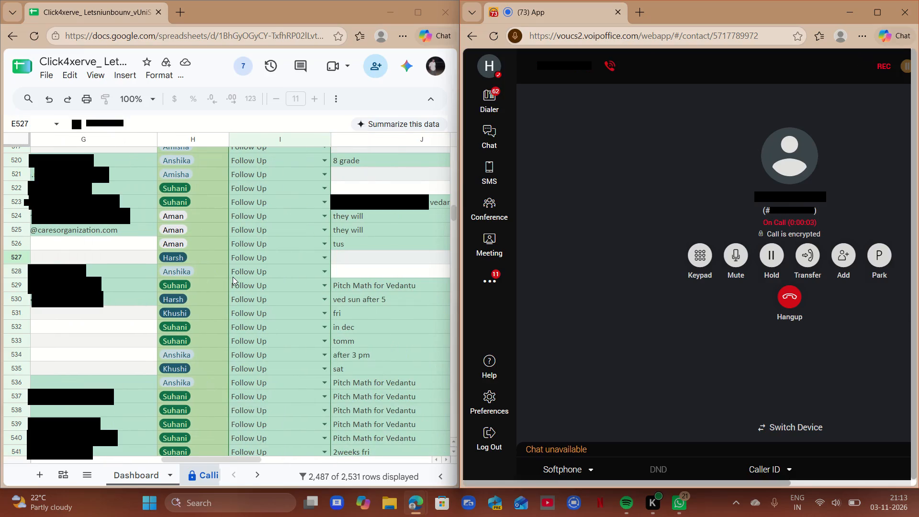
scroll(233, 277, "right", 1)
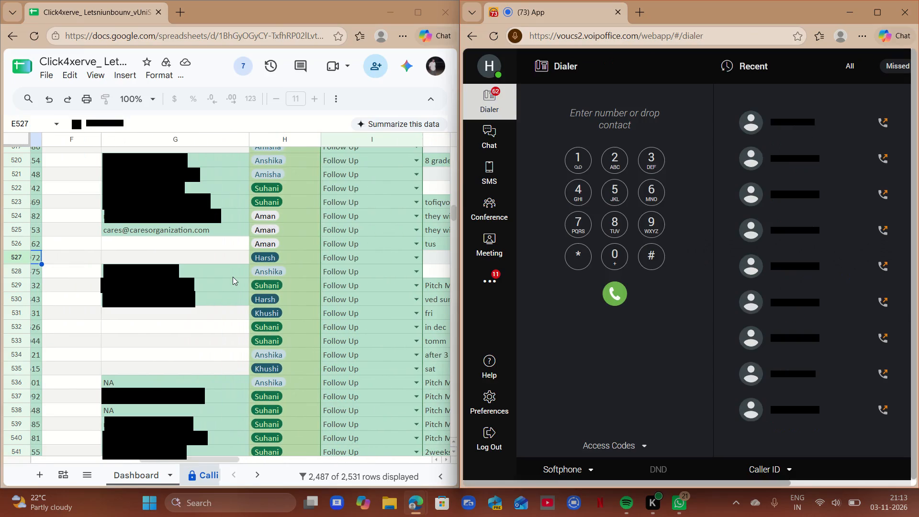
scroll(233, 277, "right", 1)
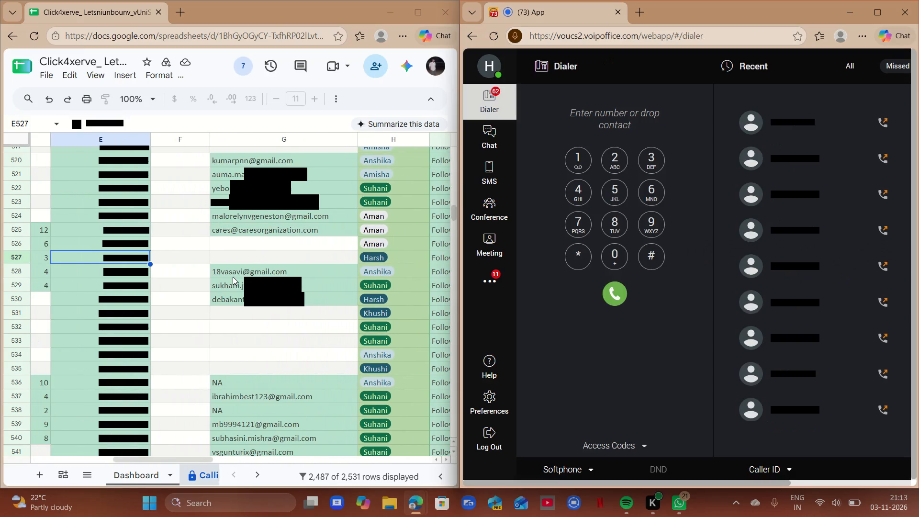
scroll(233, 277, "up", 2)
scroll(233, 277, "down", 1)
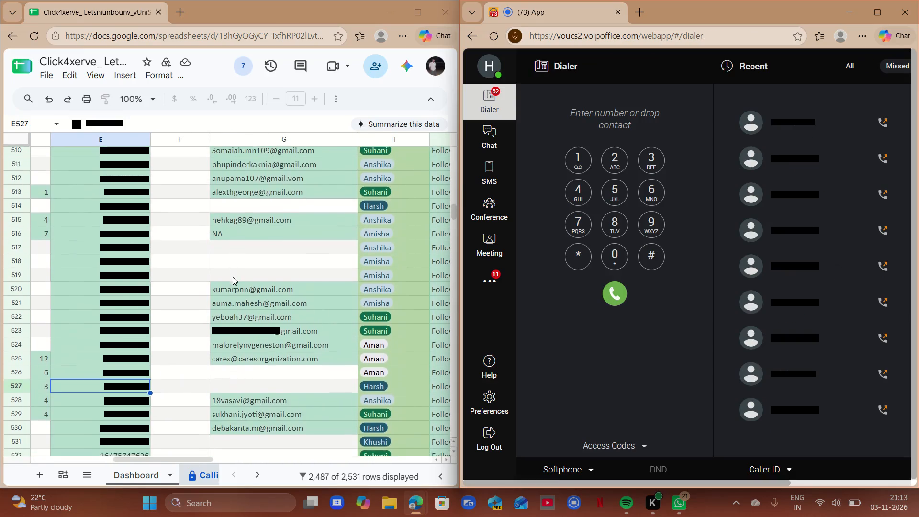
scroll(233, 277, "down", 1)
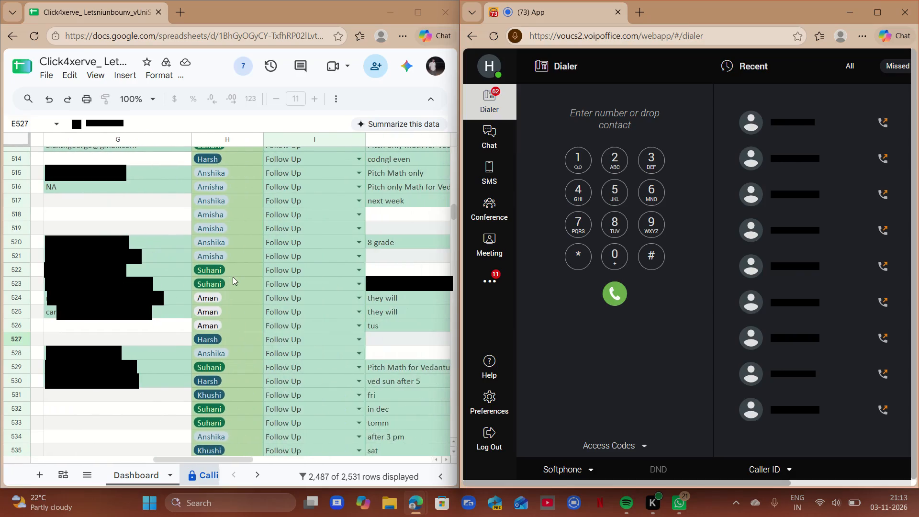
left_click(65, 163)
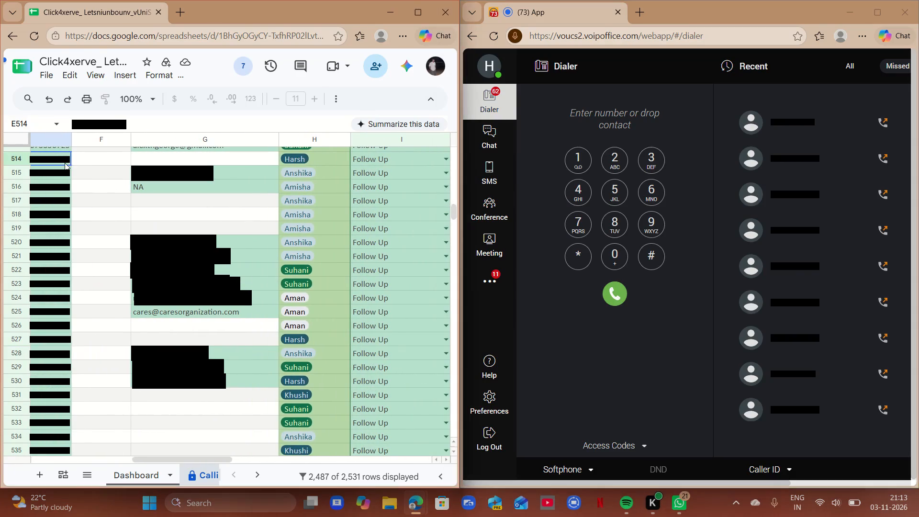
key("ctrl+c")
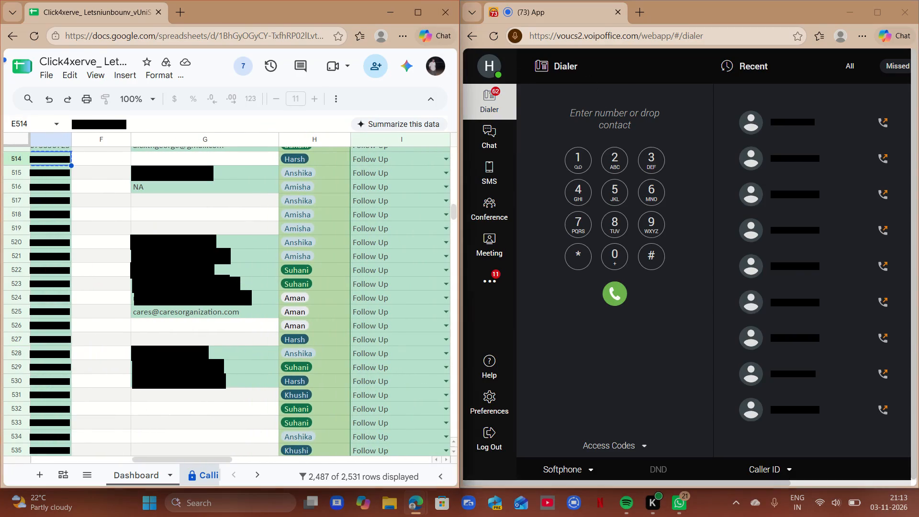
left_click(606, 113)
key("ctrl+v")
key("Return")
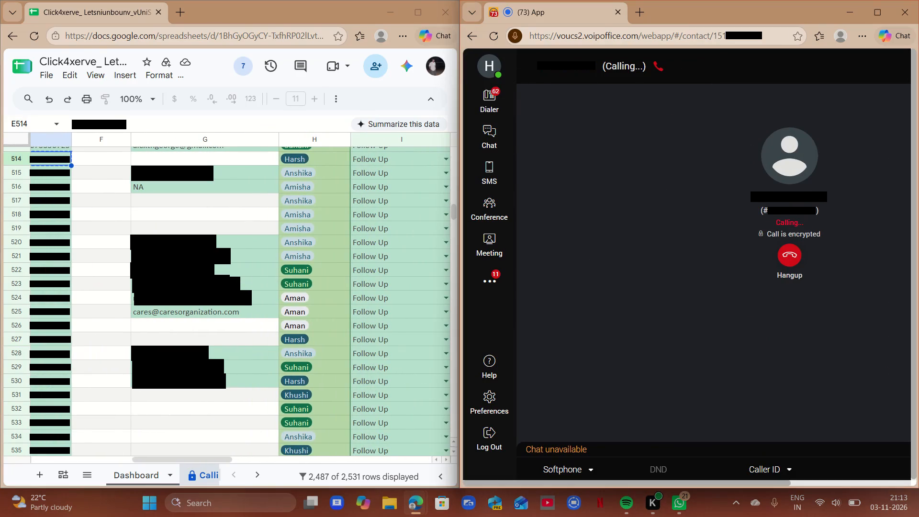
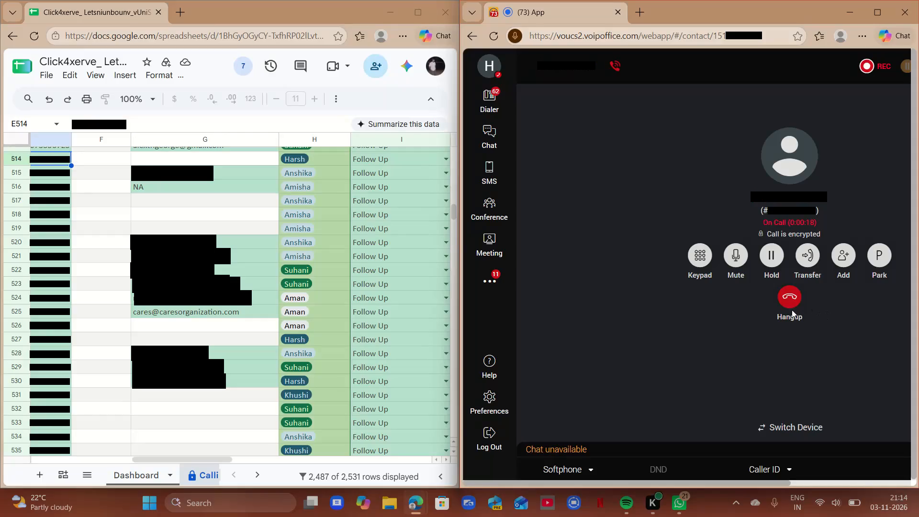
End the current call in the dialer.
left_click(796, 290)
Copy the phone number from cell E825, the first row of the Harsh block further down the sheet, and call it in the dialer.
scroll(231, 284, "down", 4)
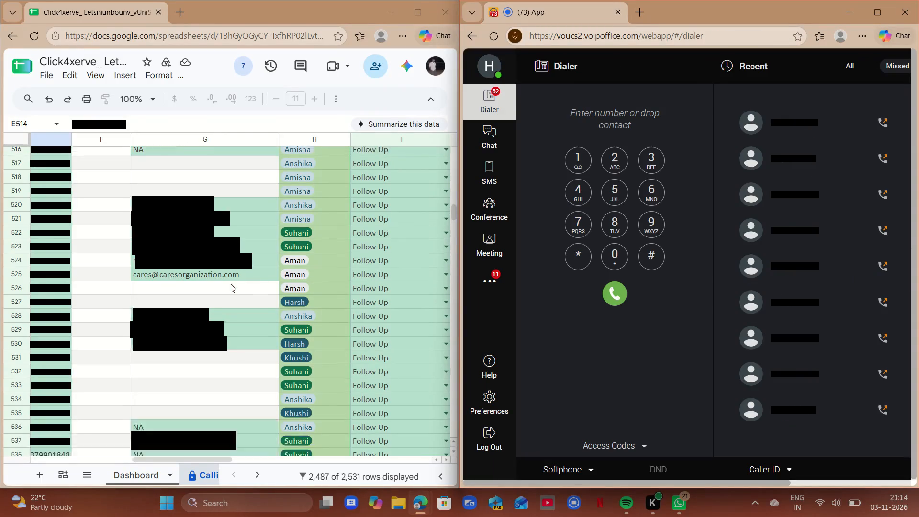
scroll(231, 284, "down", 8)
scroll(231, 284, "up", 4)
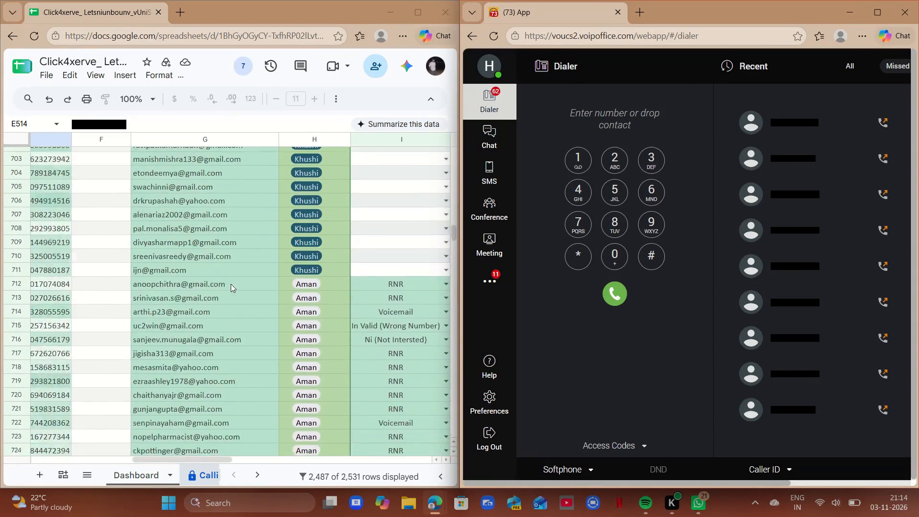
scroll(231, 284, "down", 4)
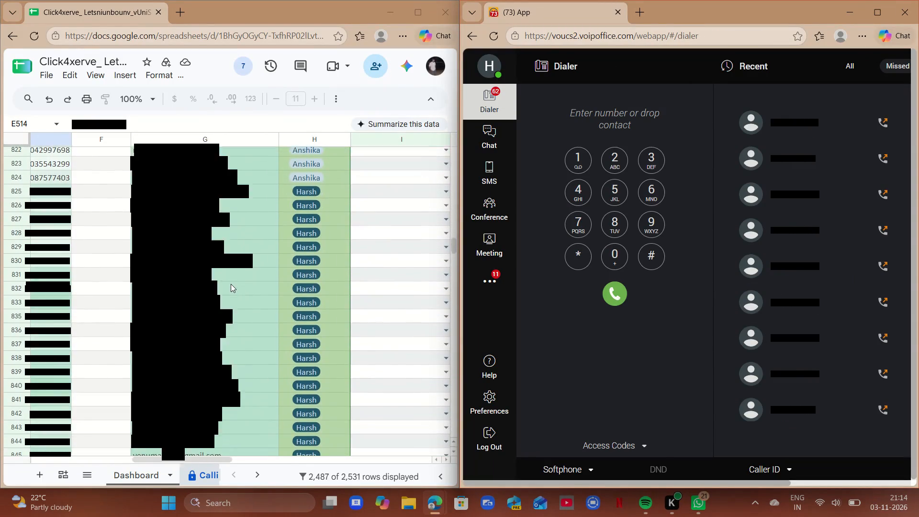
scroll(231, 284, "down", 1)
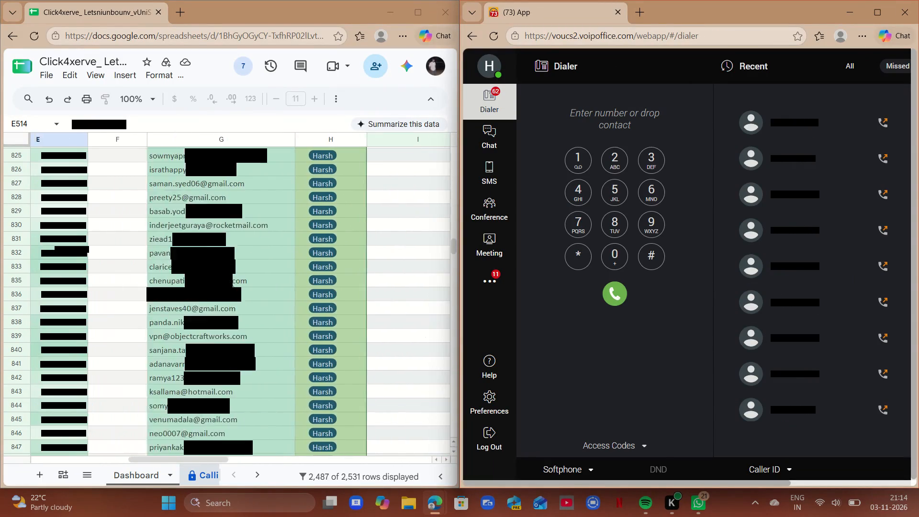
scroll(231, 284, "down", 1)
left_click(110, 158)
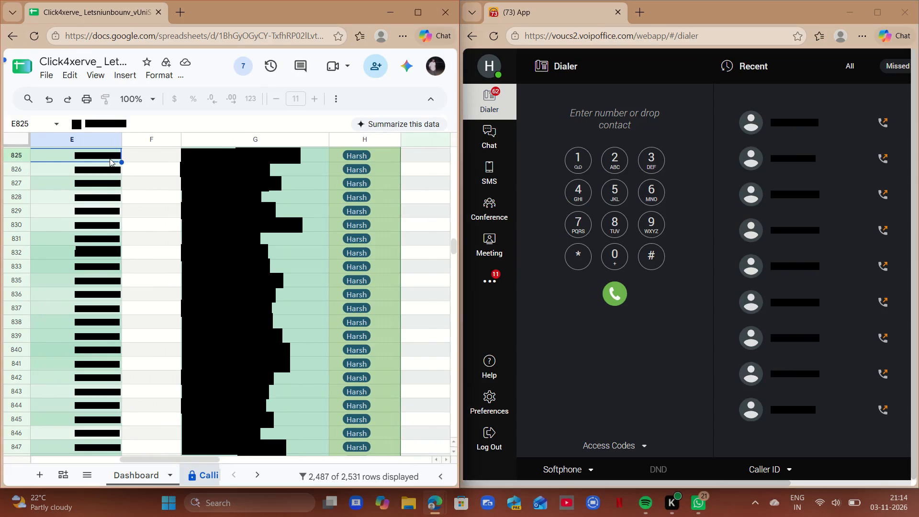
key("ctrl+c")
left_click(589, 124)
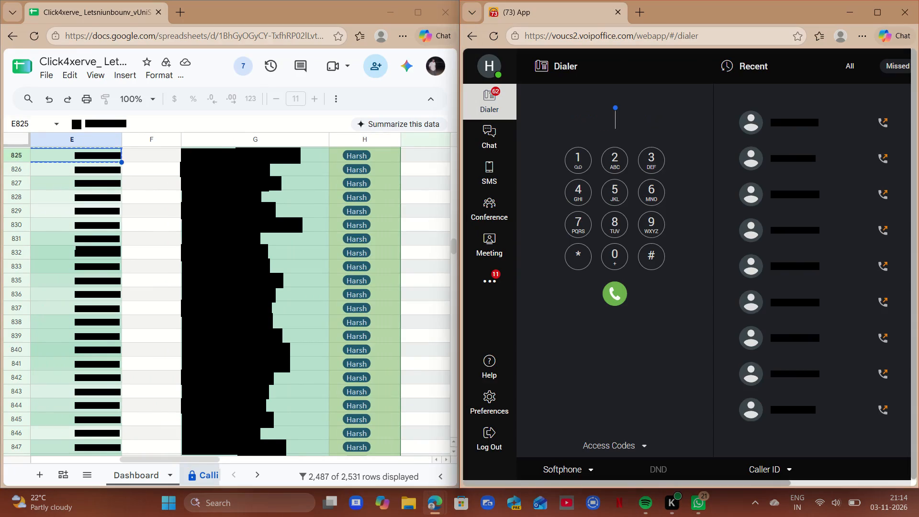
key("ctrl+v")
key("Return")
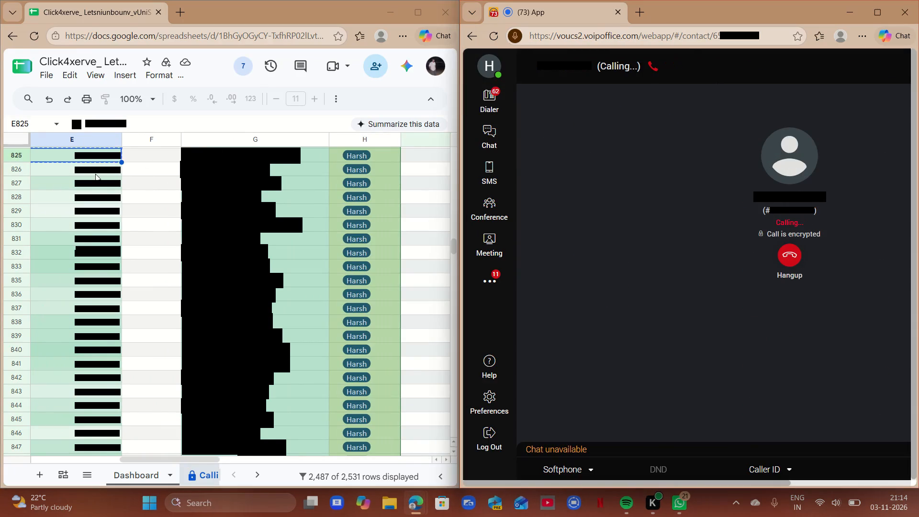
Copy the phone number from cell E826, the next Harsh row down.
left_click(95, 173)
key("ctrl+c")
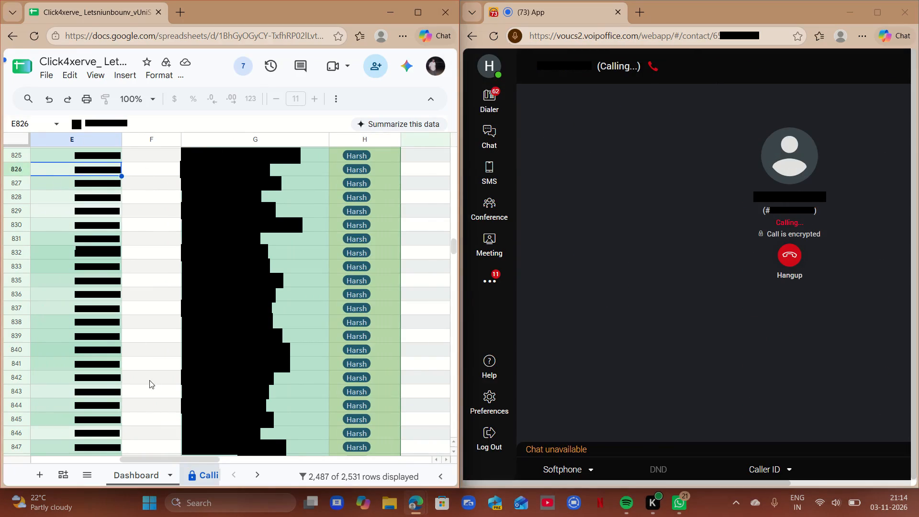
Check the lead totals on the Dashboard sheet and return to the Calling Master sheet.
left_click(134, 482)
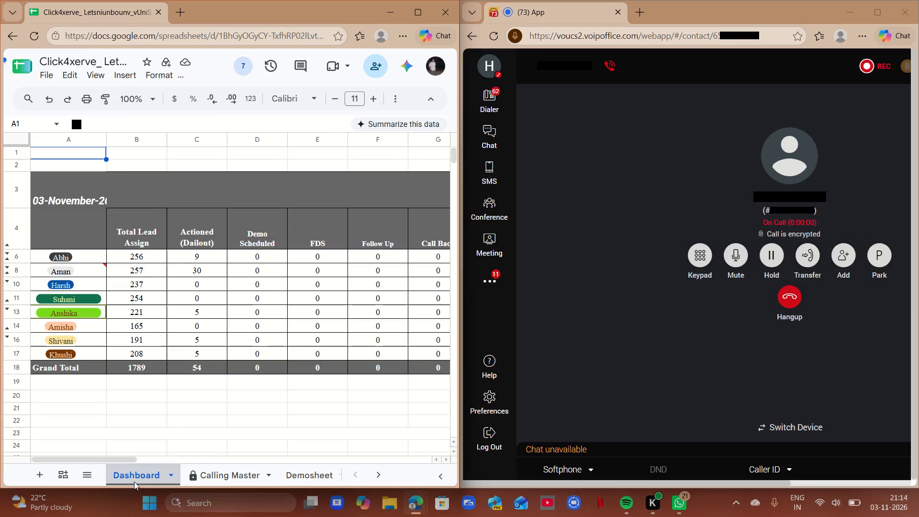
left_click(213, 477)
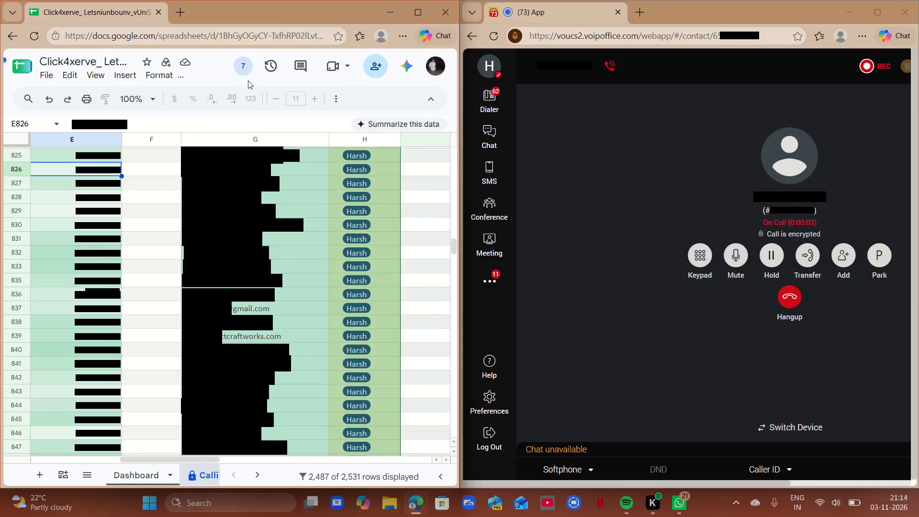
Open the list of people currently viewing the spreadsheet.
left_click(244, 69)
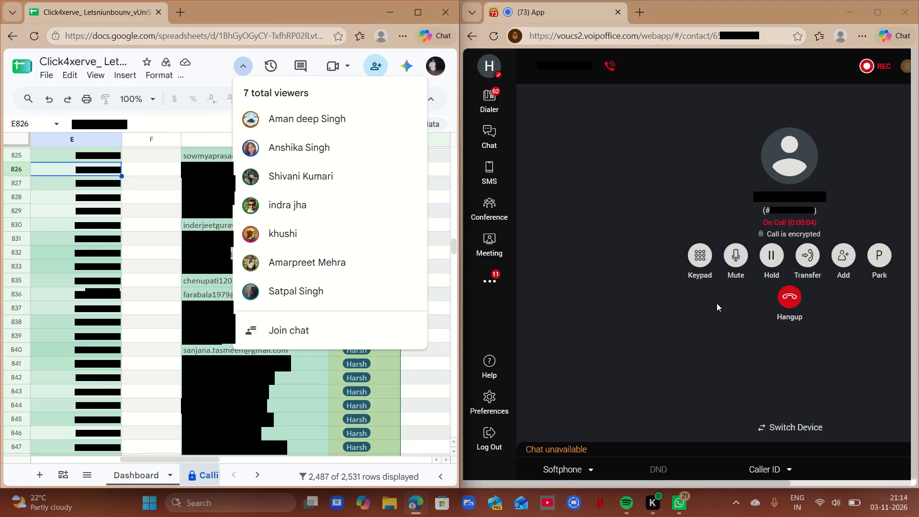
Hang up the current call and call the number copied from cell E826 in the dialer.
left_click(789, 296)
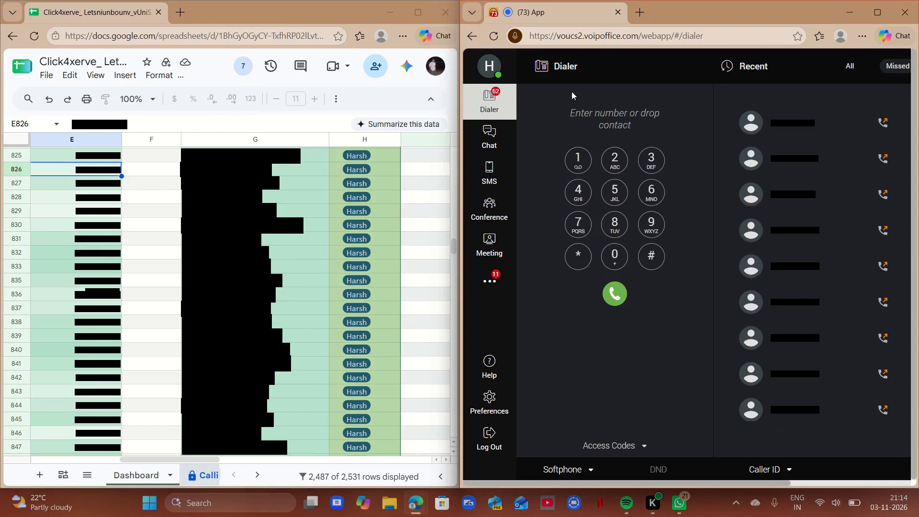
left_click(633, 153)
key("ctrl+v")
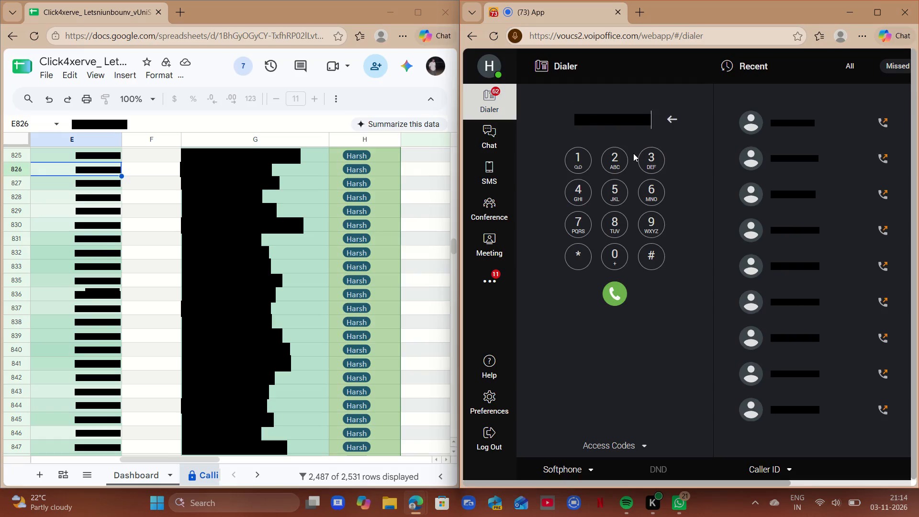
key("Return")
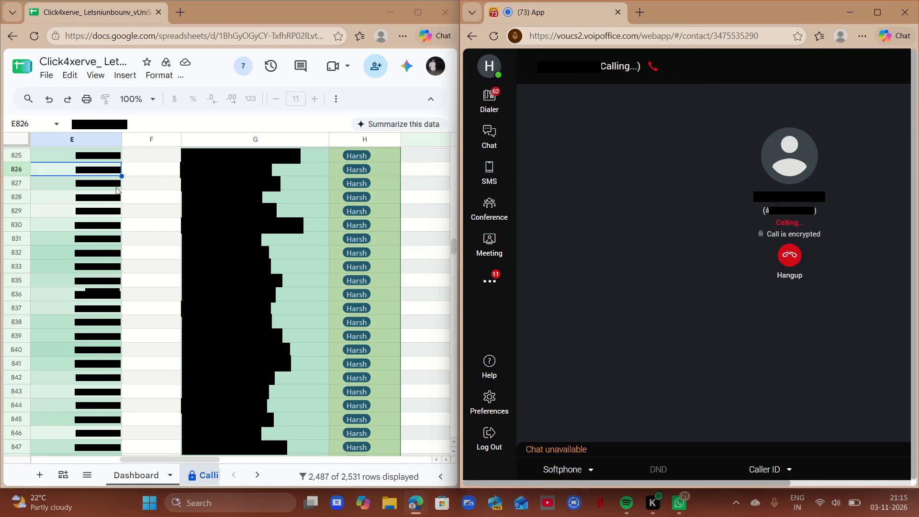
Copy the phone number from cell E827, the next Harsh row down in the Calling Master sheet.
left_click(116, 187)
key("ctrl+c")
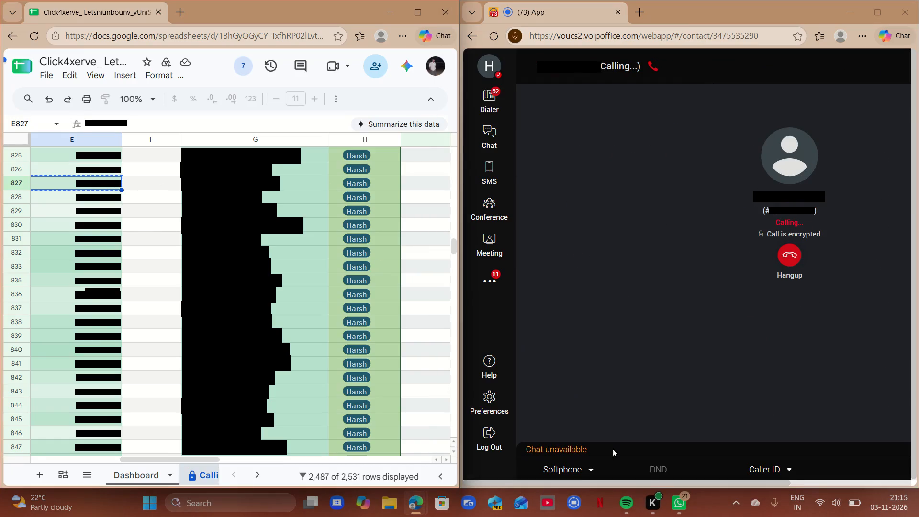
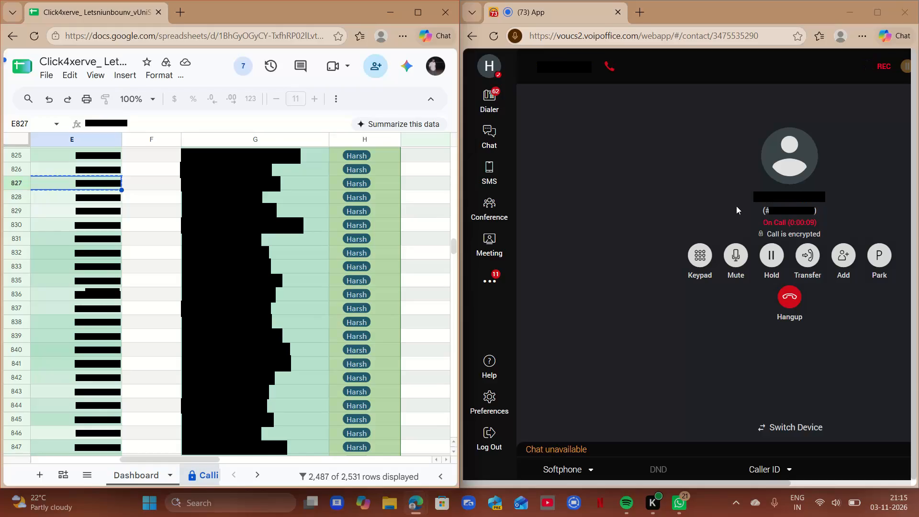
Call the phone number copied from cell E827 in the web dialer.
left_click(640, 129)
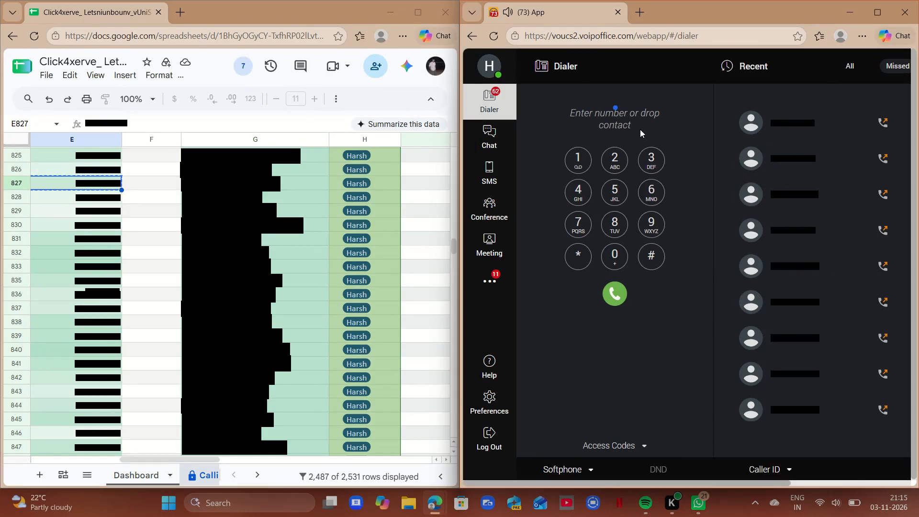
key("ctrl+v")
key("Return")
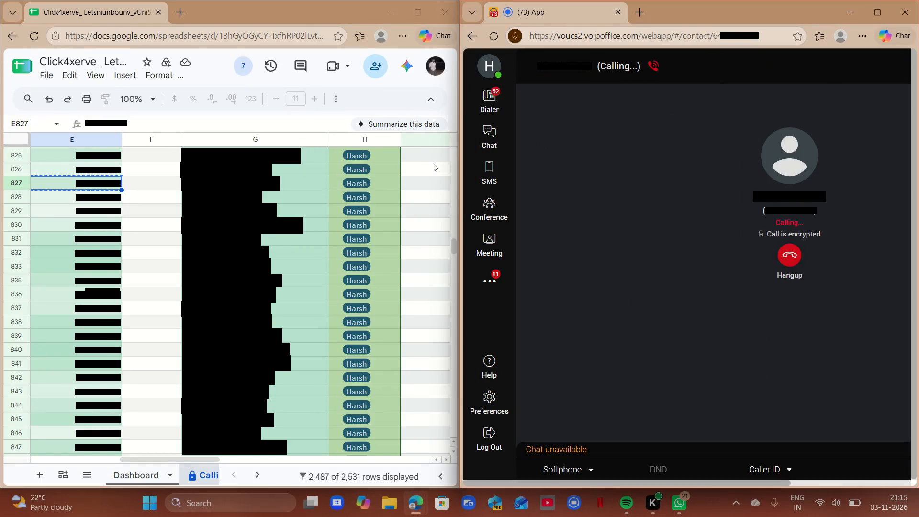
Log the call outcomes in column I as Hung up/Disconneted for row 826 and RNR for row 825.
left_click(422, 168)
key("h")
key("Up")
key("Return")
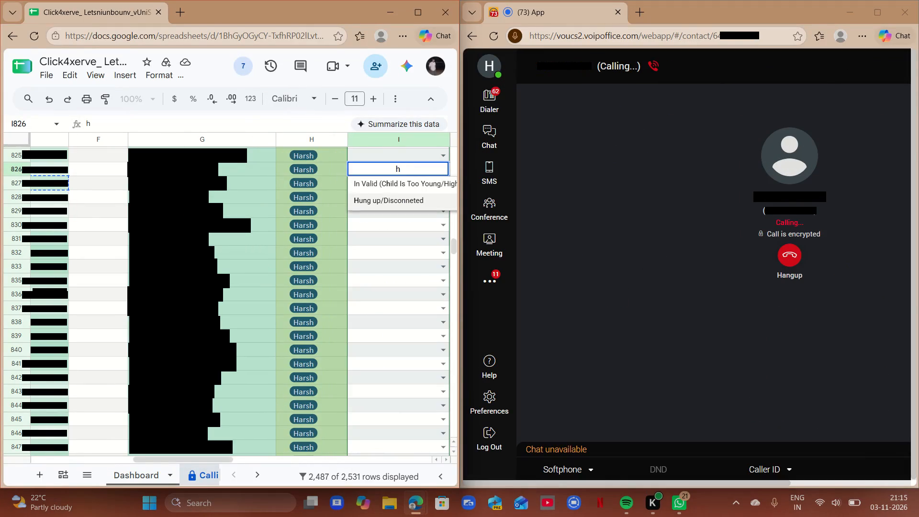
left_click(426, 156)
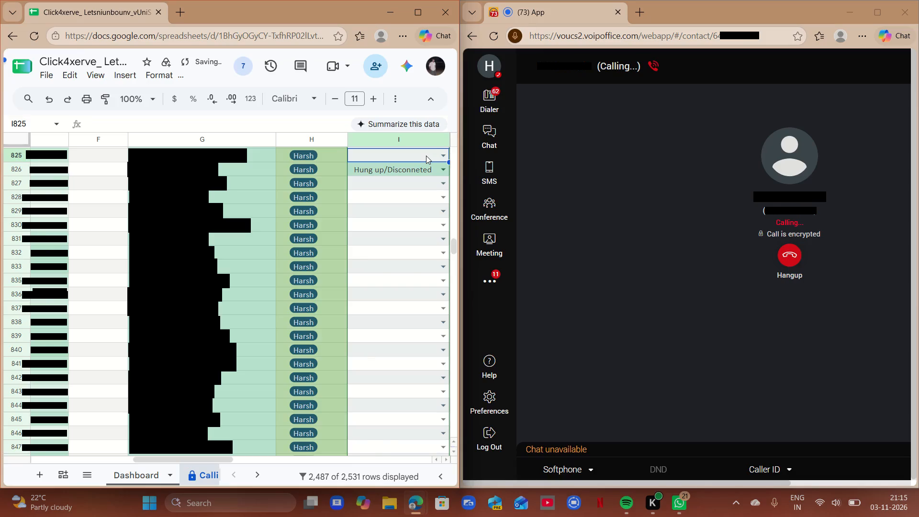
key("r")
key("Return")
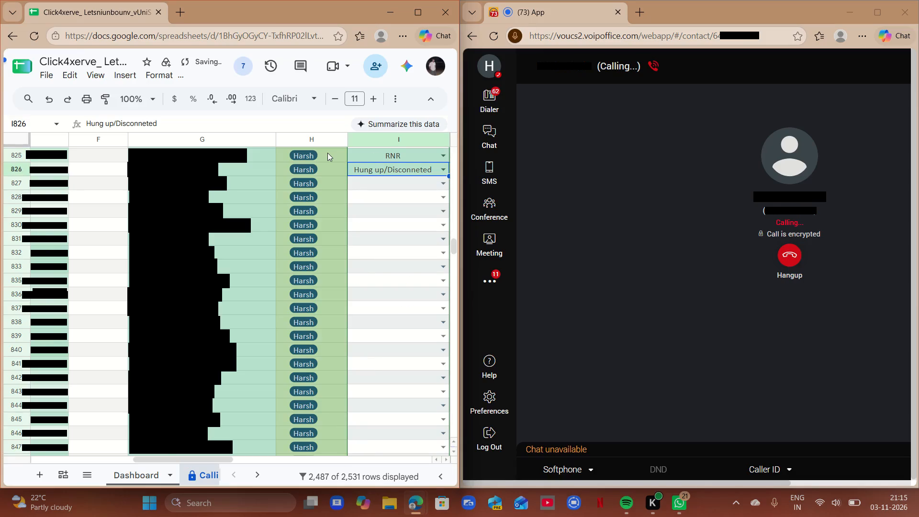
scroll(327, 153, "down", 1)
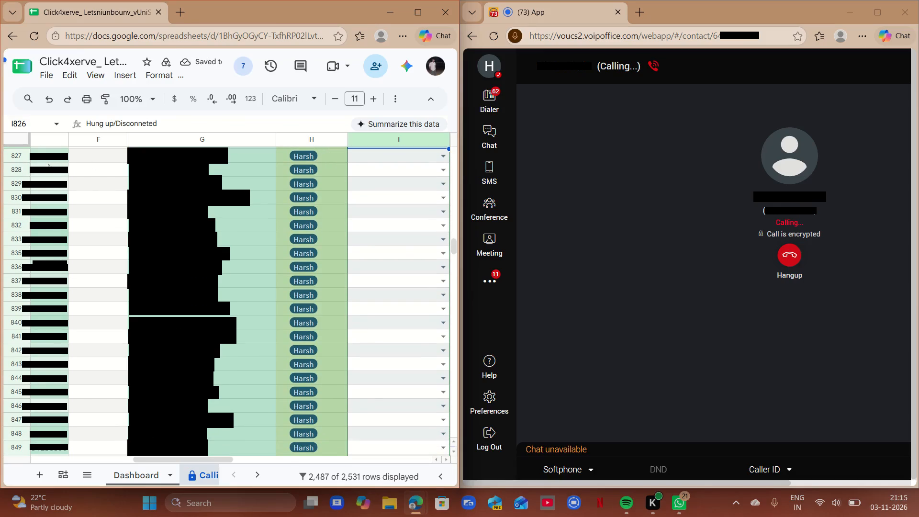
Copy the phone number from cell E828, hang up the current call and call the copied number in the dialer.
left_click(46, 167)
key("ctrl+c")
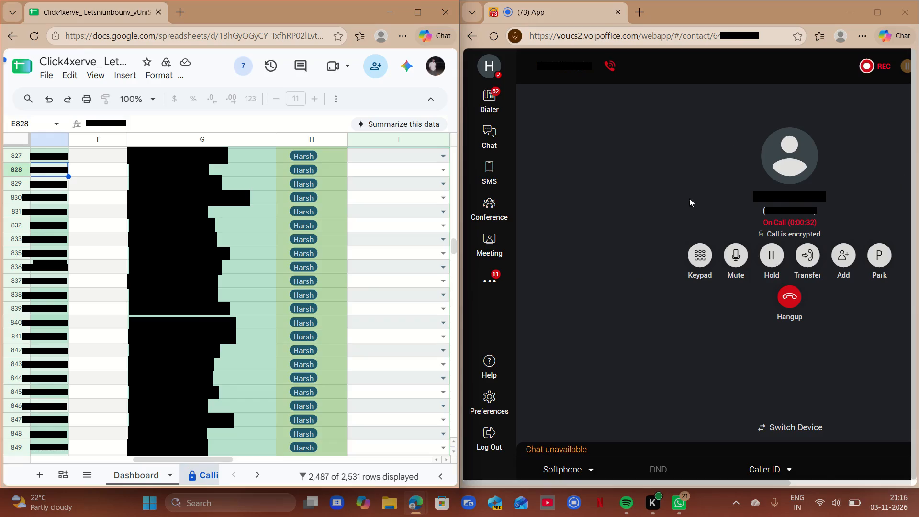
left_click(788, 296)
left_click(613, 112)
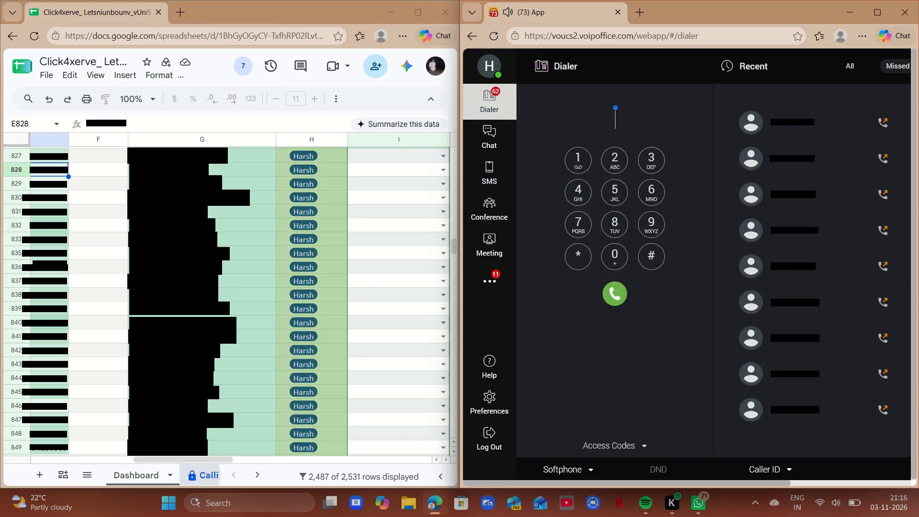
key("ctrl+v")
key("Return")
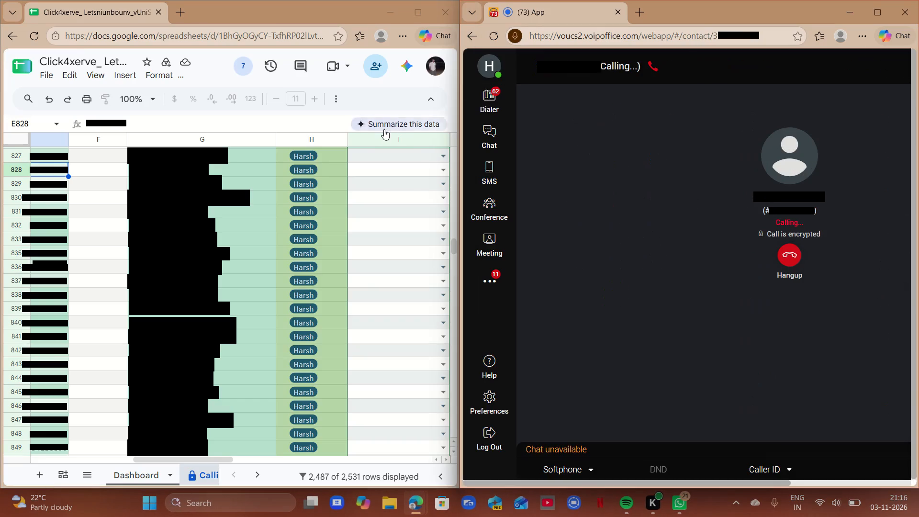
Set the call status of row 827 in column I to In Valid (Child Is Too Young/Higher Grade).
left_click(365, 154)
type("ch")
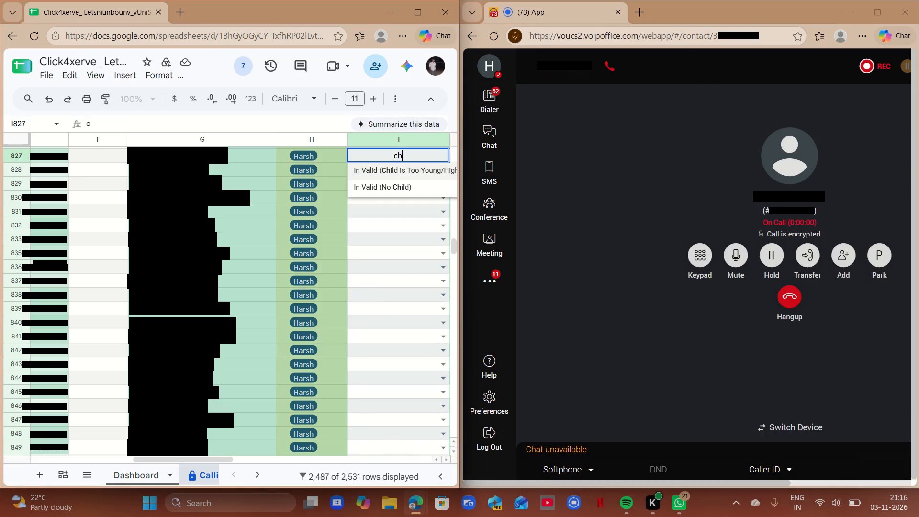
left_click(374, 174)
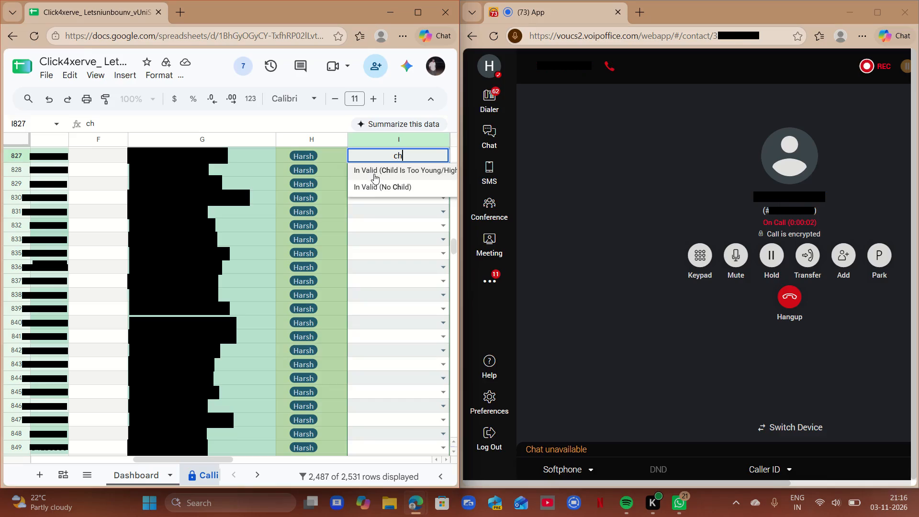
Copy the phone number from cell E829, the next Harsh row down.
scroll(374, 174, "down", 1)
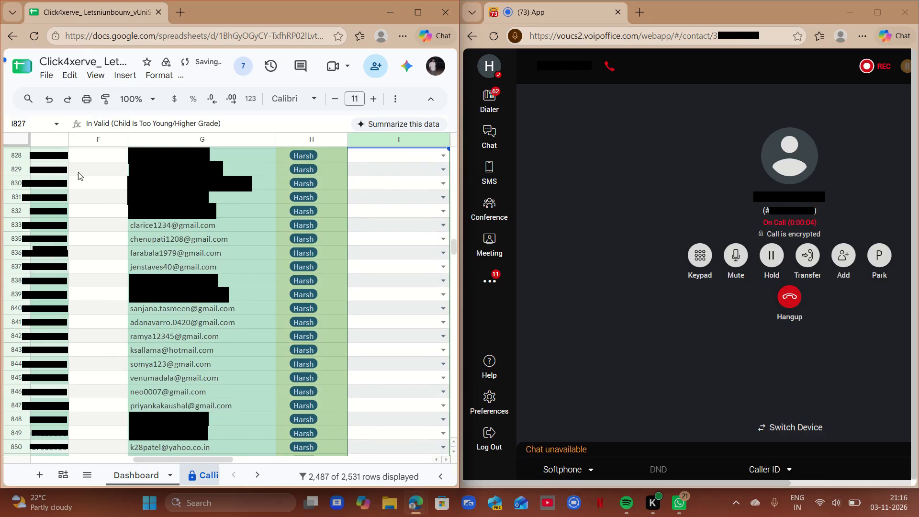
left_click(57, 170)
key("ctrl+c")
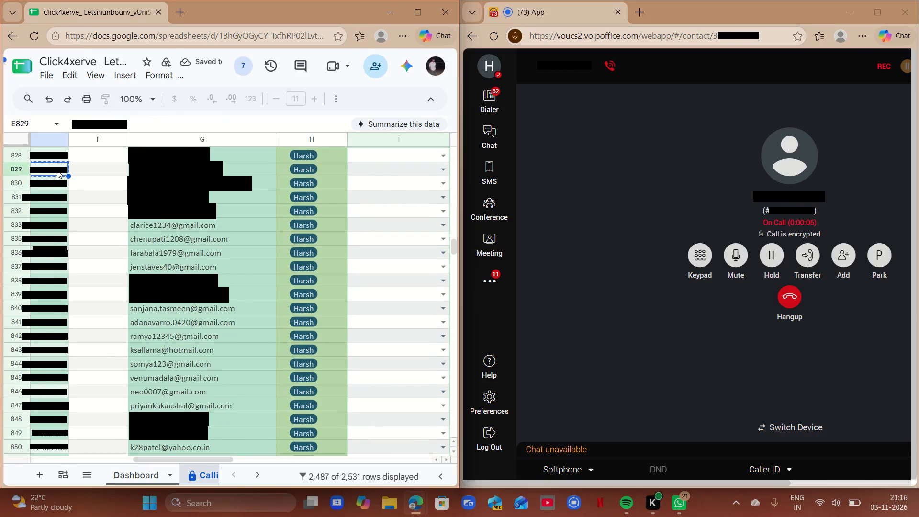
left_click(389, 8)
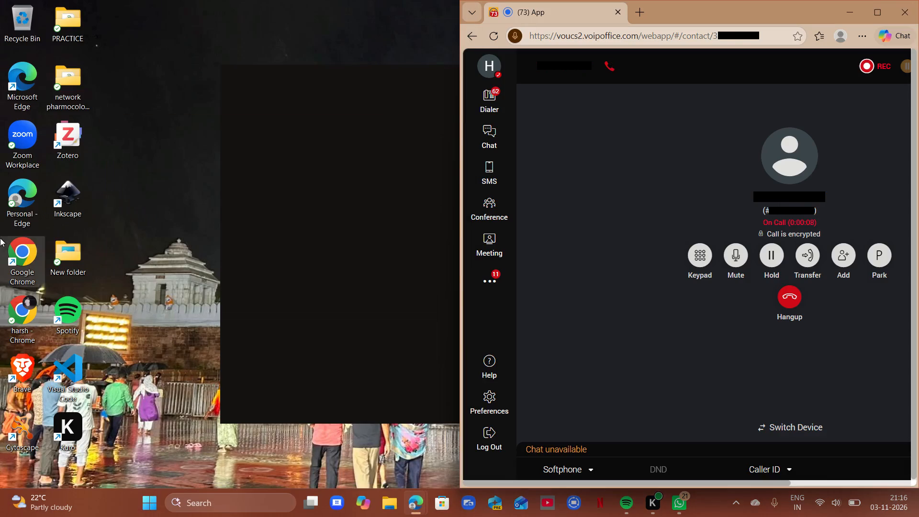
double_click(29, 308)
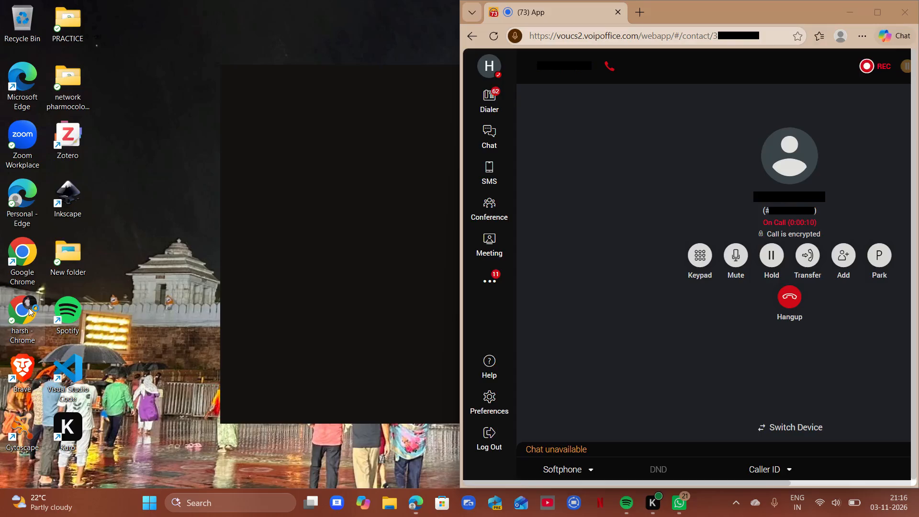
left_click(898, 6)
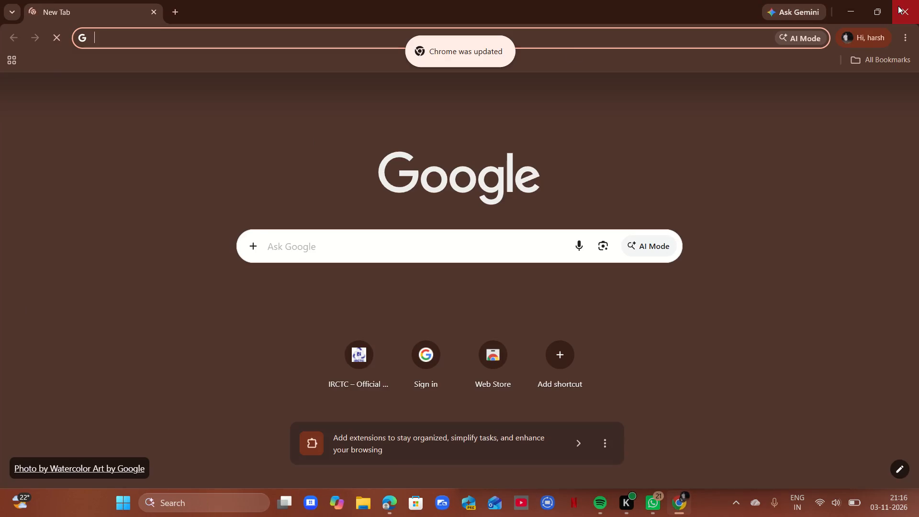
Switch to Google Chrome, open the Click4xerve_ Letsniunbounv_vUniS spreadsheet from the October 26 browsing history, and minimise Chrome.
double_click(43, 262)
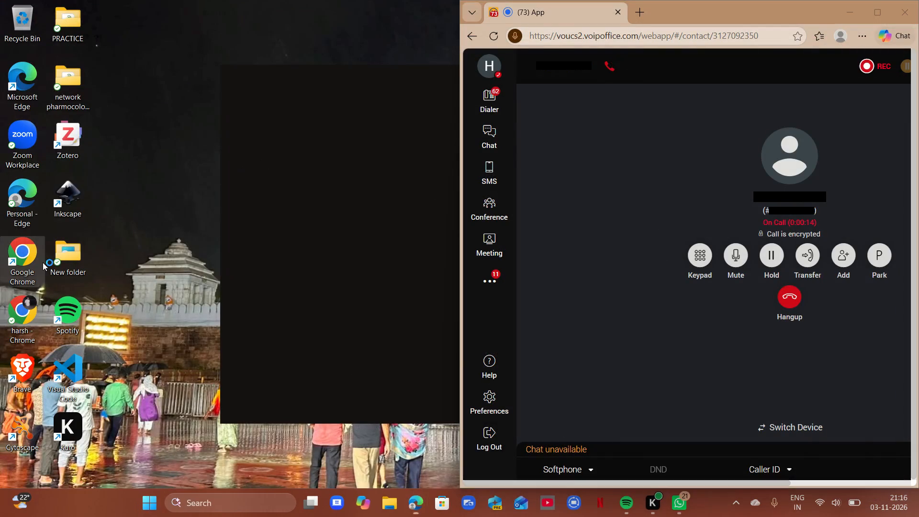
left_click(461, 298)
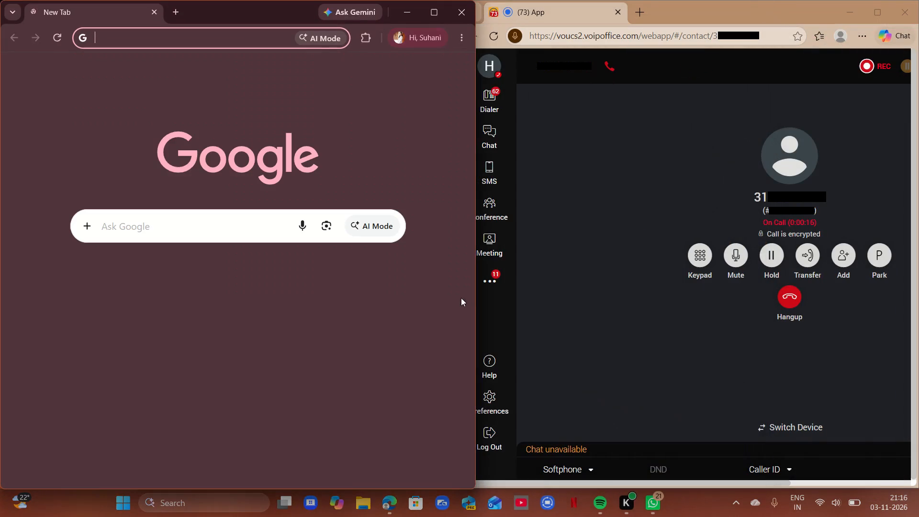
key("ctrl+h")
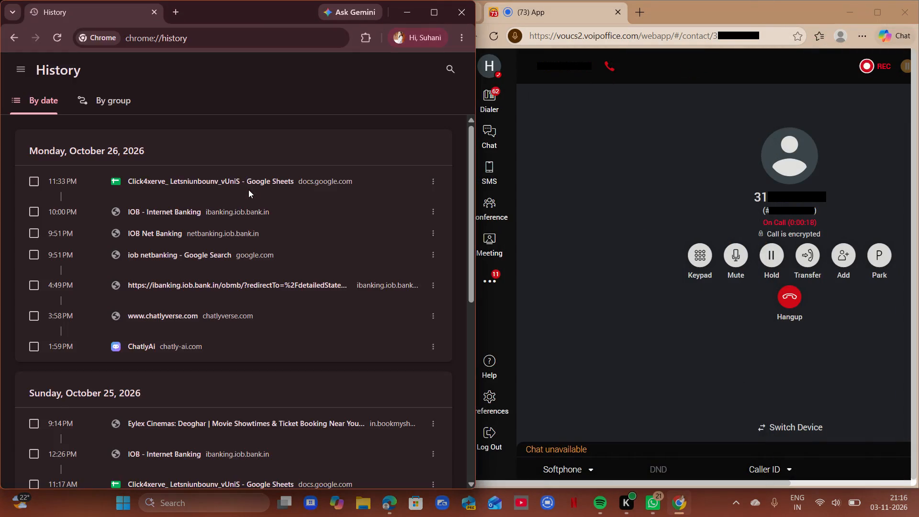
left_click(244, 180)
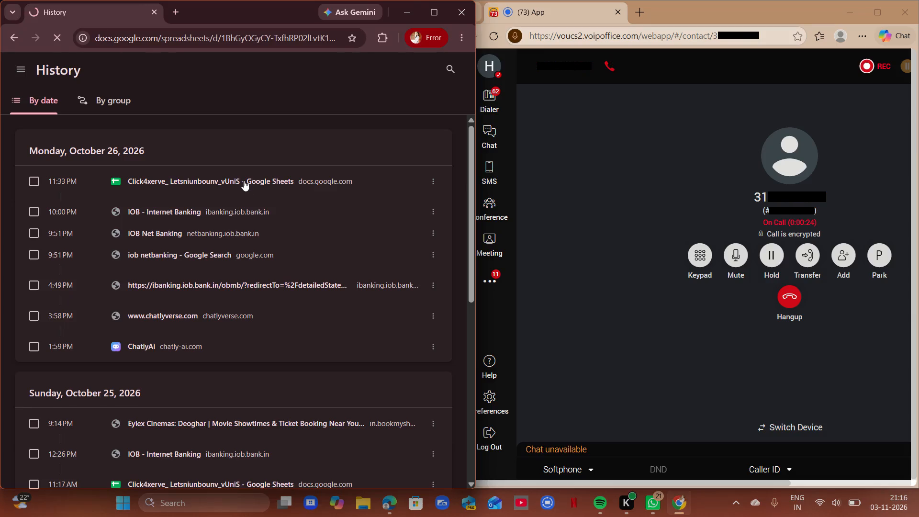
left_click(408, 14)
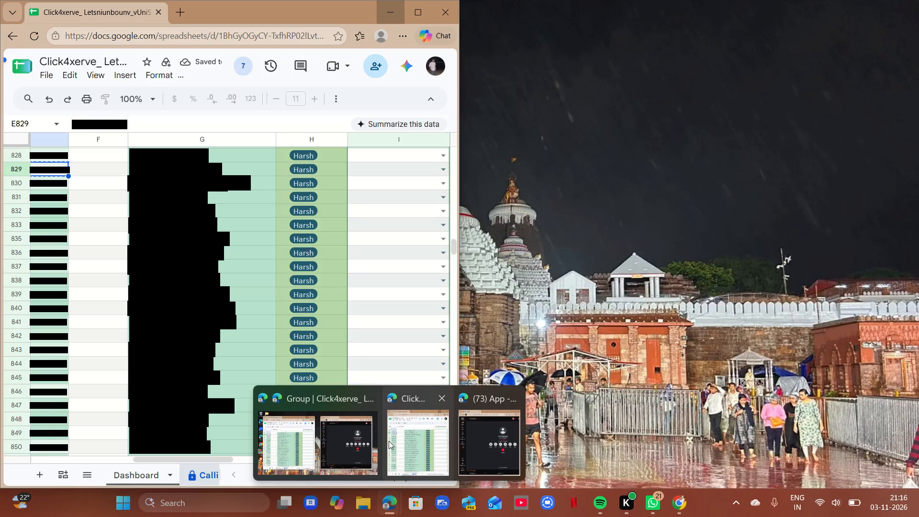
Return to the spreadsheet in Microsoft Edge and view the profile photo of one of its current viewers.
left_click(389, 441)
left_click(242, 69)
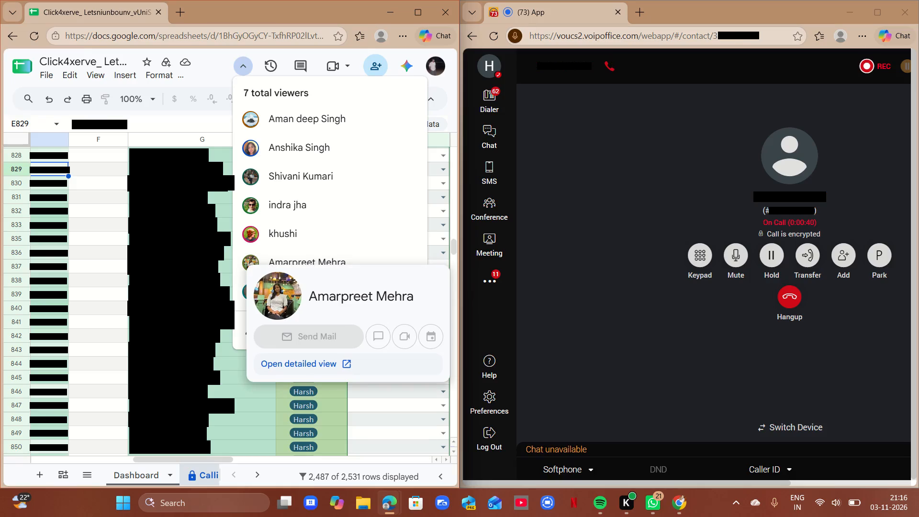
left_click(266, 301)
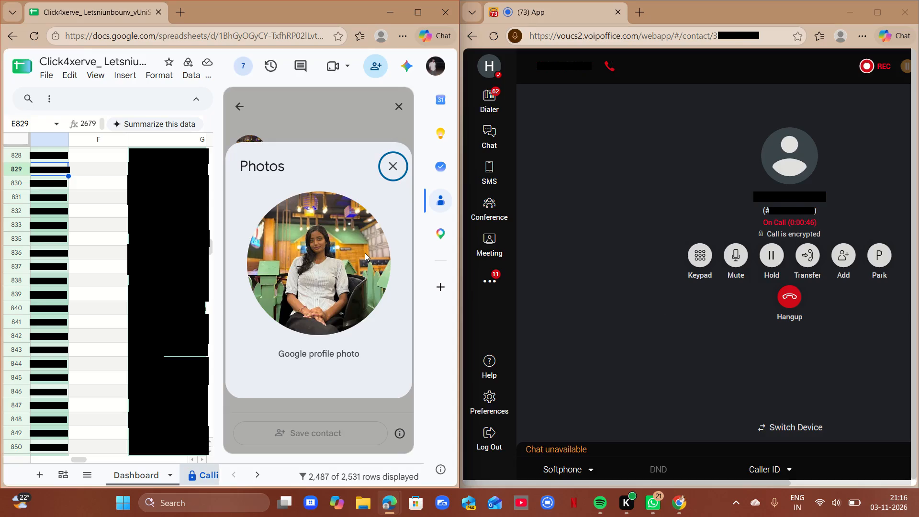
Hang up the current call and call the number copied from cell E829 in the dialer.
left_click(780, 301)
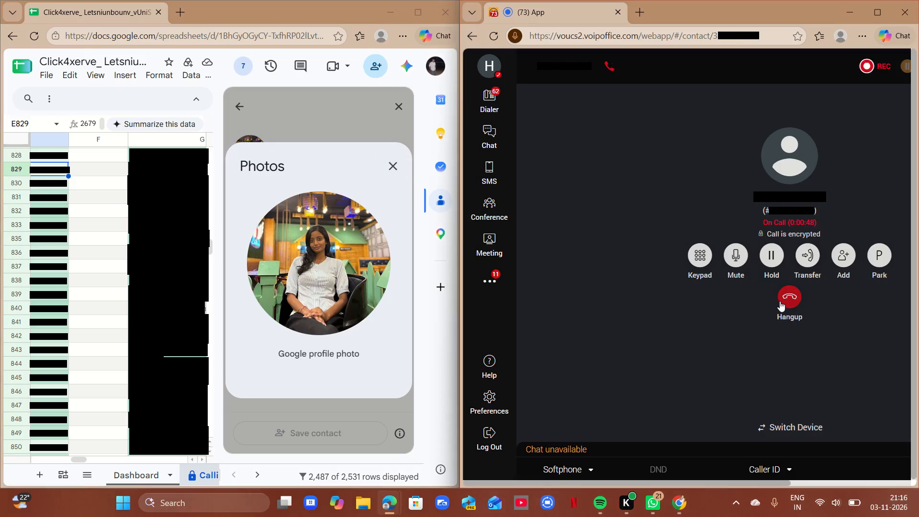
left_click(623, 121)
key("ctrl+v")
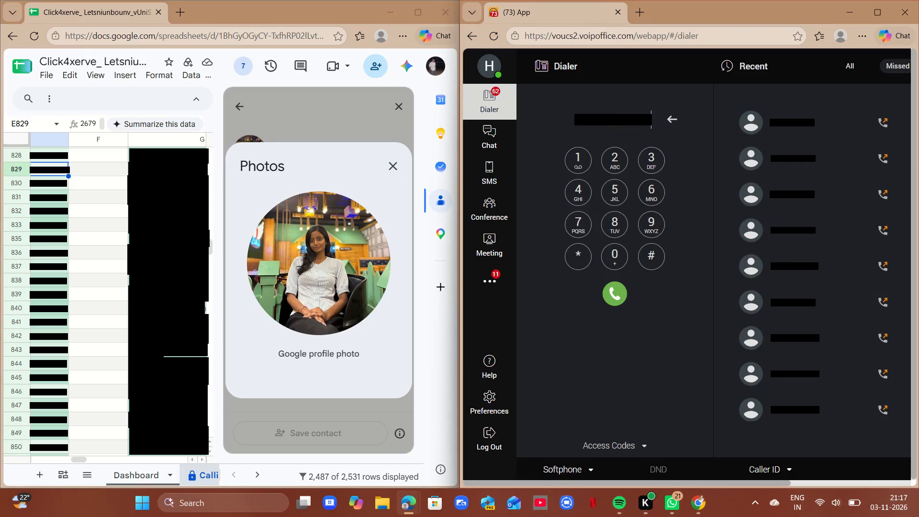
key("Return")
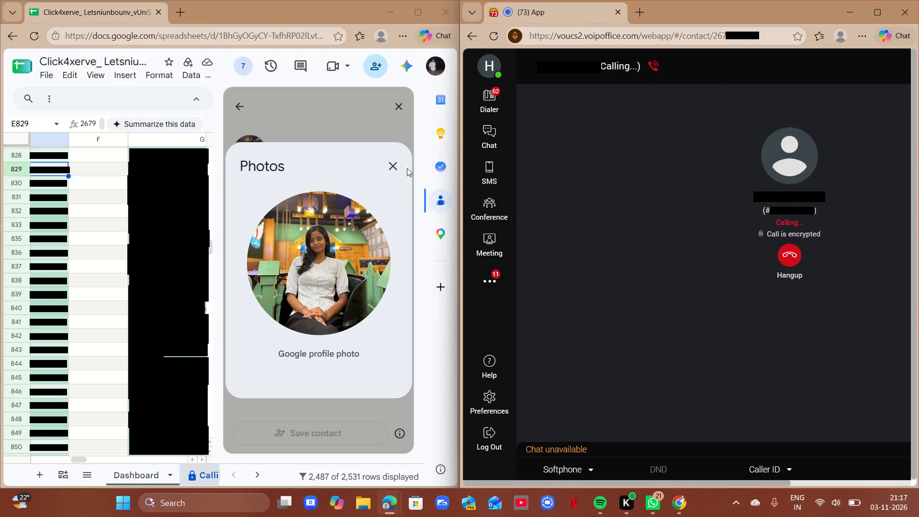
Close the viewer's profile photo and contact details in the spreadsheet.
left_click(394, 168)
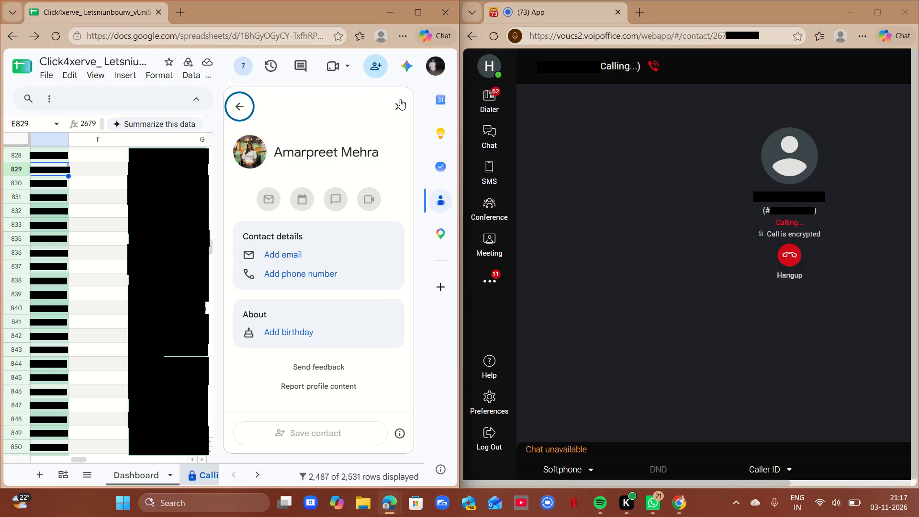
left_click(400, 113)
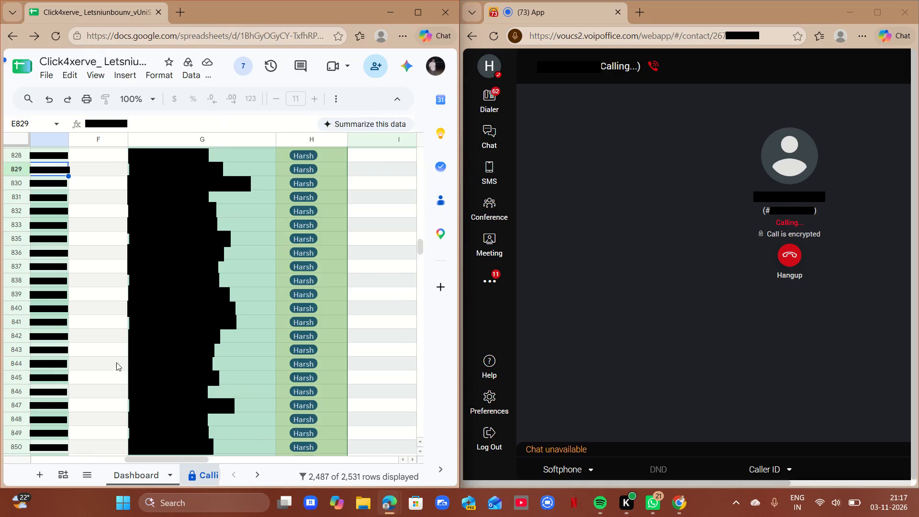
Copy the phone number from cell E830, hang up the current call and call the copied number in the dialer.
left_click(56, 187)
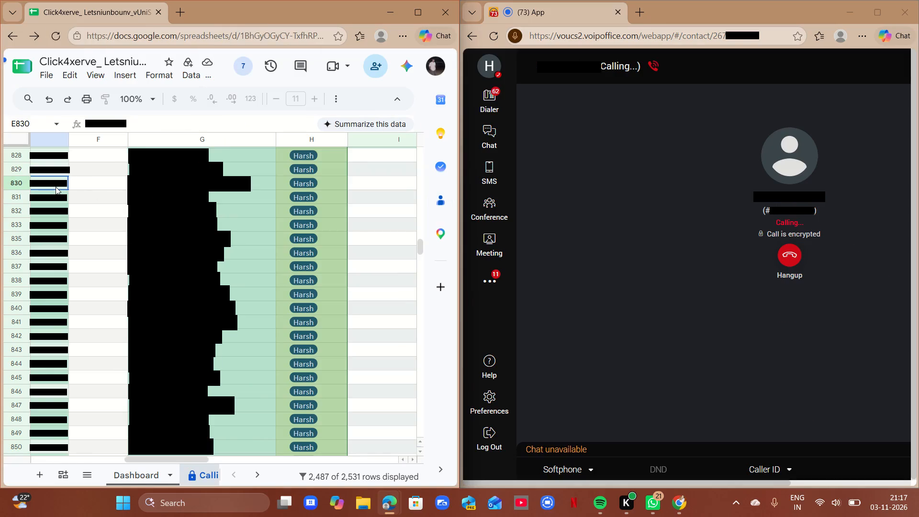
key("ctrl+c")
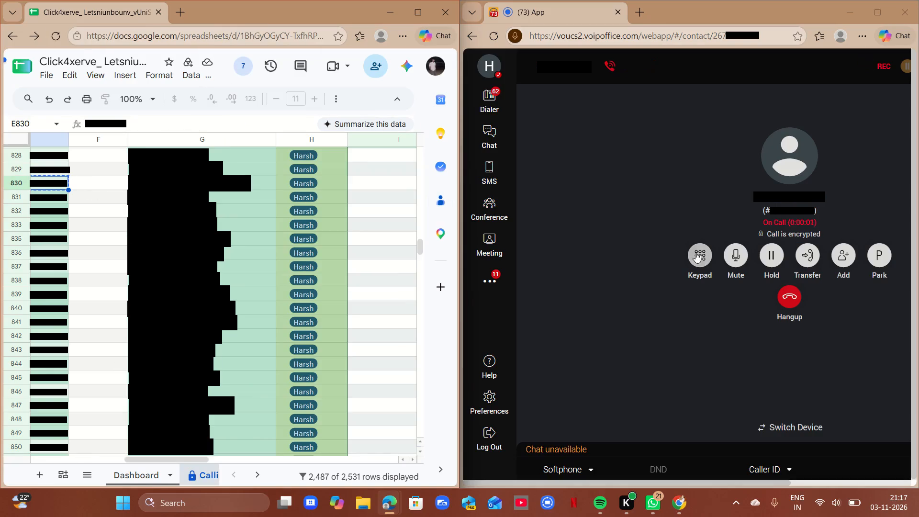
left_click(793, 302)
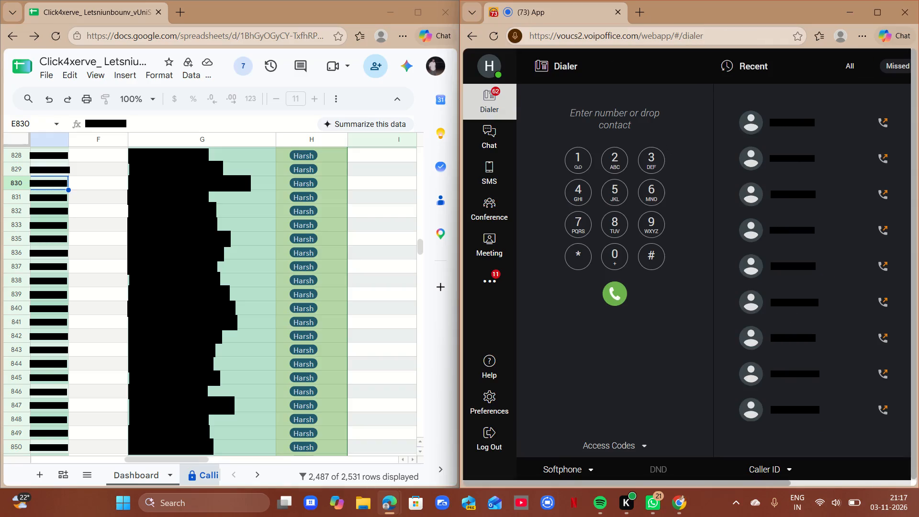
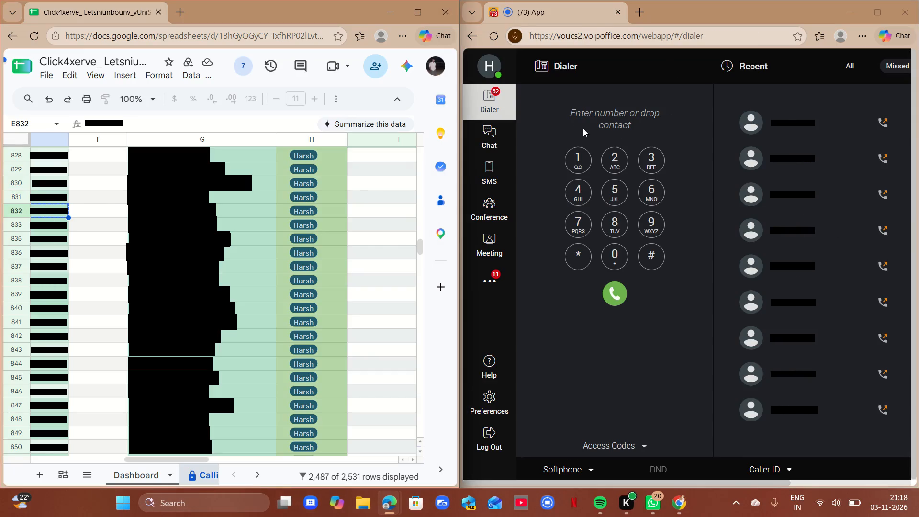
Call the number copied from cell E832 in the dialer.
left_click(583, 128)
key("ctrl+v")
key("Return")
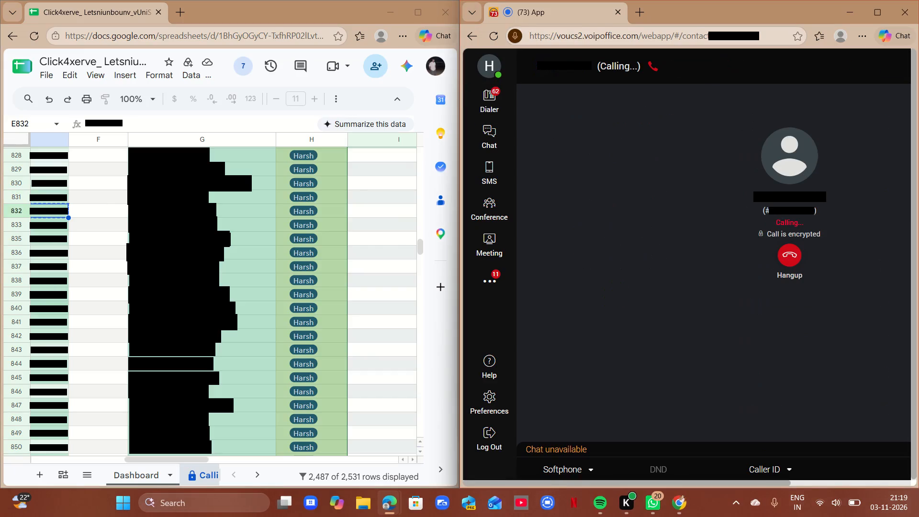
Copy the phone number from cell E833 in the calling sheet.
left_click(50, 224)
key("ctrl+c")
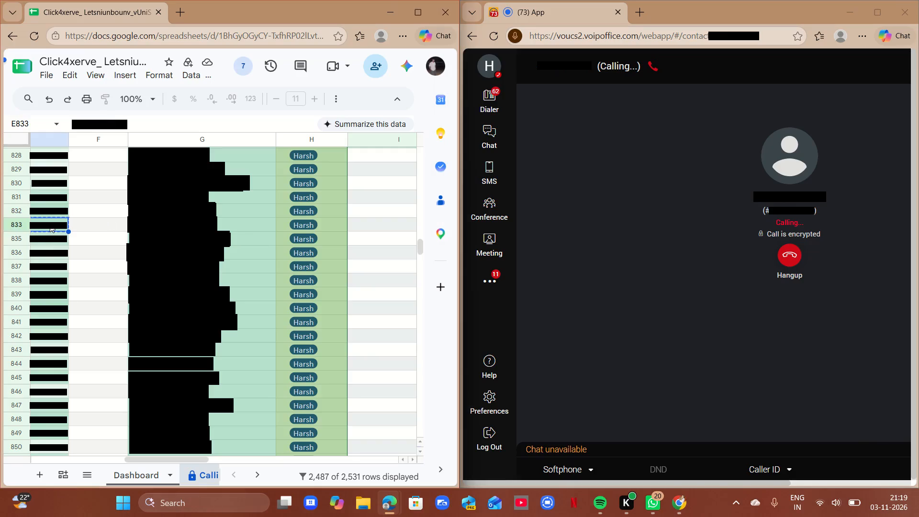
Show the spreadsheet's current viewers and jump to the place in the sheet where one of them is working.
left_click(243, 66)
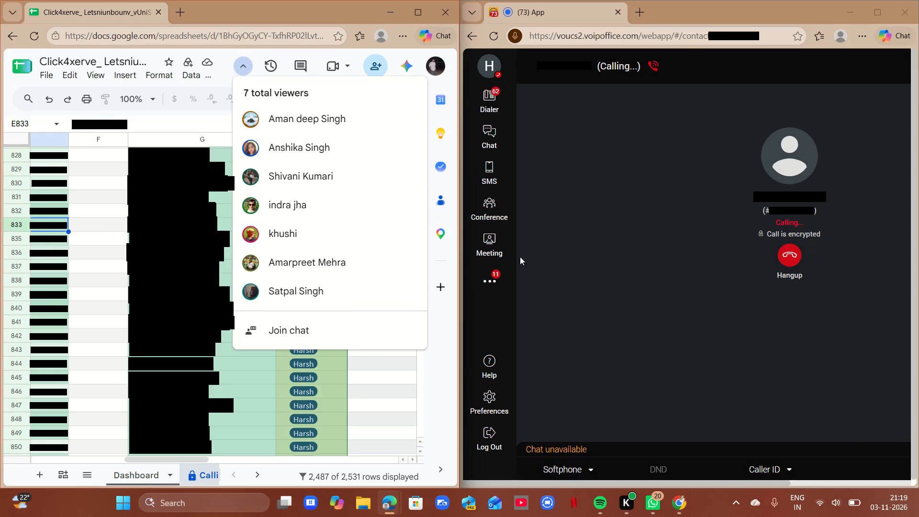
left_click(340, 263)
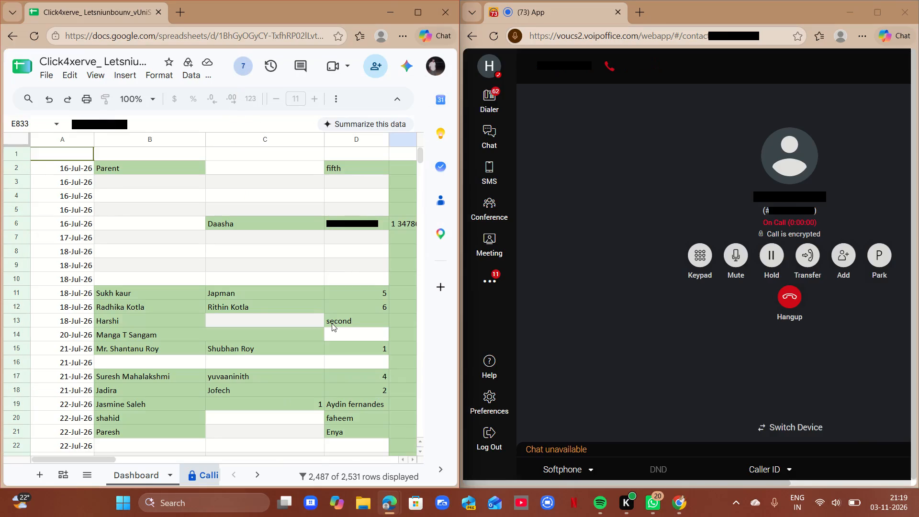
scroll(332, 323, "left", 2)
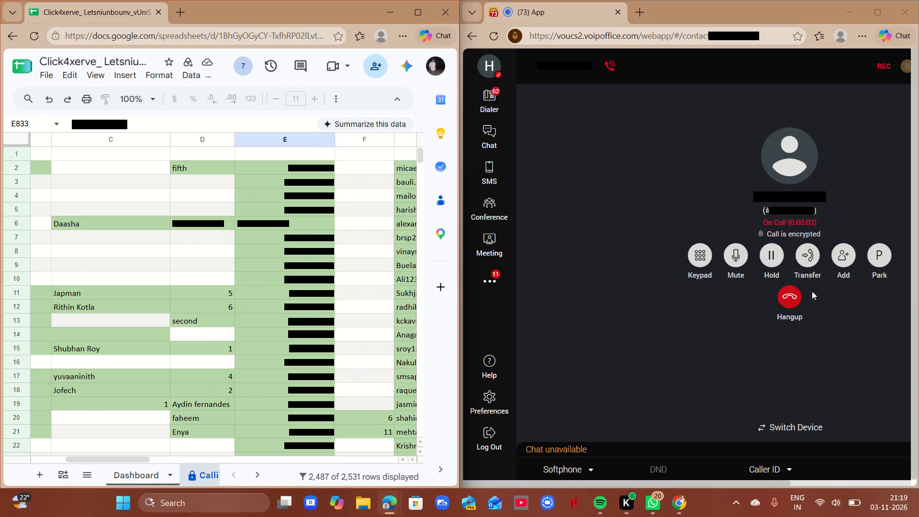
Hang up the current call and call the number copied from cell E833 in the dialer.
left_click(794, 292)
left_click(606, 125)
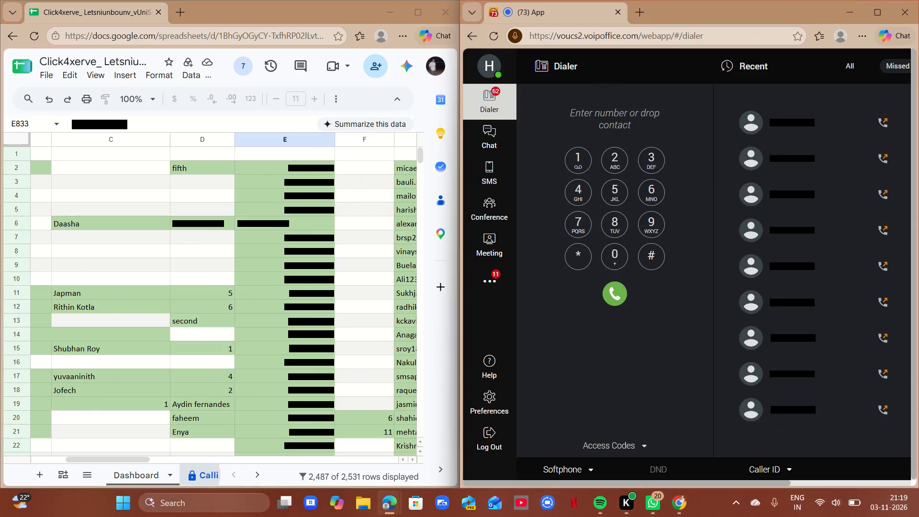
key("ctrl+v")
key("Return")
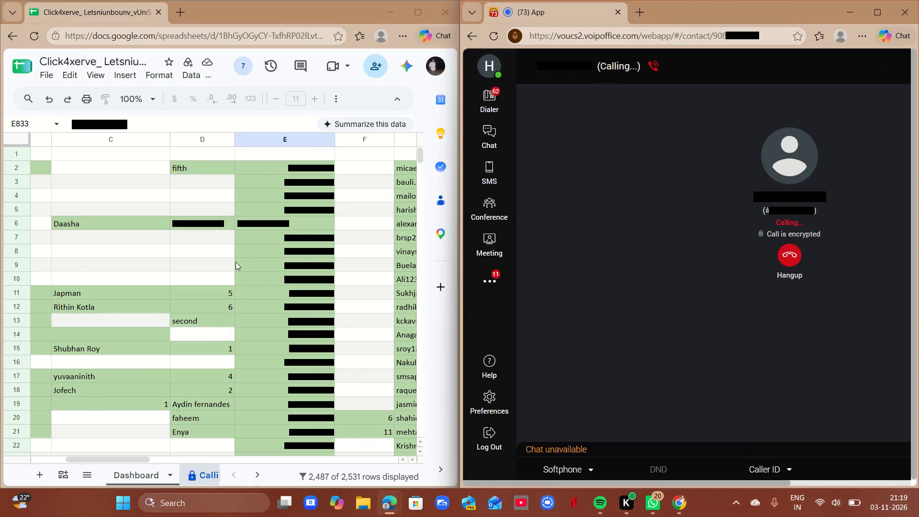
Hide the spreadsheet's side panel to widen the grid.
scroll(235, 262, "right", 4)
scroll(239, 254, "left", 3)
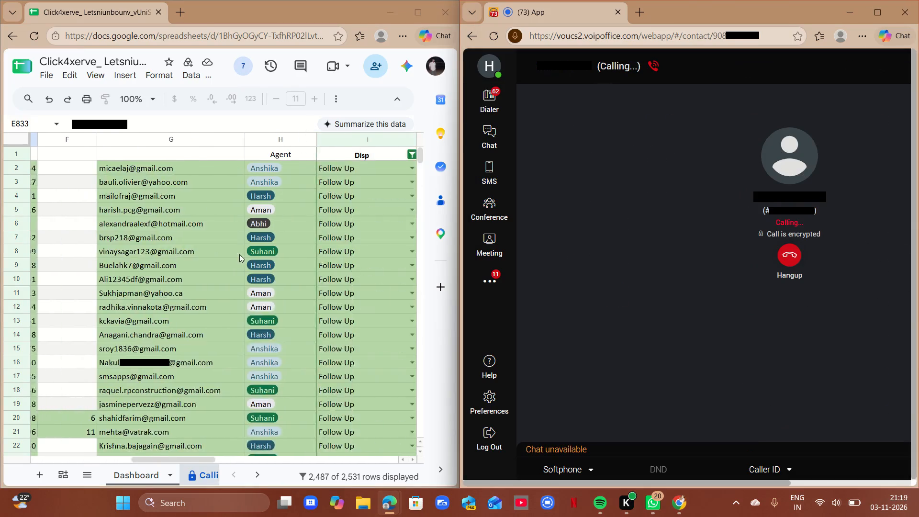
scroll(239, 254, "left", 3)
scroll(239, 254, "down", 15)
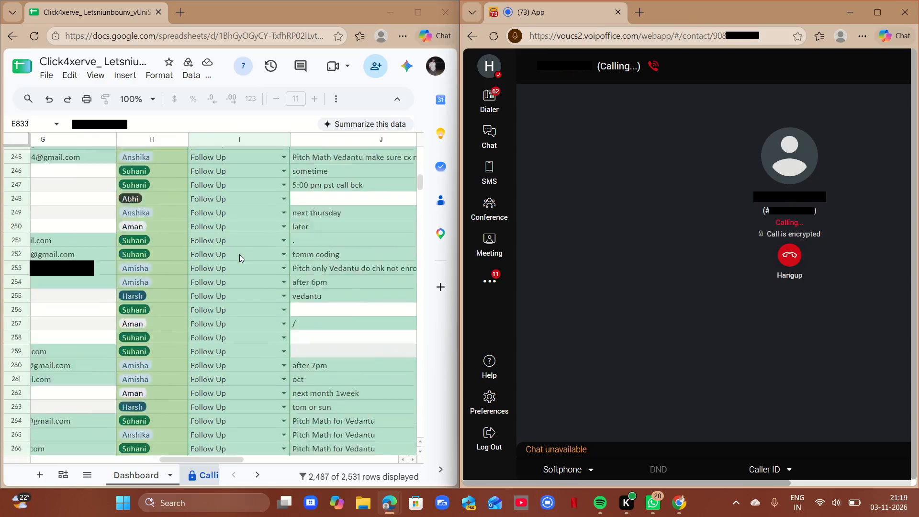
scroll(239, 254, "down", 4)
left_click(442, 472)
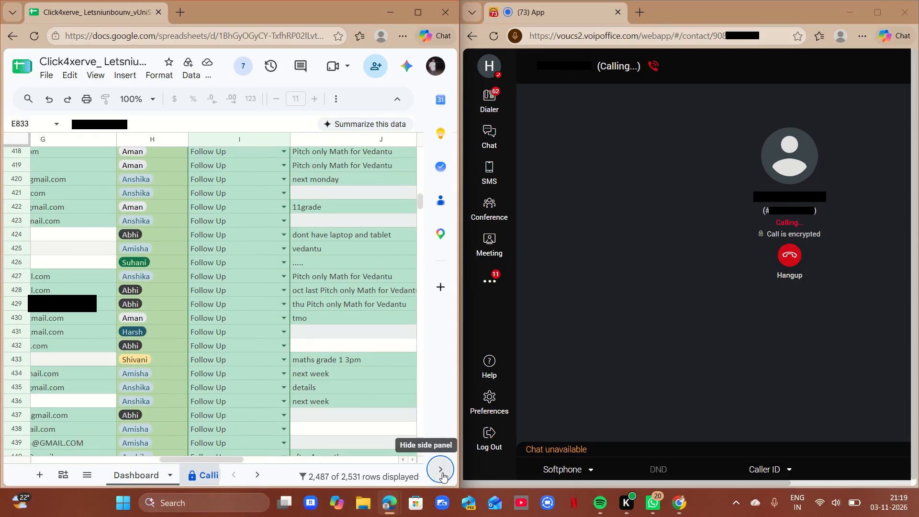
Return to Harsh's leads around row 833 and copy the phone number from cell E835.
scroll(180, 321, "down", 16)
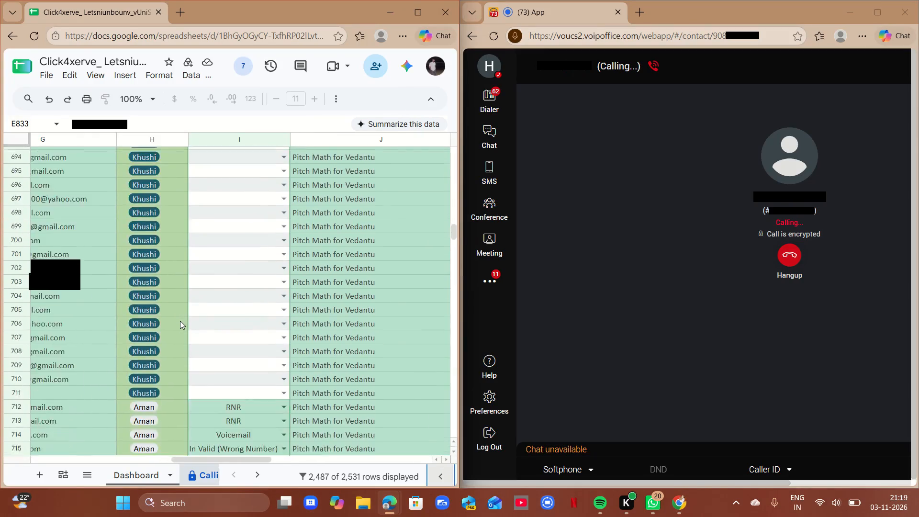
scroll(180, 321, "down", 3)
scroll(180, 321, "up", 4)
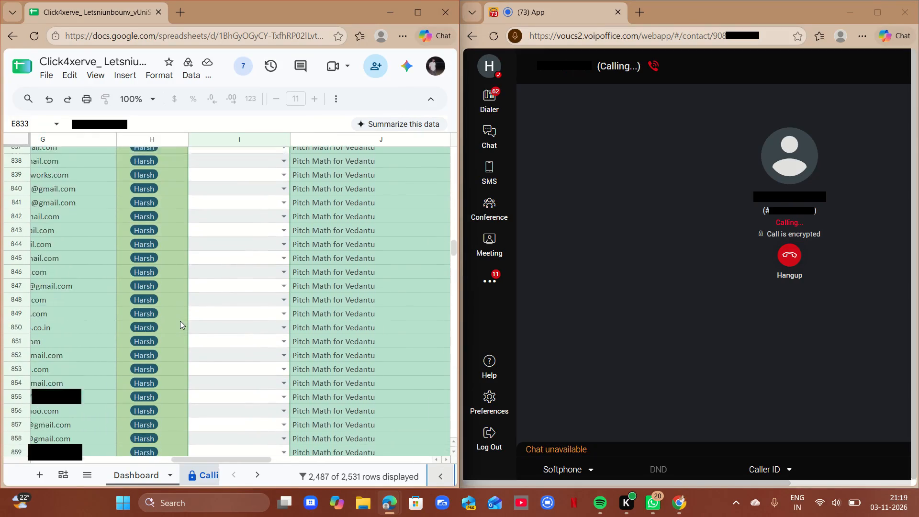
scroll(180, 321, "up", 1)
scroll(180, 321, "down", 2)
scroll(180, 321, "up", 1)
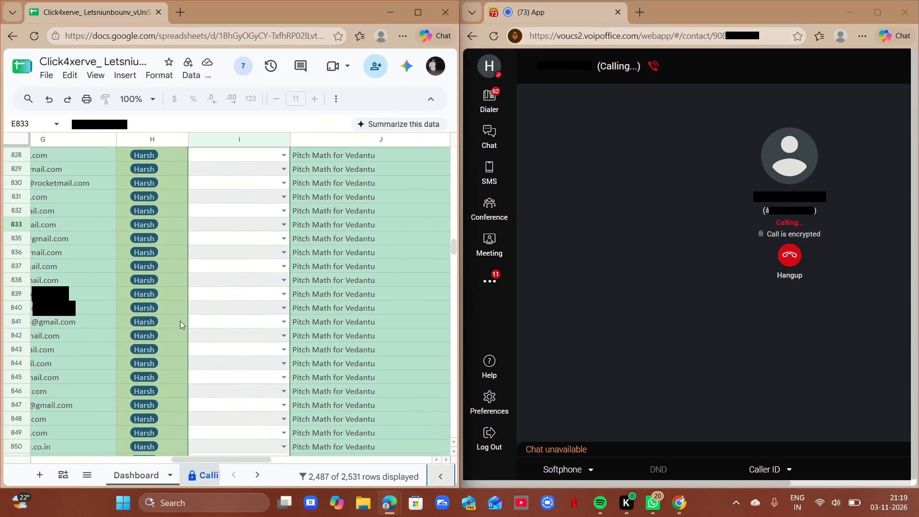
scroll(180, 321, "up", 1)
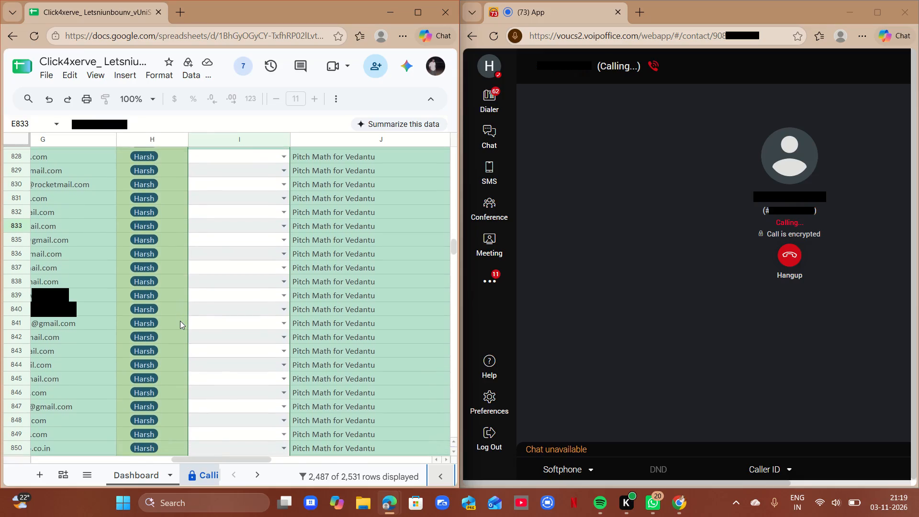
scroll(180, 321, "right", 2)
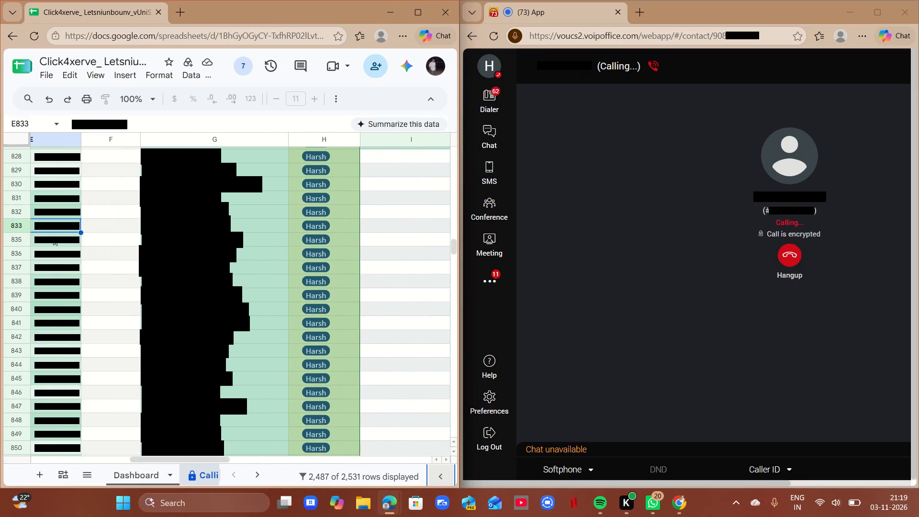
left_click(53, 237)
key("ctrl+c")
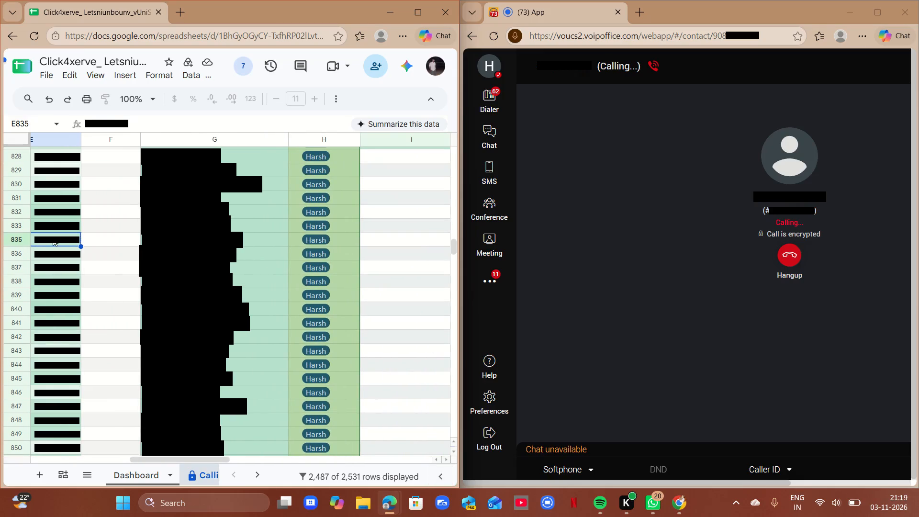
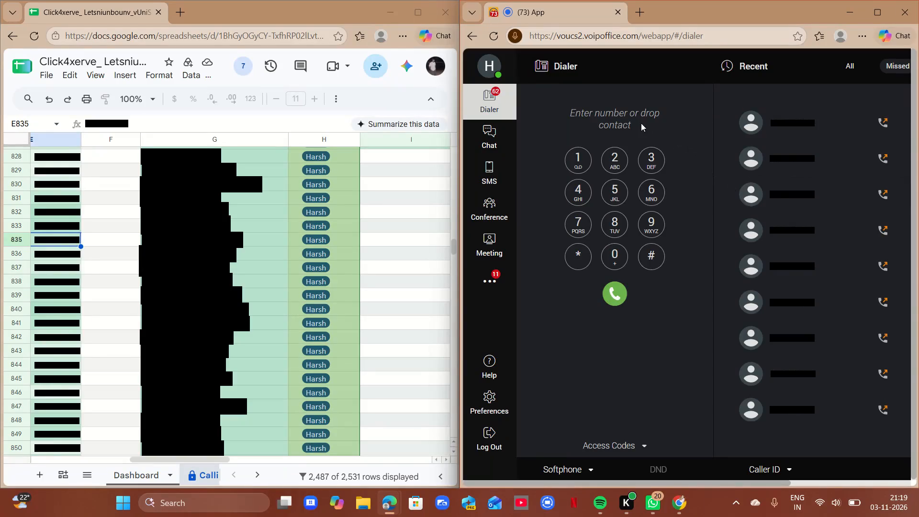
Call the phone number copied from cell E835 in the dialer.
left_click(641, 123)
key("ctrl+v")
key("Return")
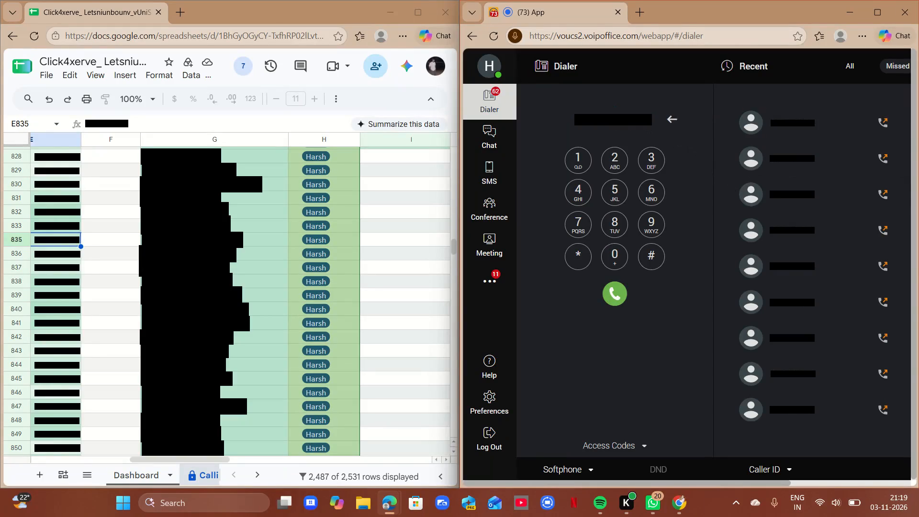
Copy the next lead's phone number from cell E836 while the current call is ringing.
left_click(53, 257)
key("ctrl+c")
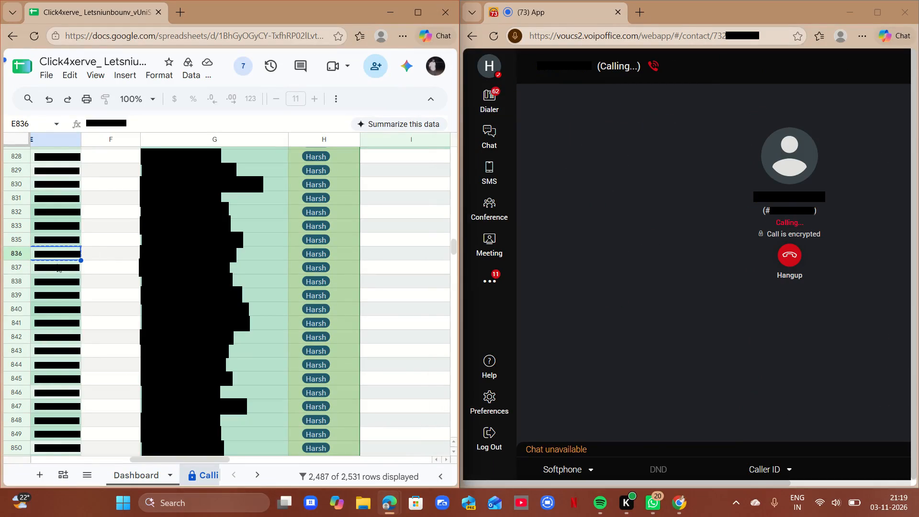
Open the Dashboard sheet to view the team's lead and dial-out summary.
left_click(133, 480)
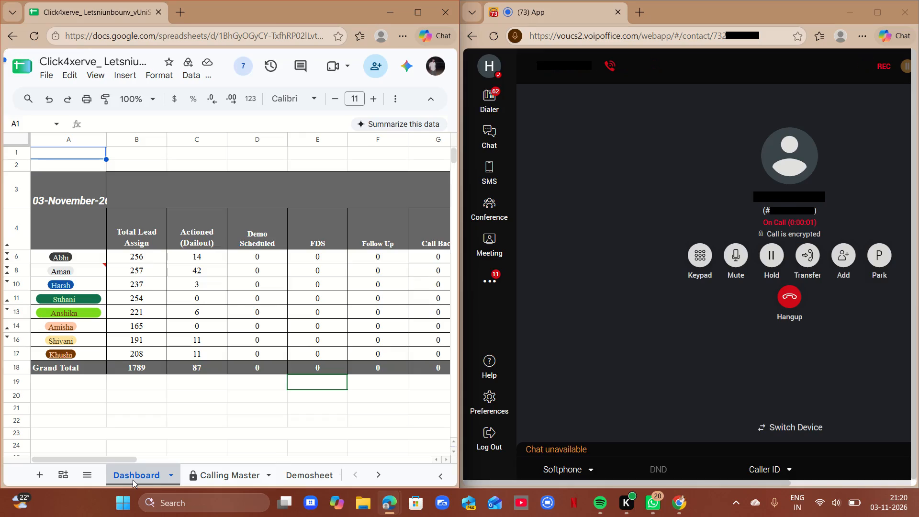
Hang up the current call and call the number copied from cell E836.
left_click(788, 303)
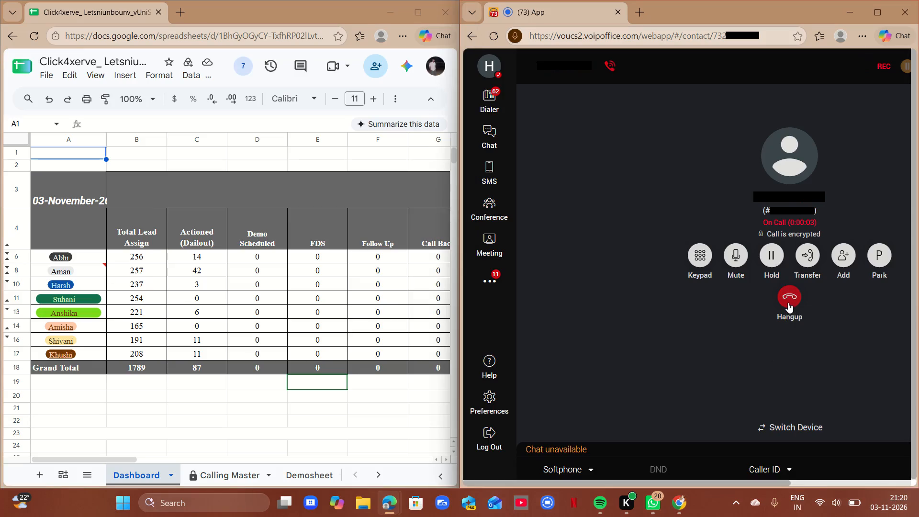
left_click(631, 134)
key("ctrl+v")
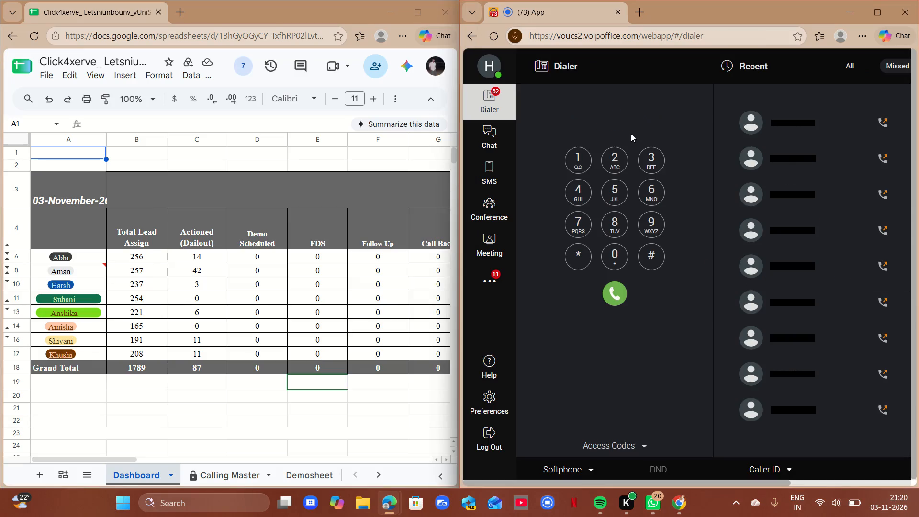
key("Return")
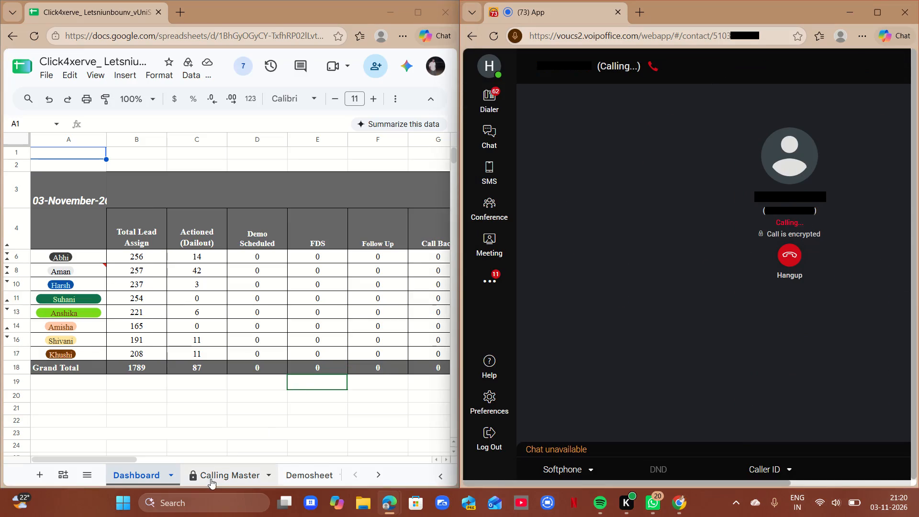
Return to the Calling Master sheet, copy the phone number from cell E837 and call it in the dialer.
left_click(209, 479)
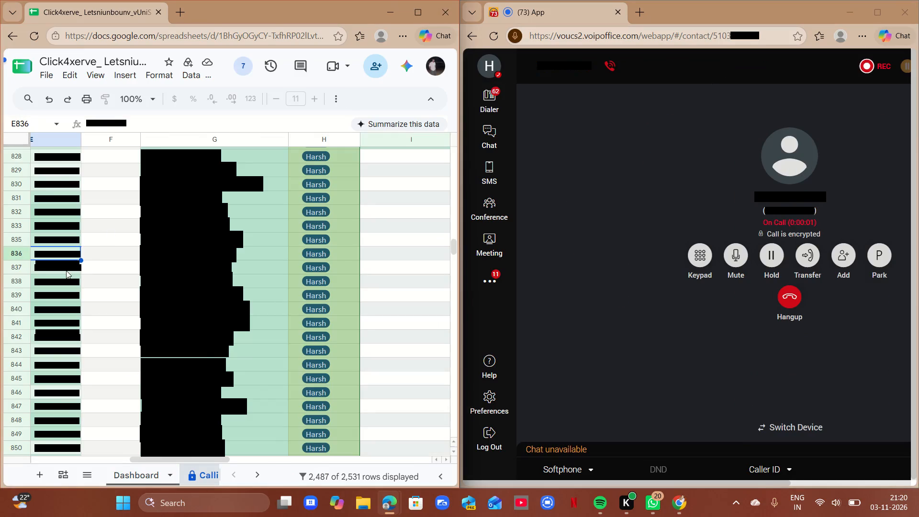
left_click(66, 270)
key("ctrl+c")
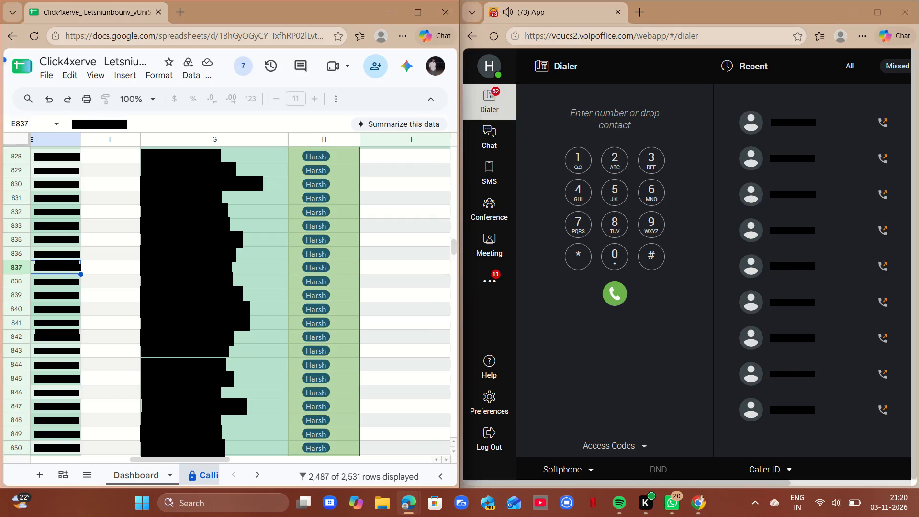
left_click(610, 118)
key("ctrl+v")
key("Return")
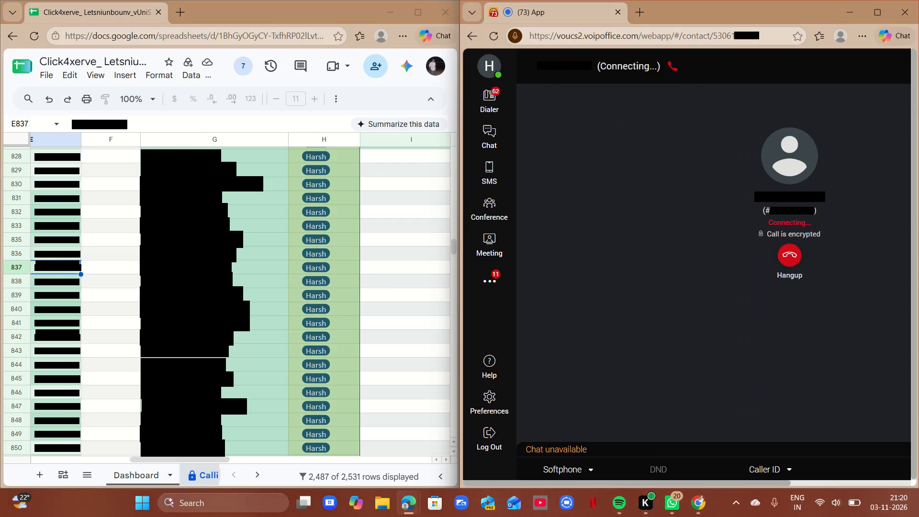
Copy the next lead's phone number from cell E838 for the following call.
left_click(67, 284)
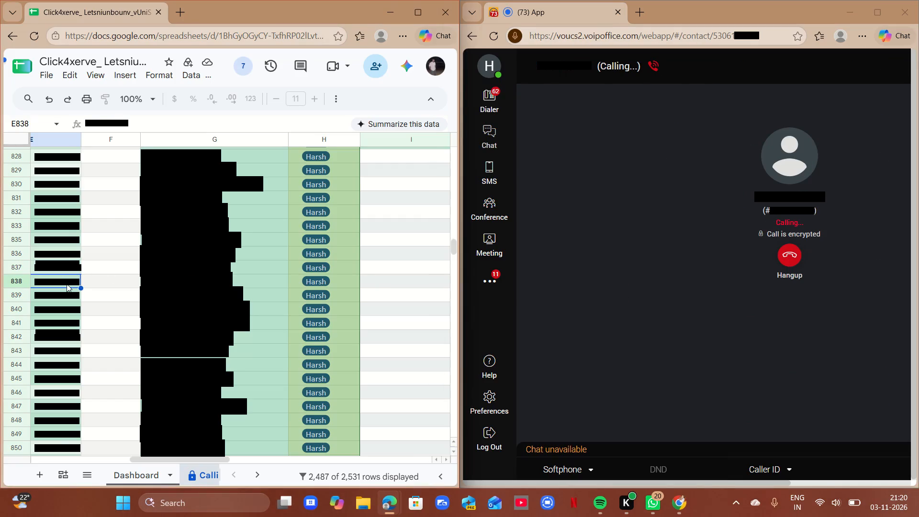
key("ctrl+c")
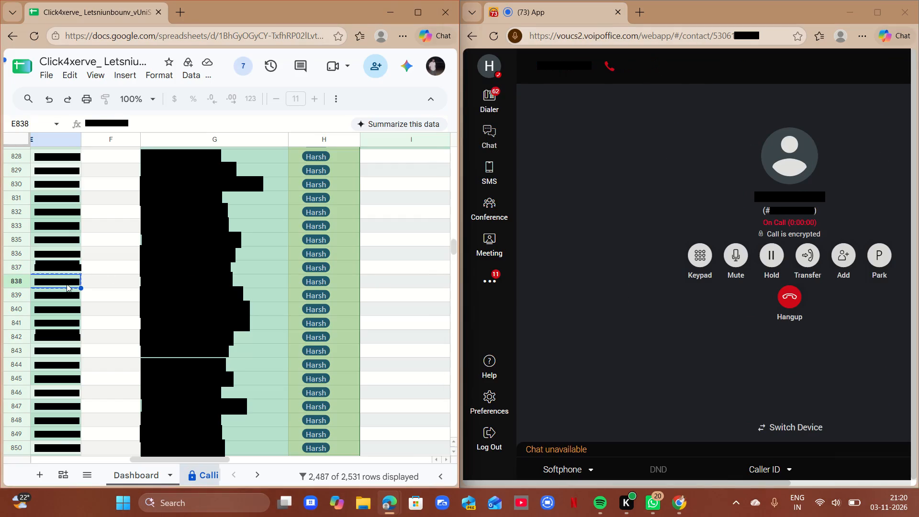
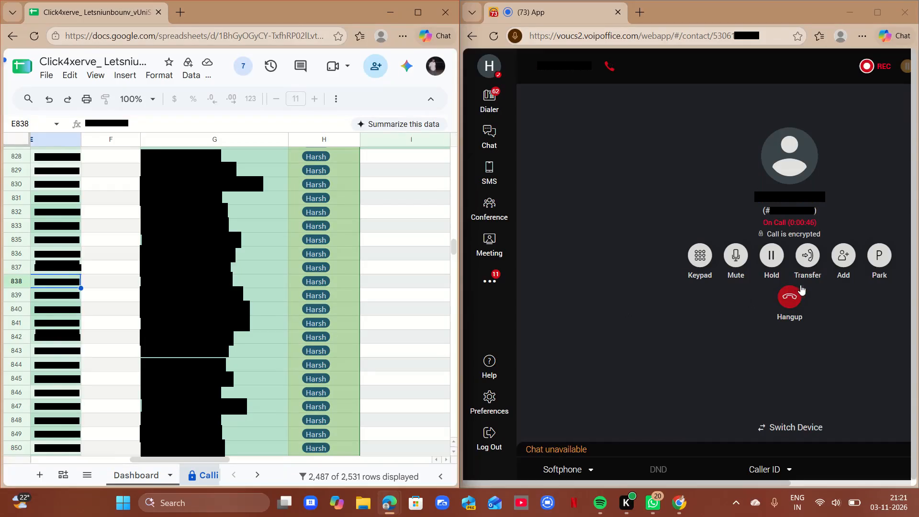
Hang up the current call and call the phone number copied from cell E838 in the dialer.
left_click(794, 292)
left_click(610, 125)
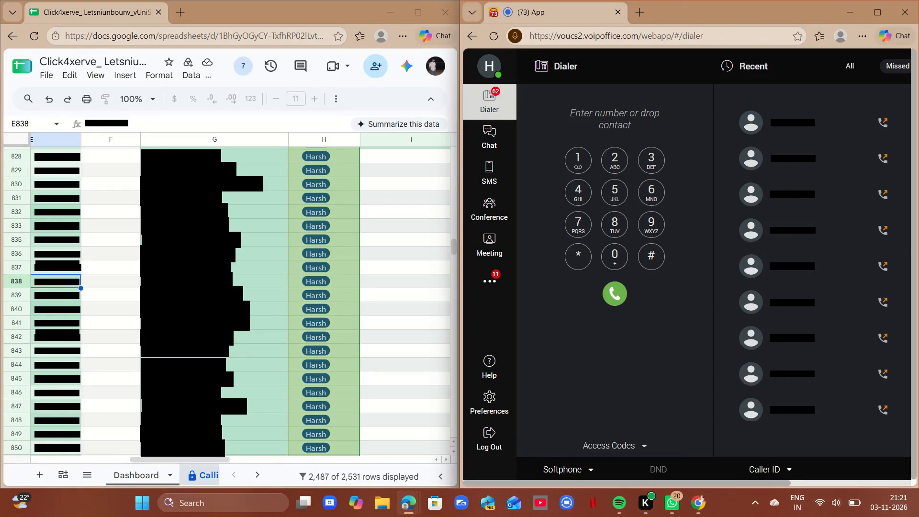
key("ctrl+v")
key("Return")
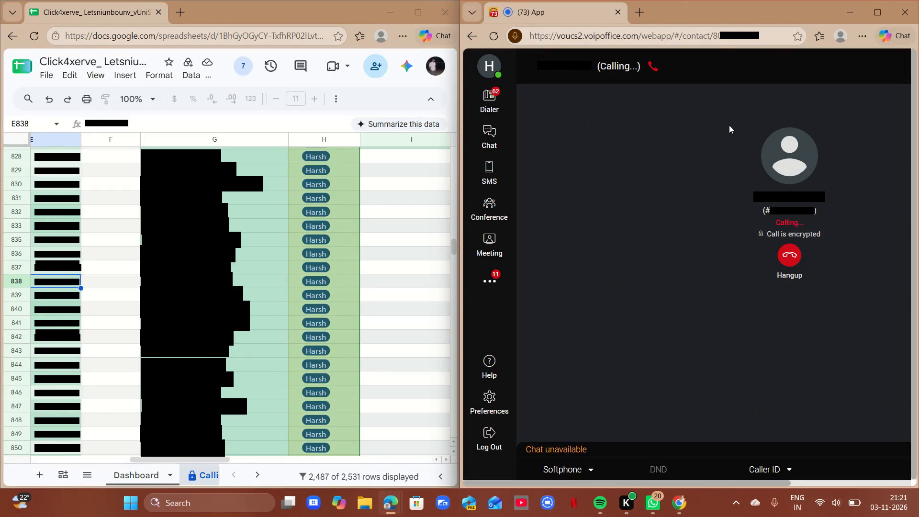
Copy the next lead's phone number from cell E839 of the Calling Master sheet.
left_click(74, 293)
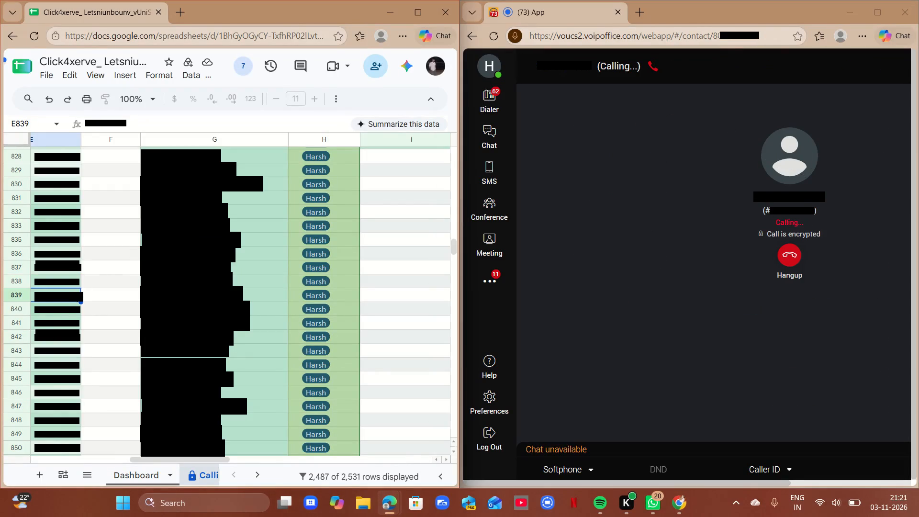
key("ctrl+c")
Set the call status in cell I839 to Voicemail.
left_click(19, 299)
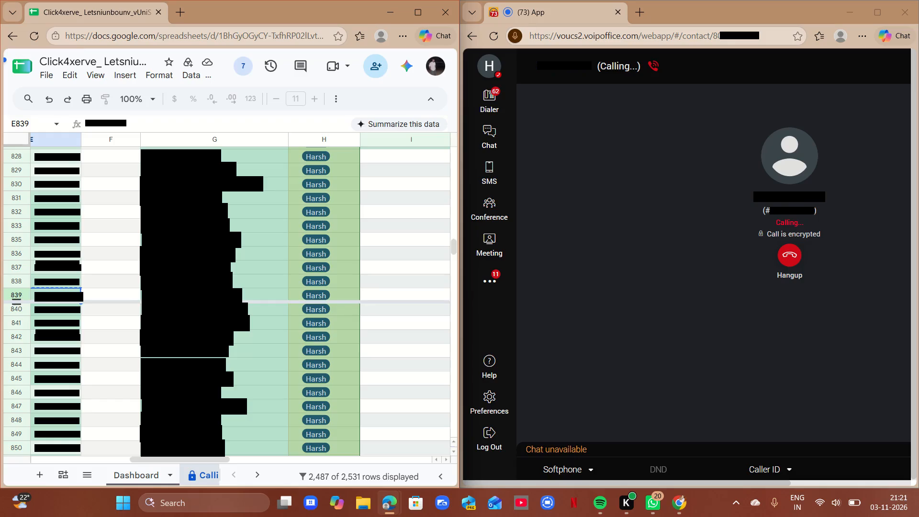
left_click(19, 294)
left_click(406, 296)
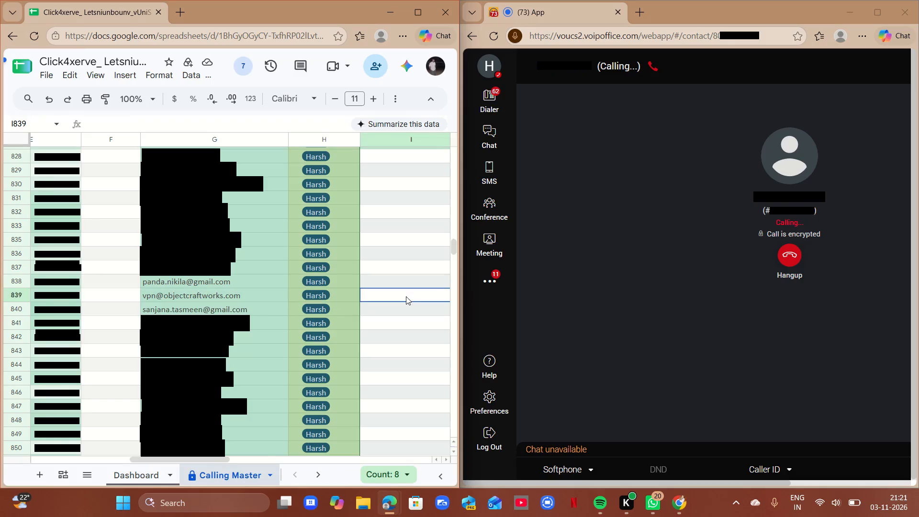
key("v")
key("Up")
key("Return")
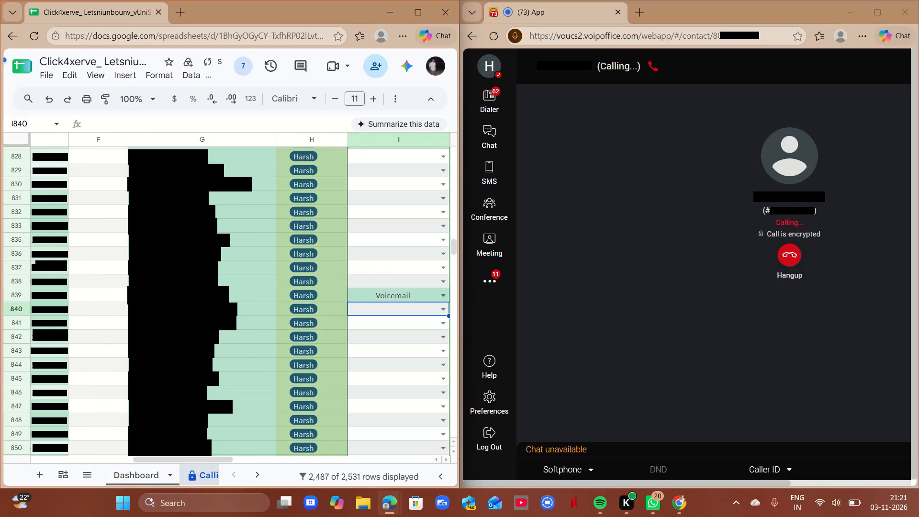
Fill the Voicemail status from cell I839 upward through cell I828.
left_click(412, 295)
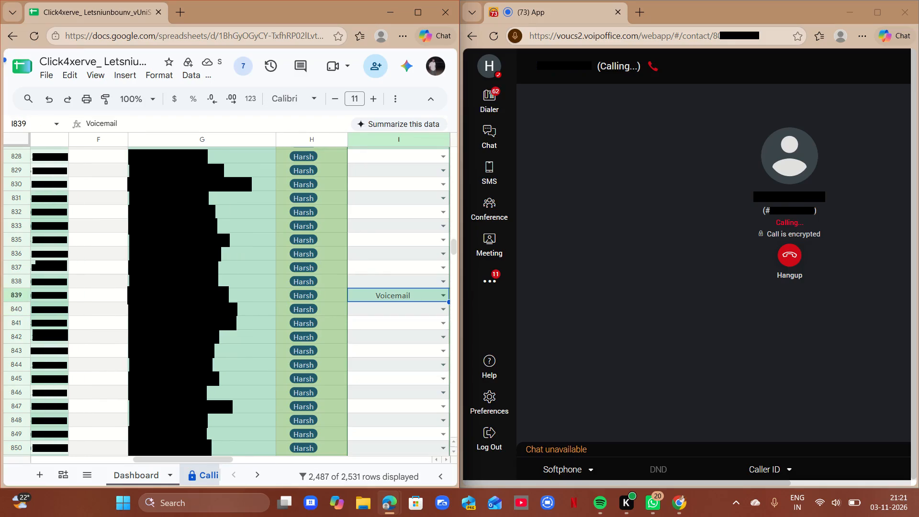
left_click_drag(448, 302, 437, 177)
left_click_drag(437, 177, 435, 159)
scroll(435, 159, "down", 5)
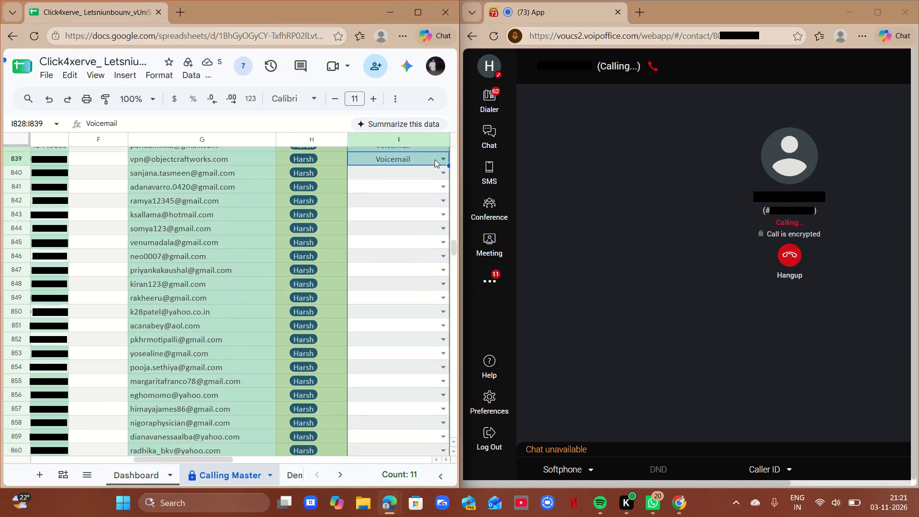
scroll(435, 159, "down", 1)
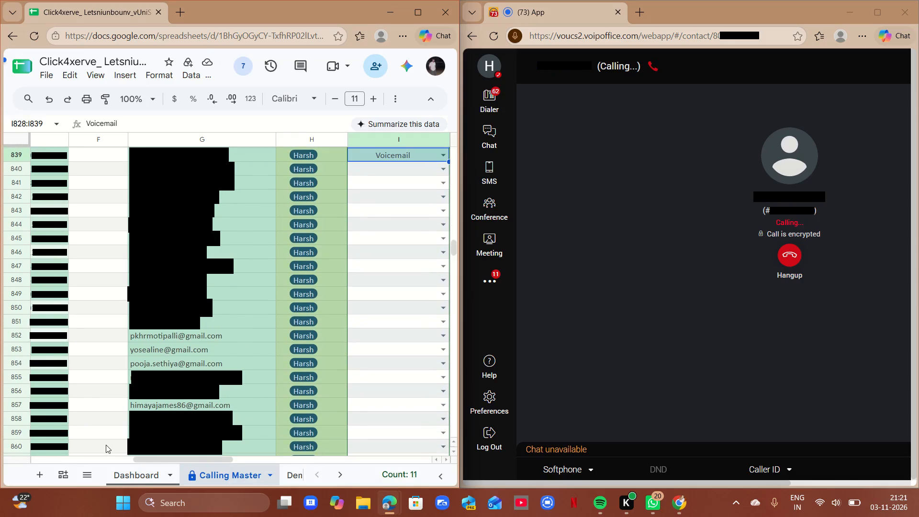
Check the team's lead and dial-out summary on the Dashboard sheet and return to the Calling Master sheet.
left_click(128, 483)
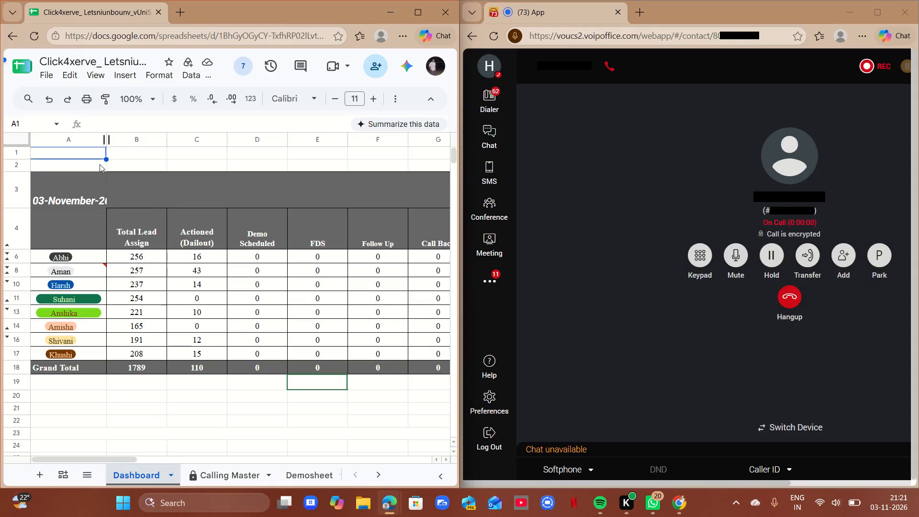
left_click(220, 474)
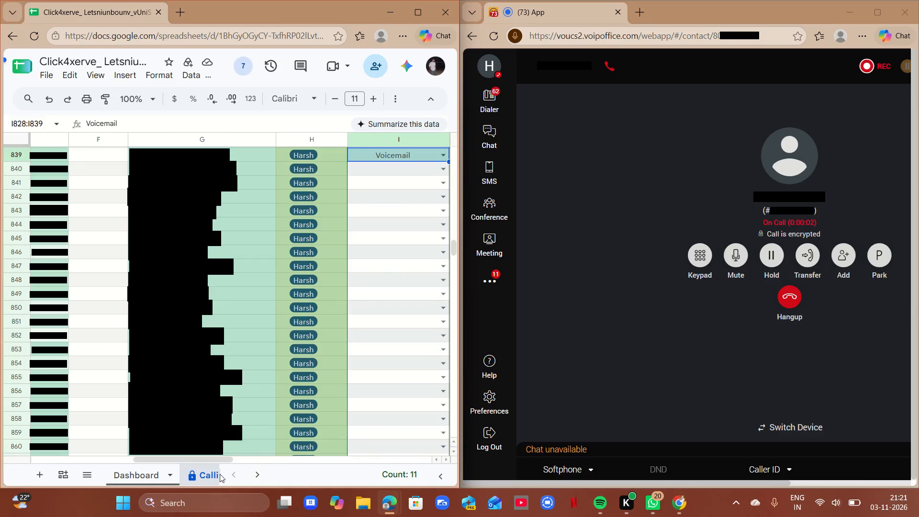
Hang up the current call and call the phone number copied from cell E839 in the dialer.
left_click(795, 295)
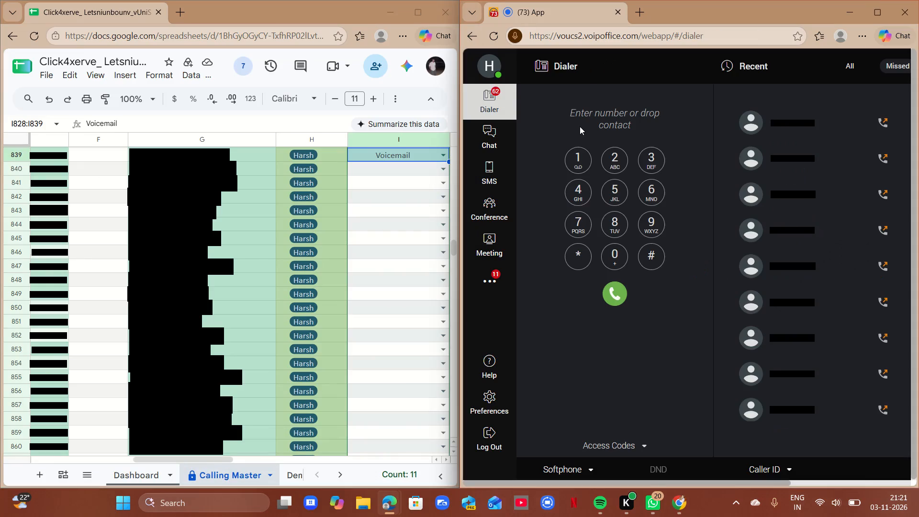
left_click(580, 126)
key("ctrl+v")
key("Return")
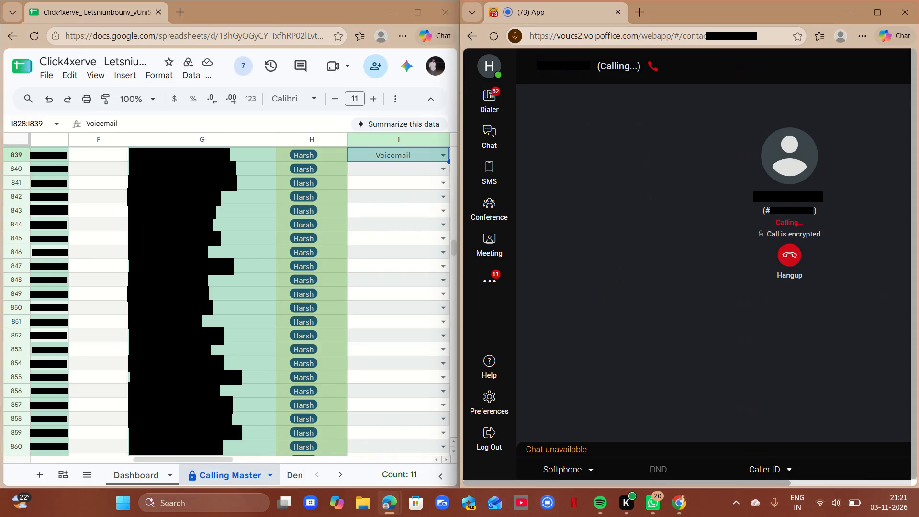
Copy the phone number from cell E840, hang up the current call and call the copied number.
left_click(58, 171)
key("ctrl+c")
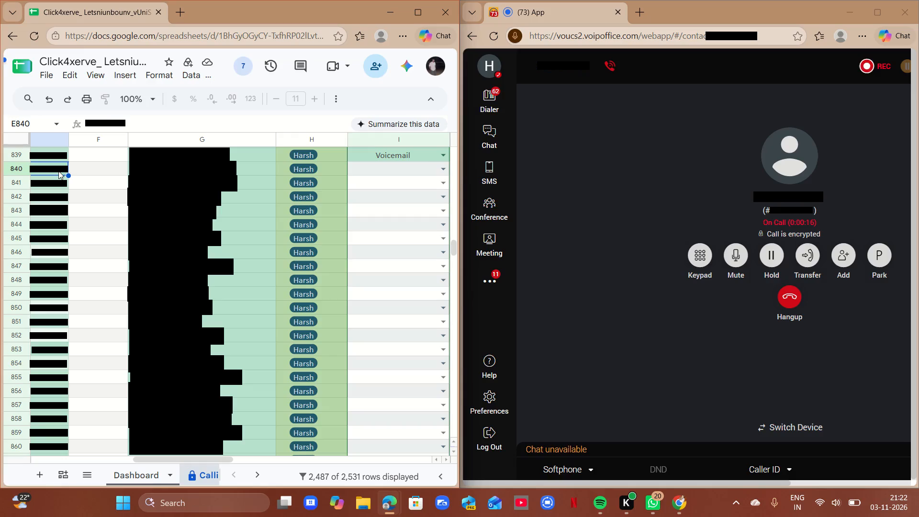
left_click(790, 300)
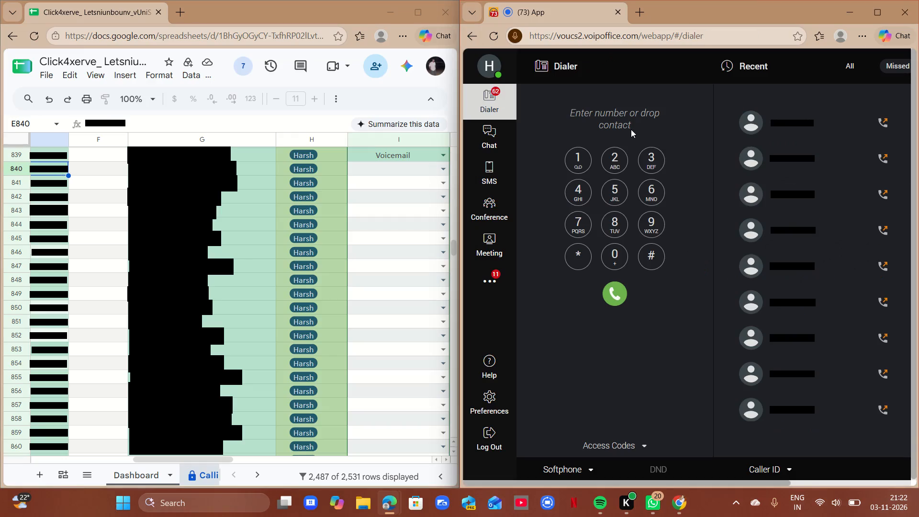
left_click(631, 129)
key("ctrl+v")
key("Return")
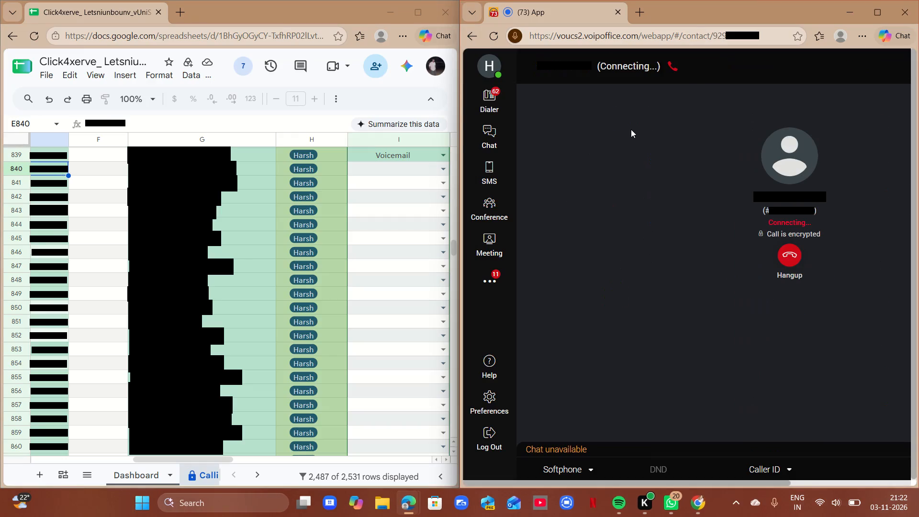
Copy the next lead's phone number from cell E841 for the following call.
left_click(58, 183)
key("ctrl+c")
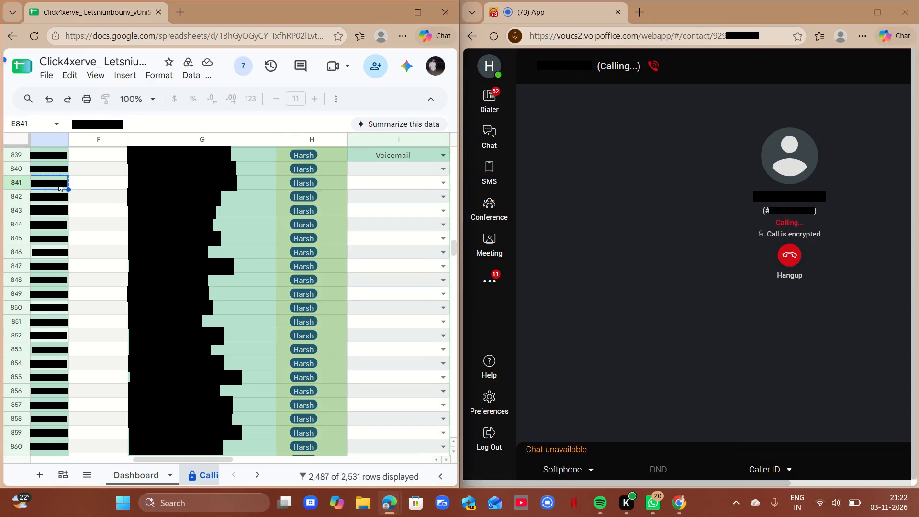
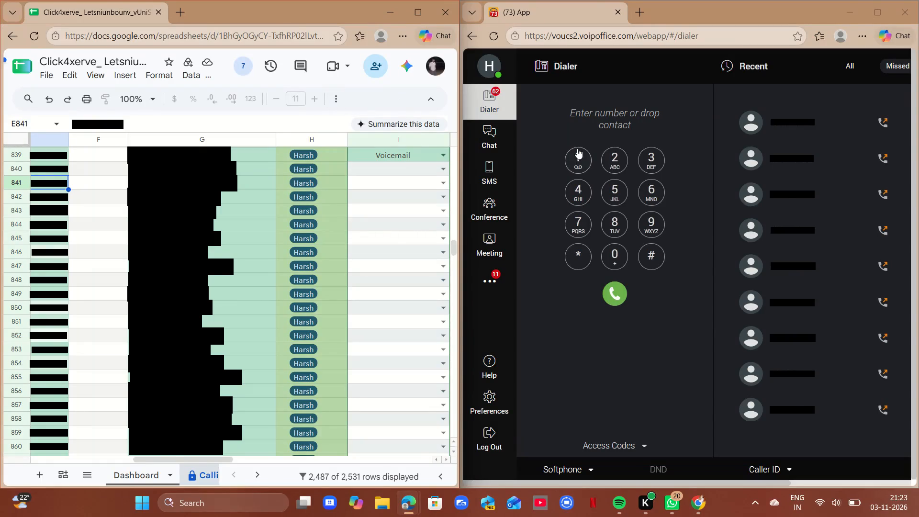
Call the phone number copied from cell E841 in the dialer.
left_click(606, 130)
key("ctrl+v")
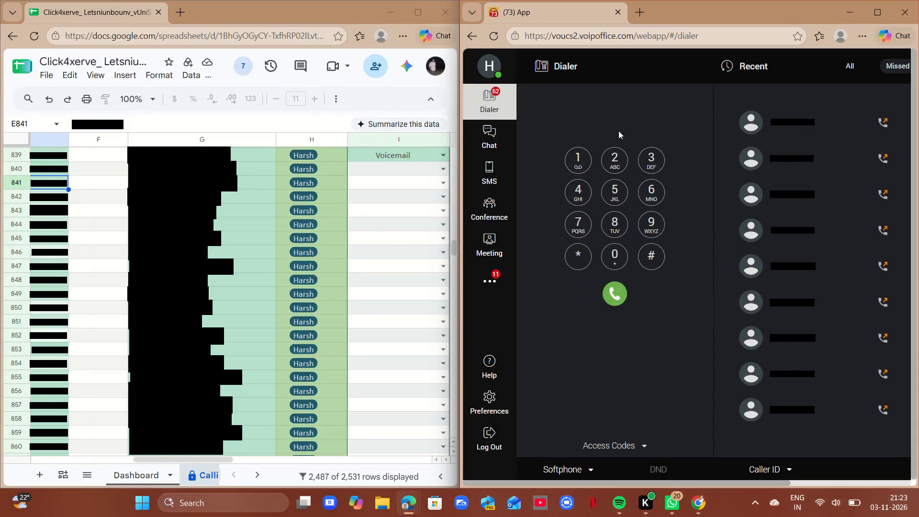
key("Return")
Copy the next lead's phone number from cell E842 and hang up the current call.
left_click(51, 202)
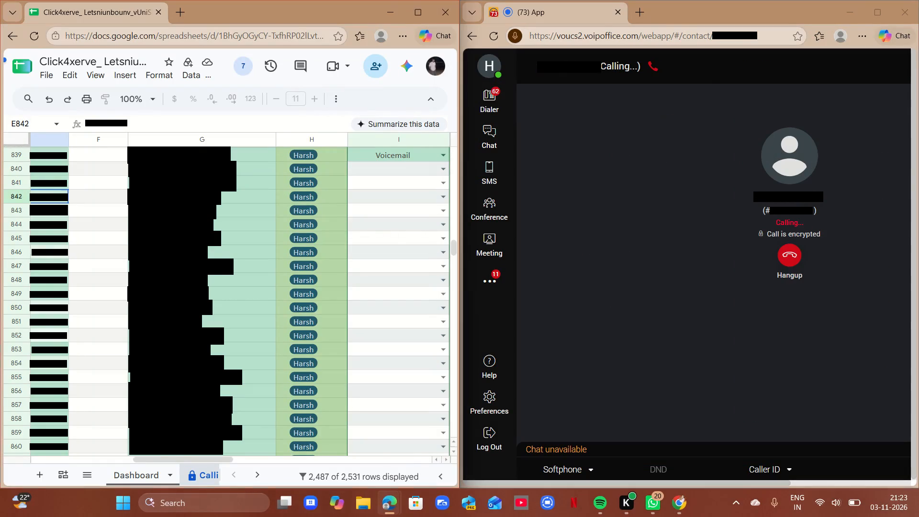
key("ctrl+c")
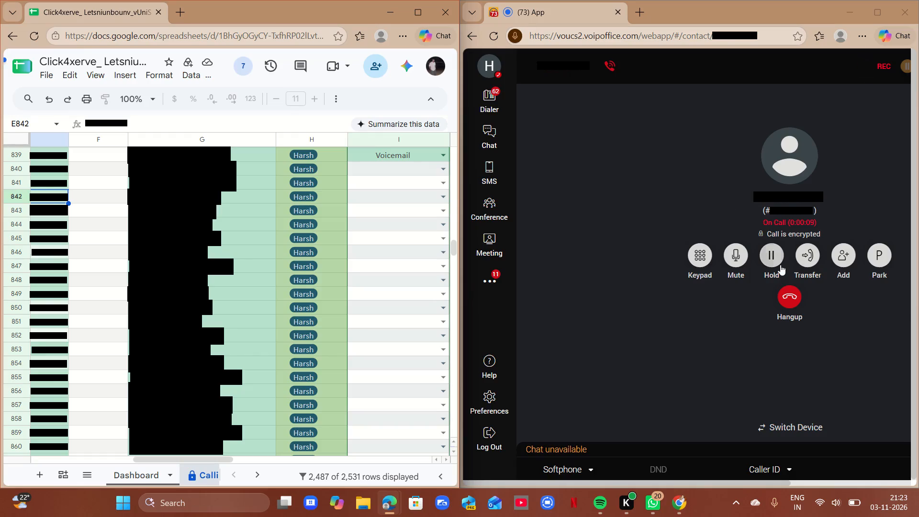
left_click(787, 294)
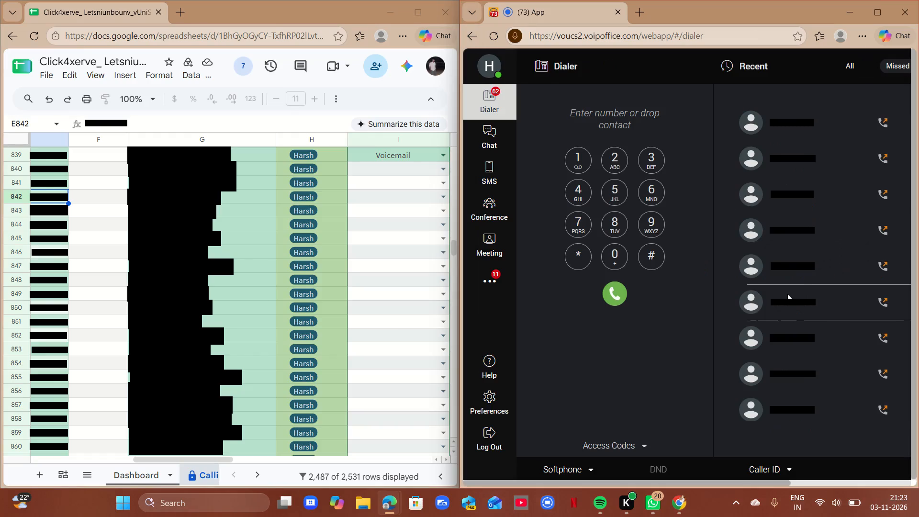
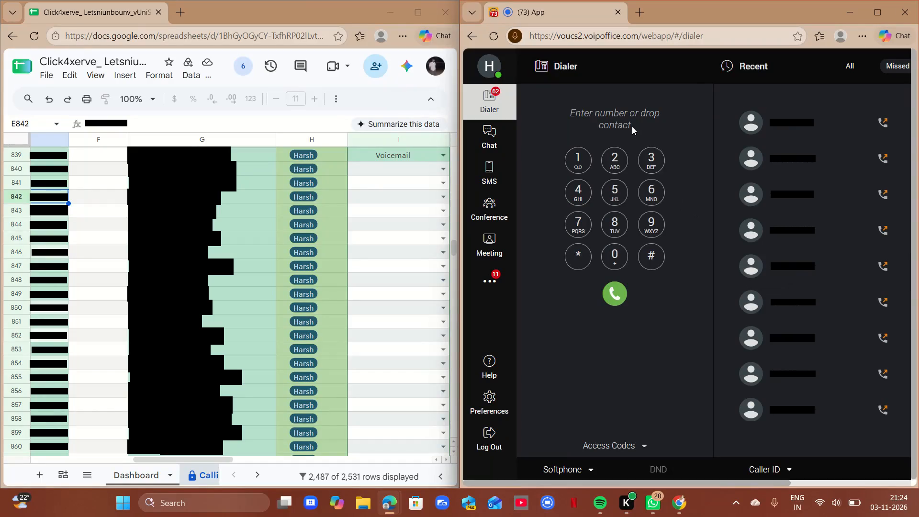
Call the phone number copied from cell E842 in the dialer.
left_click(632, 126)
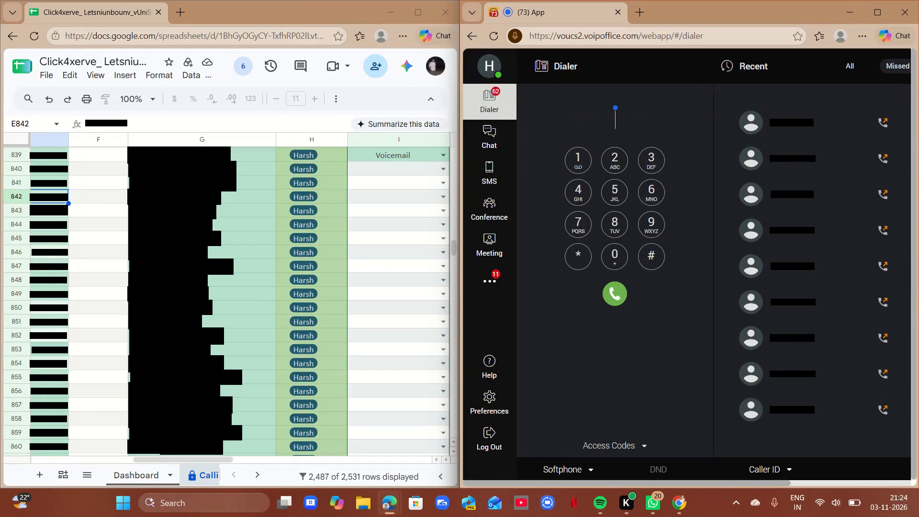
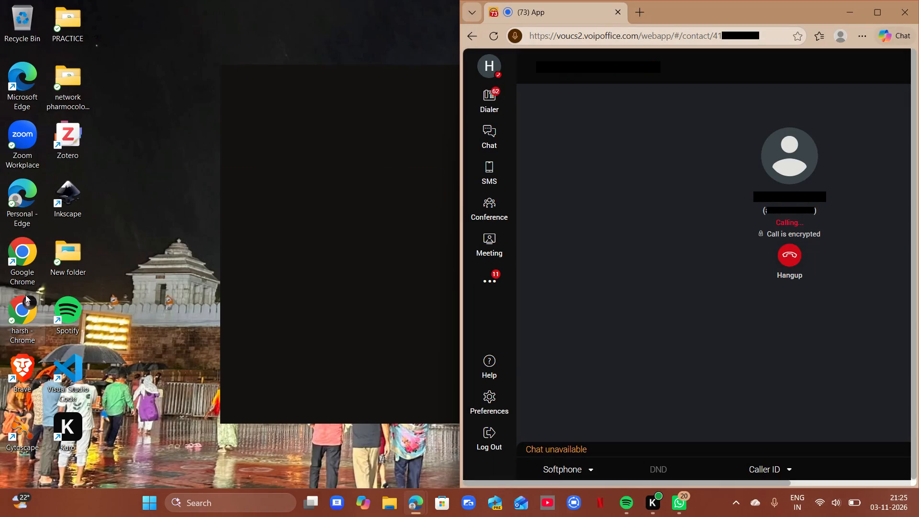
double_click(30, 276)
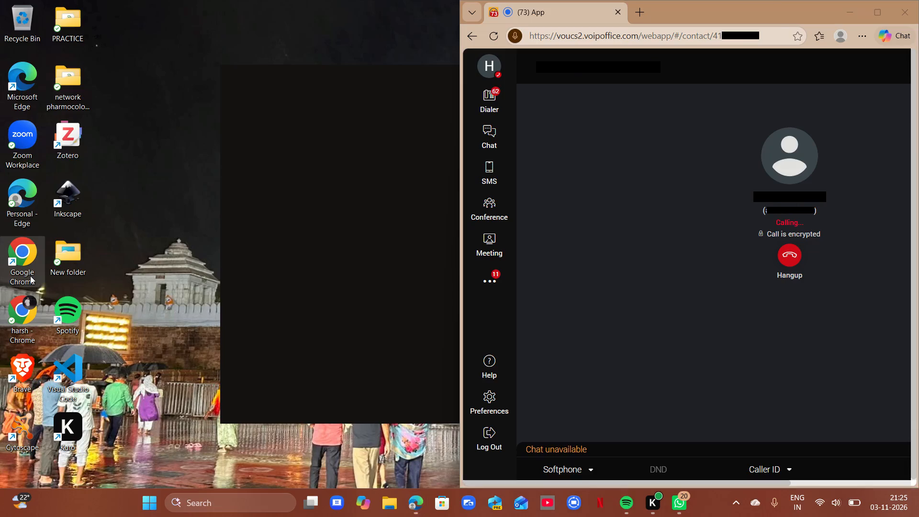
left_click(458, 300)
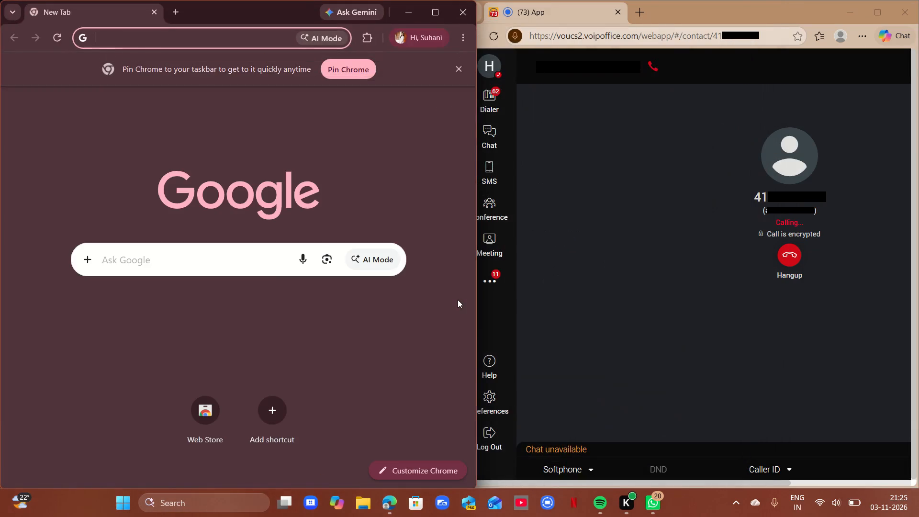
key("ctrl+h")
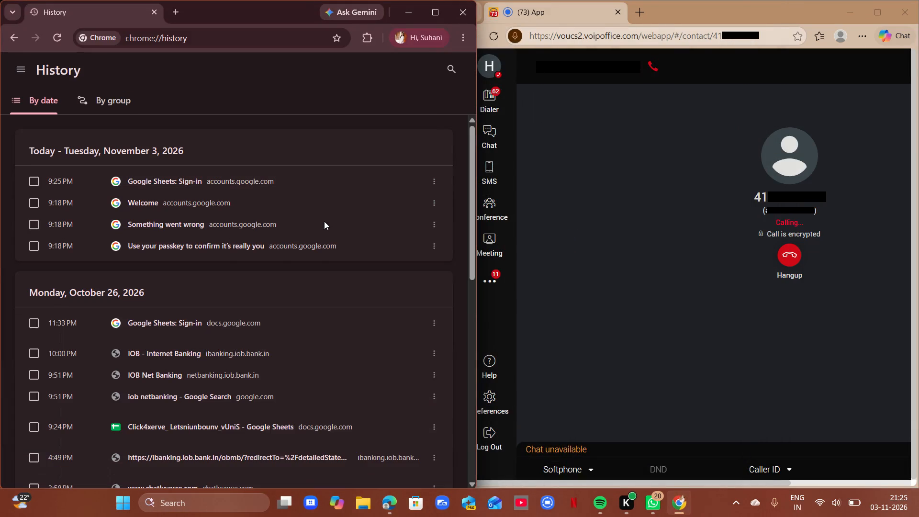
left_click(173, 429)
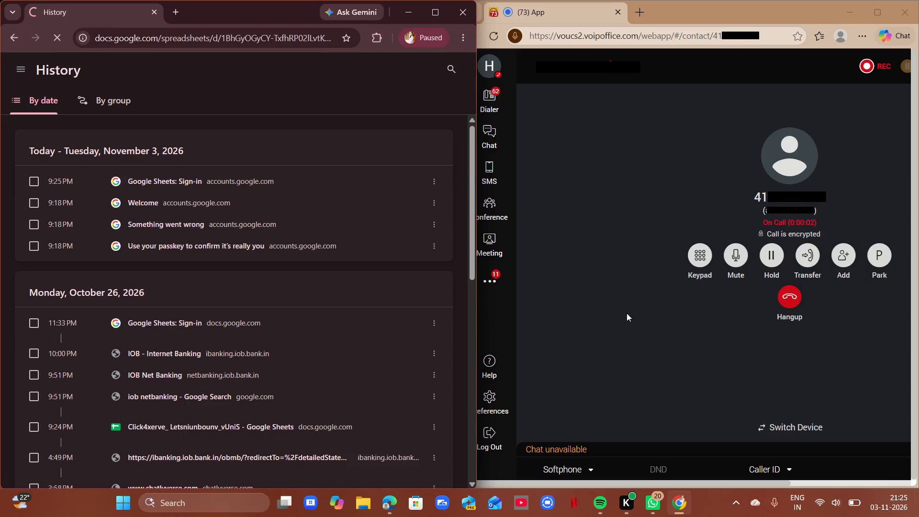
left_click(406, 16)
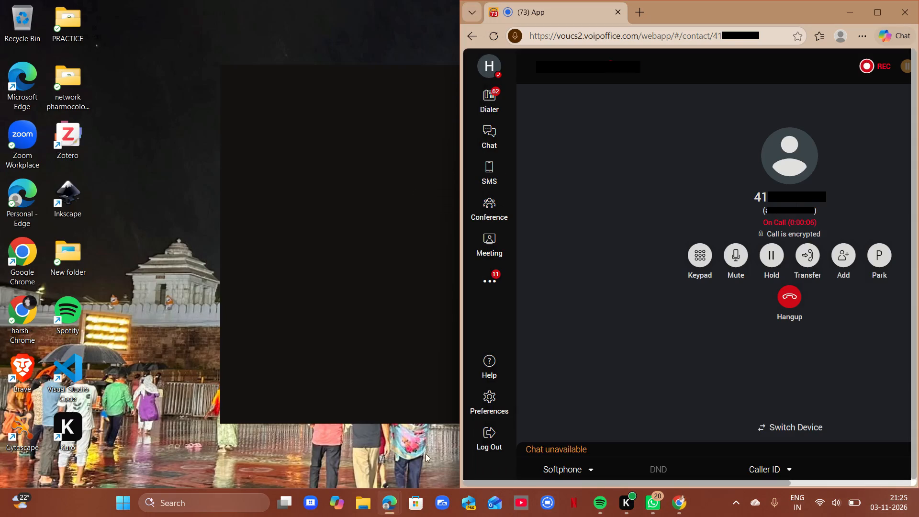
Bring the Click4xerve_ Letsniunbounv_vUniS calling sheet window back up in Edge.
left_click(408, 434)
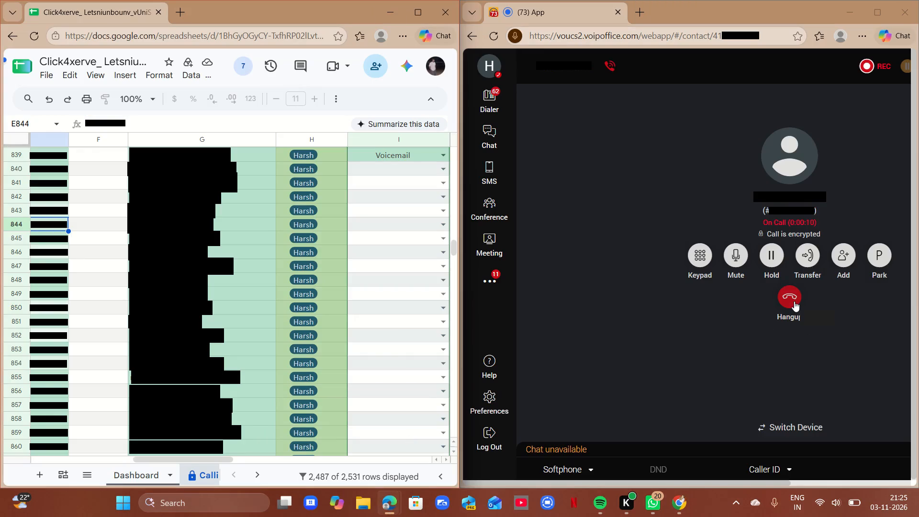
End the current call and call the copied phone number from cell E844 in the dialer.
left_click(794, 301)
left_click(650, 122)
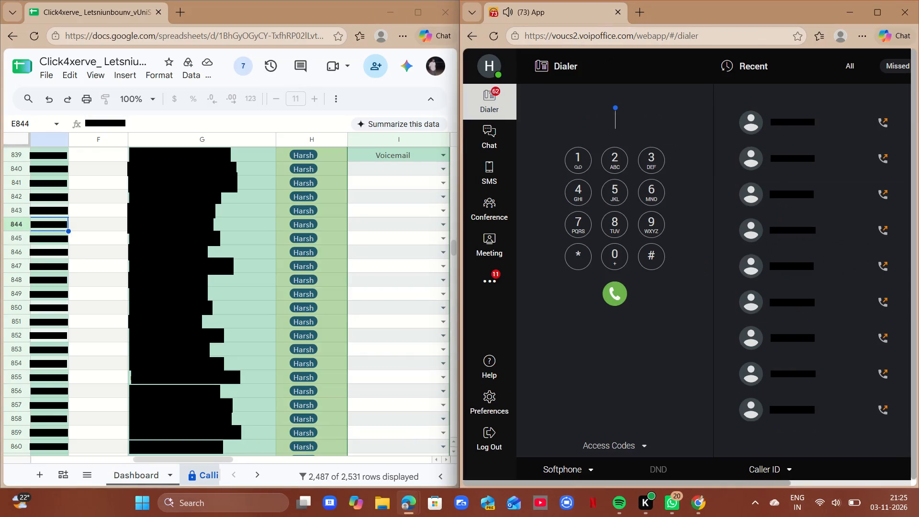
key("ctrl+v")
key("Return")
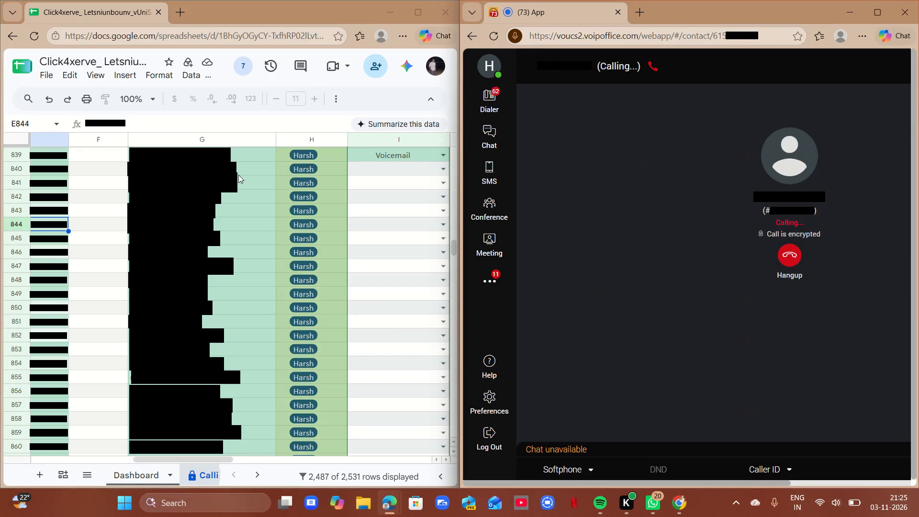
Copy the phone number from cell E845, end the current call and call the copied number in the dialer.
left_click(59, 241)
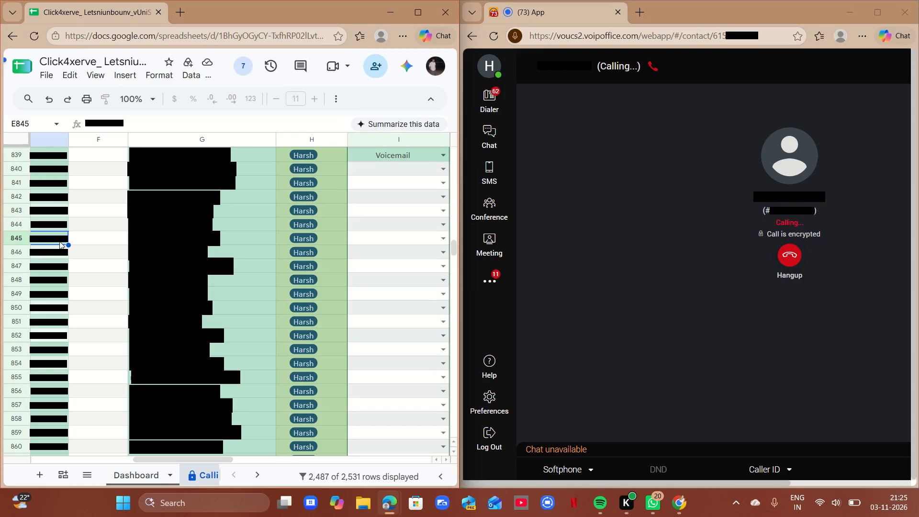
key("ctrl+c")
scroll(59, 241, "down", 1)
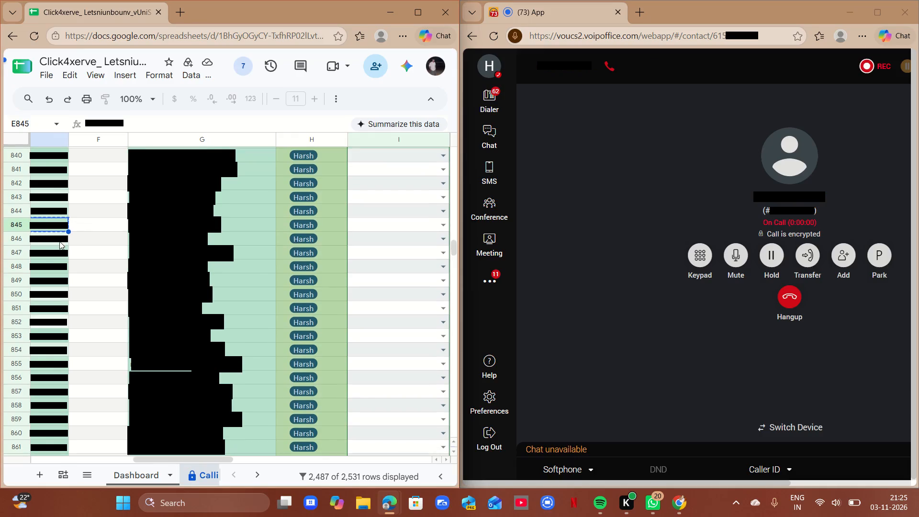
left_click(792, 294)
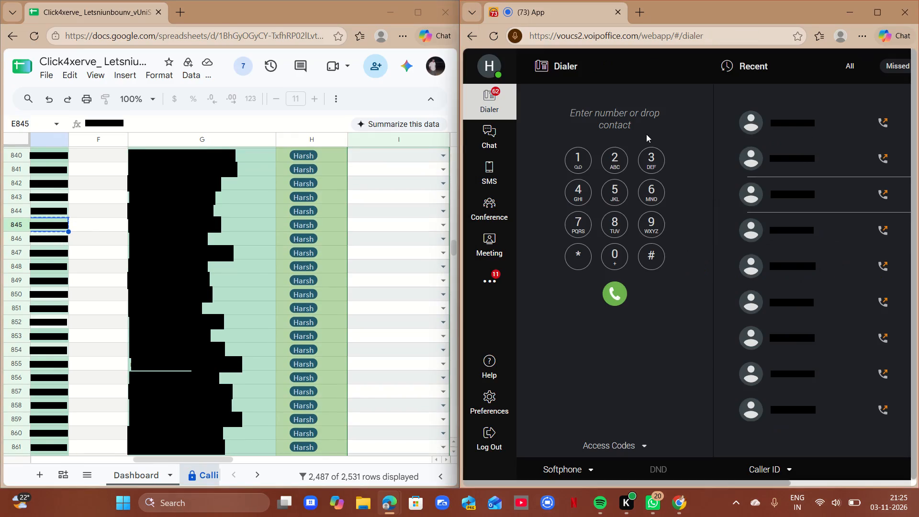
left_click(644, 135)
key("ctrl+v")
key("Return")
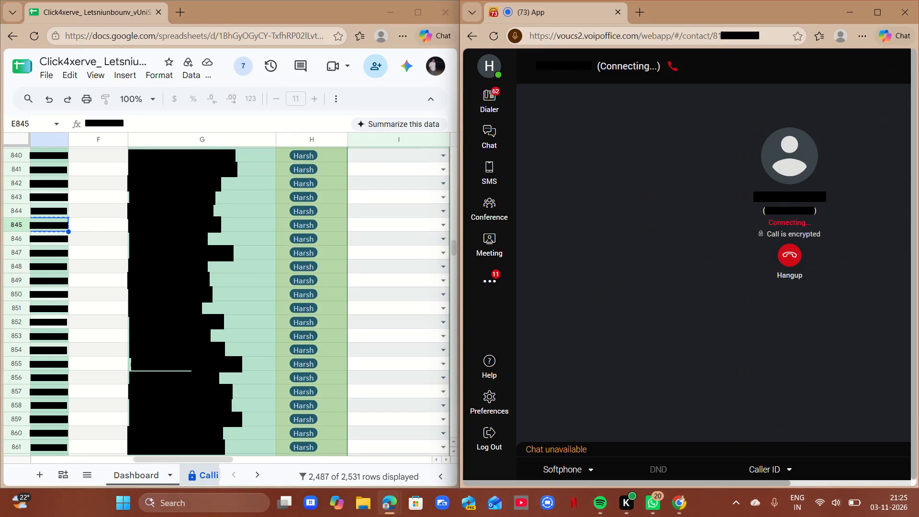
Copy the phone number from cell E846 and call it in the dialer.
left_click(47, 237)
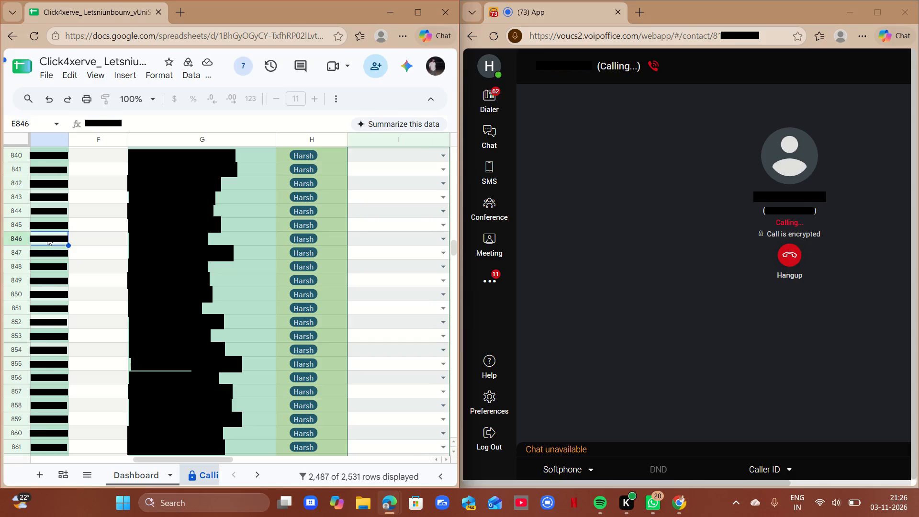
key("ctrl+c")
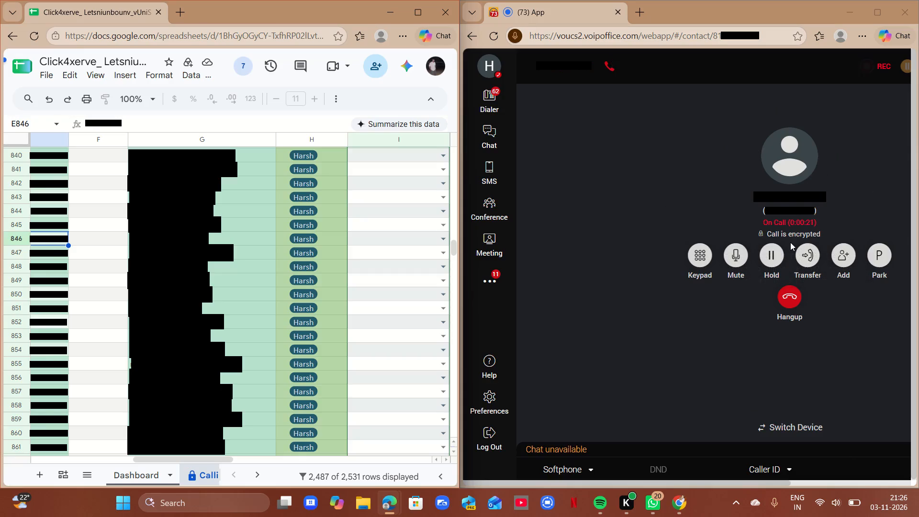
left_click(600, 131)
key("ctrl+v")
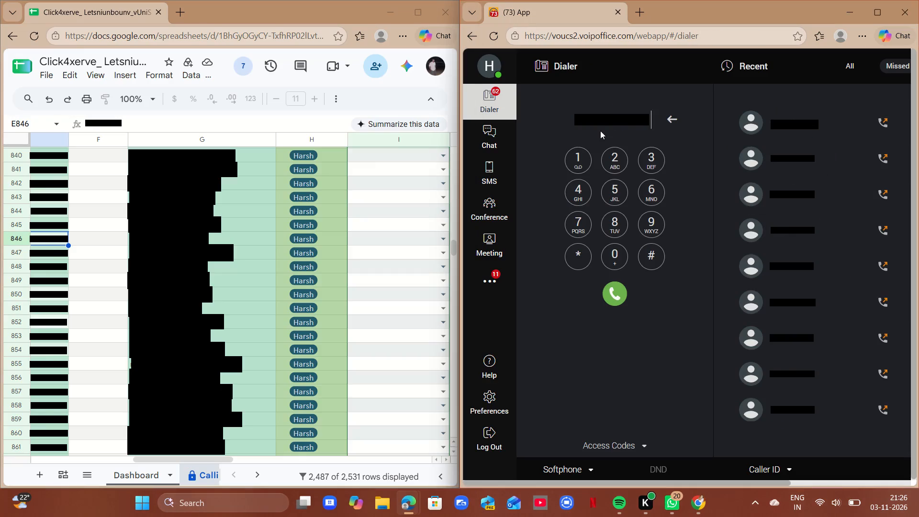
key("Return")
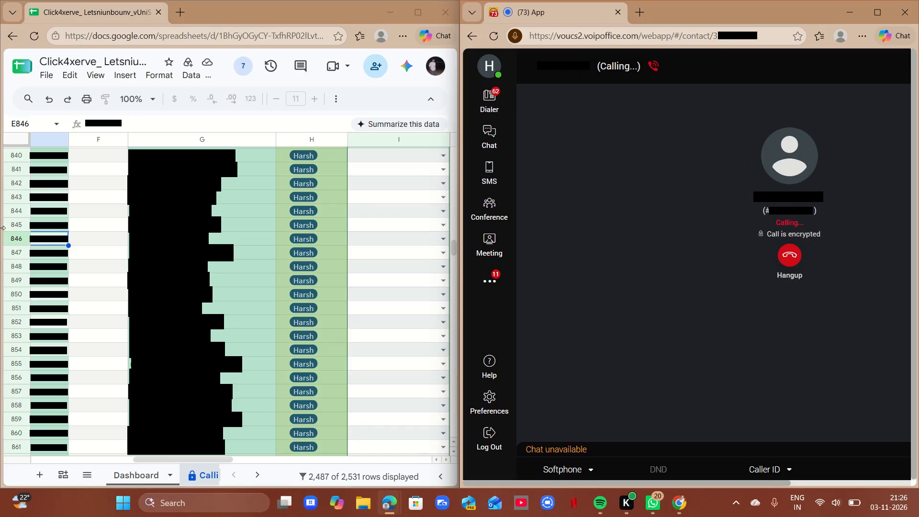
Set the call status of row 845 in column I to Hung up/Disconneted.
left_click(17, 224)
left_click(362, 220)
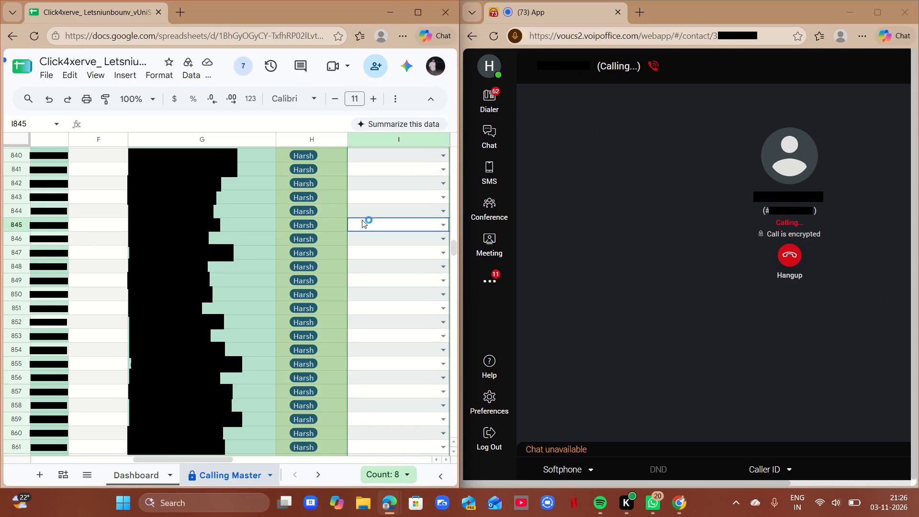
key("h")
key("Up")
key("Return")
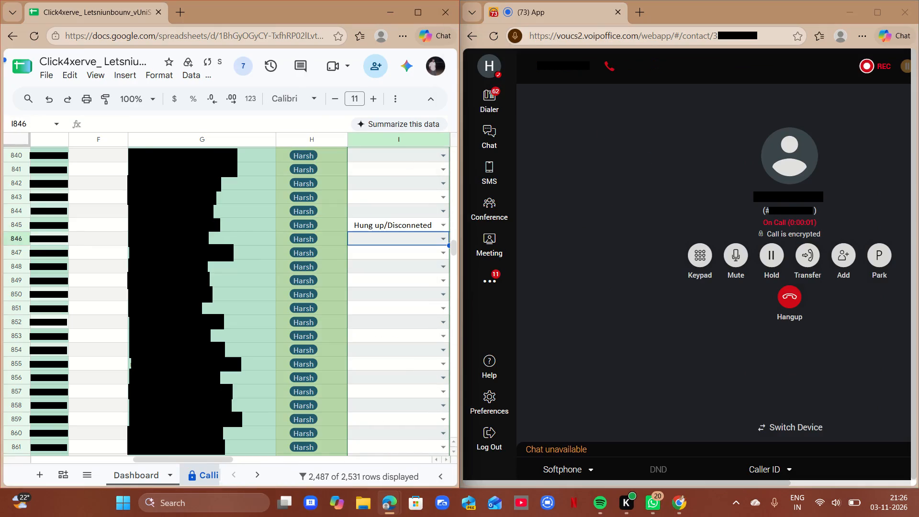
Set the call status in cell I844 to Voicemail and fill it upward through cell I840.
left_click(367, 208)
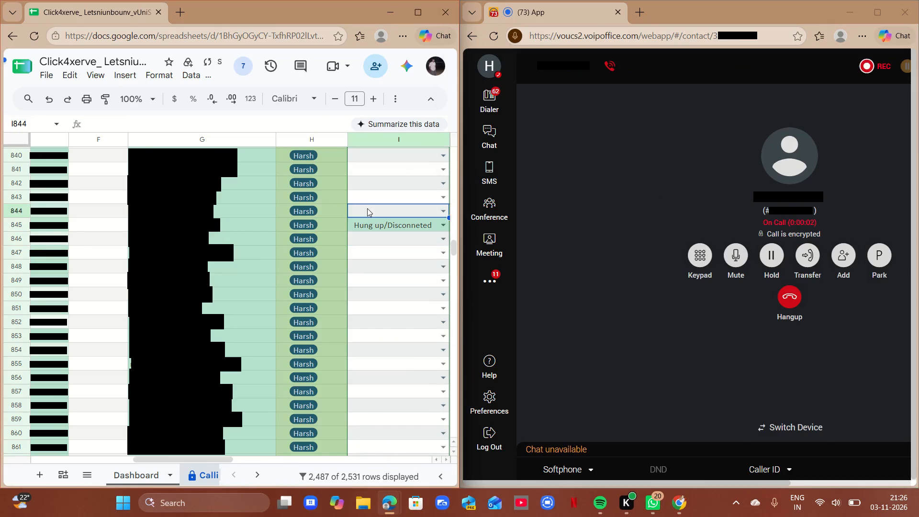
key("v")
key("Up")
key("Return")
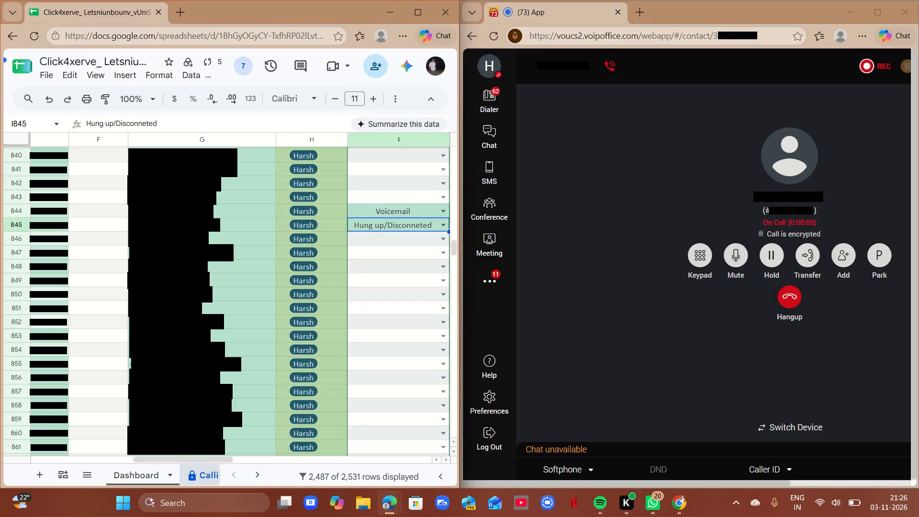
left_click(382, 206)
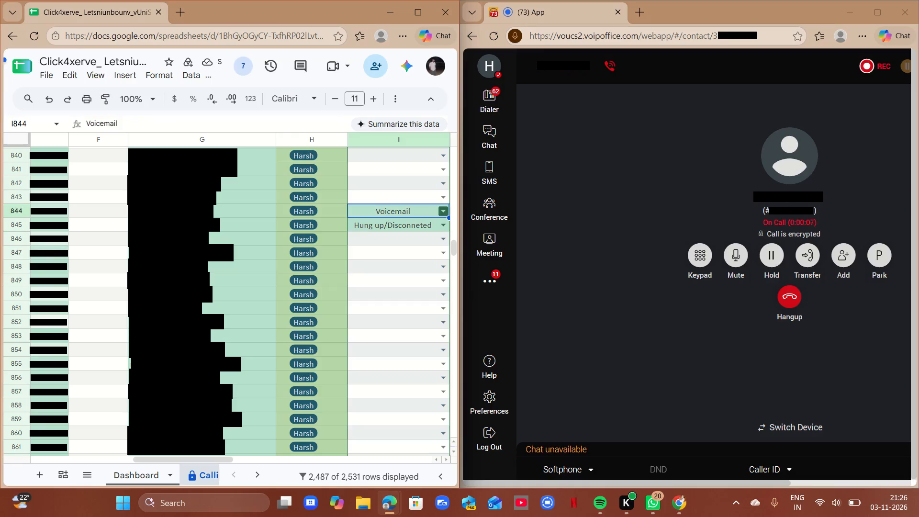
left_click_drag(447, 214, 437, 155)
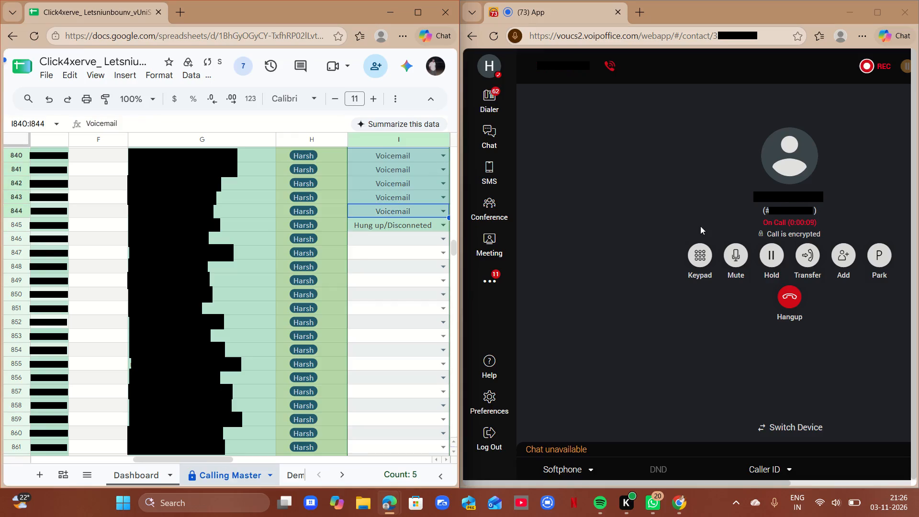
End the current call, copy the phone number from cell E847 and call it in the dialer.
left_click(796, 302)
scroll(266, 193, "down", 1)
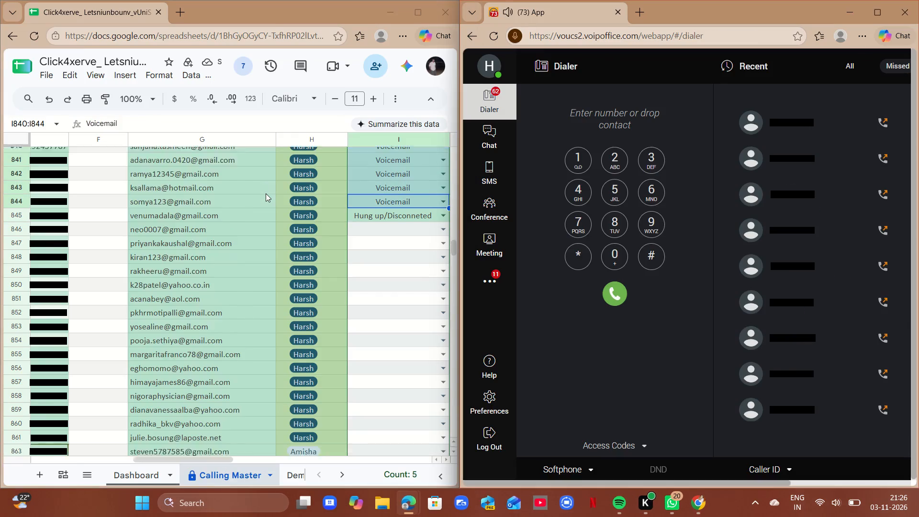
scroll(266, 193, "down", 1)
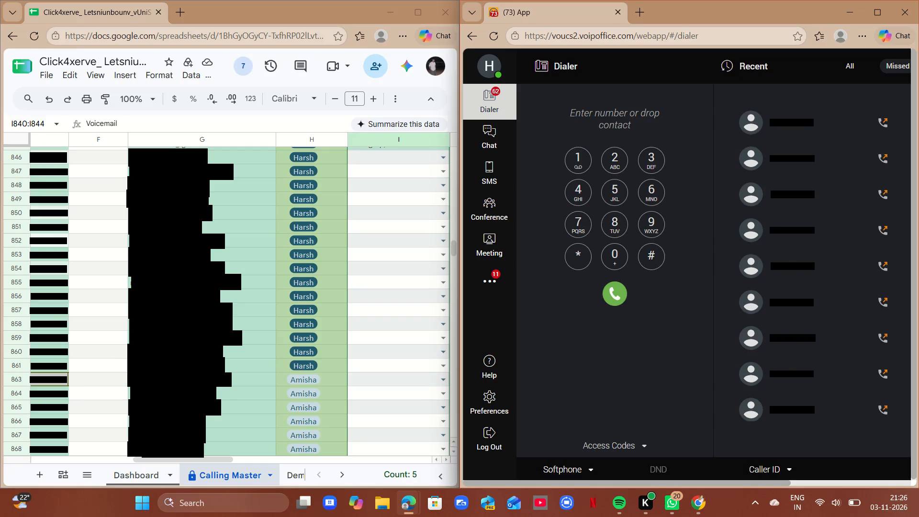
left_click(59, 169)
key("ctrl+c")
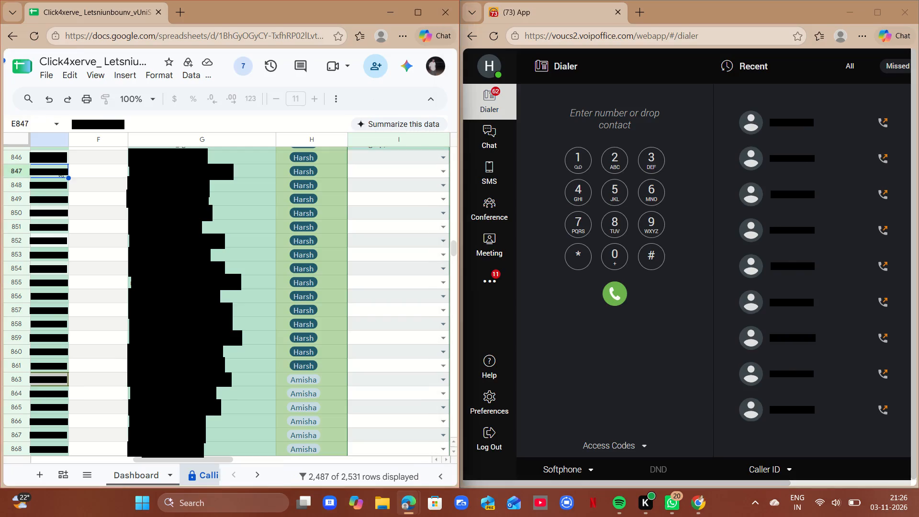
left_click(582, 128)
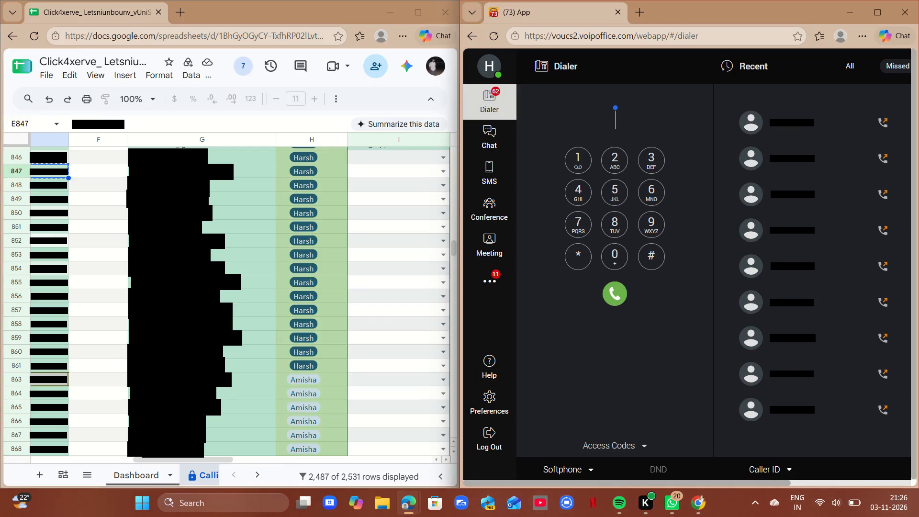
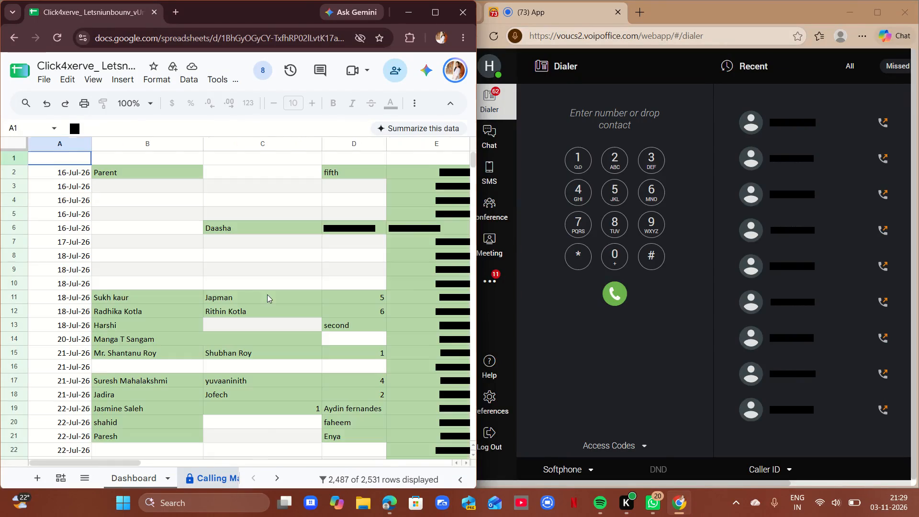
Look through the call statuses and remarks in the upper rows of the Calling Master sheet.
scroll(267, 294, "down", 10)
scroll(267, 294, "left", 2)
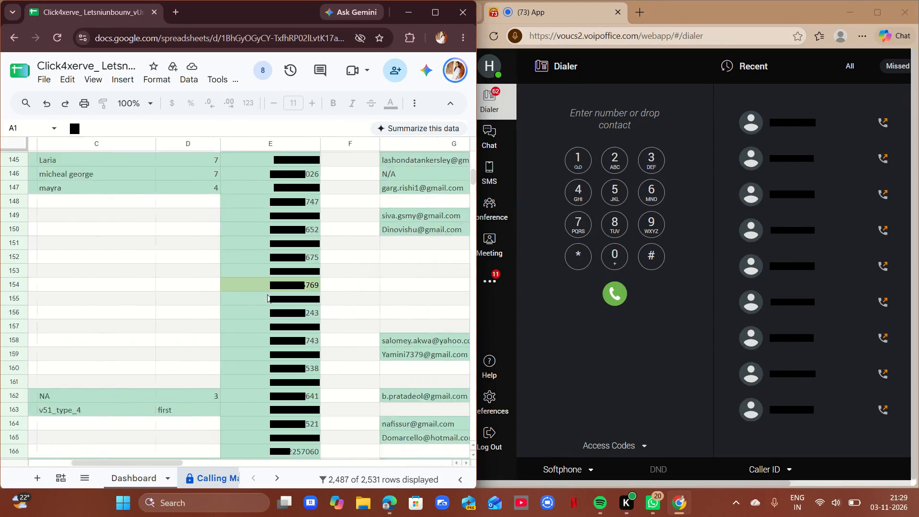
scroll(267, 294, "left", 3)
scroll(267, 294, "down", 14)
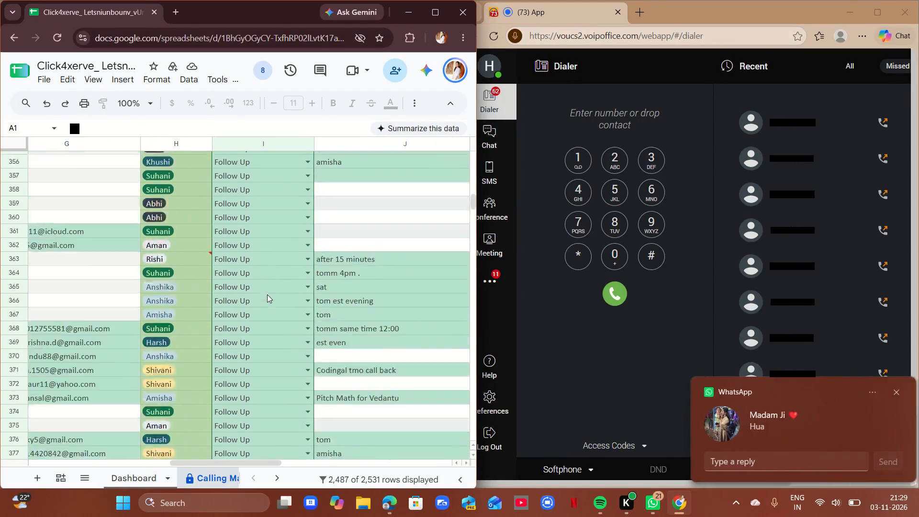
scroll(267, 294, "down", 1)
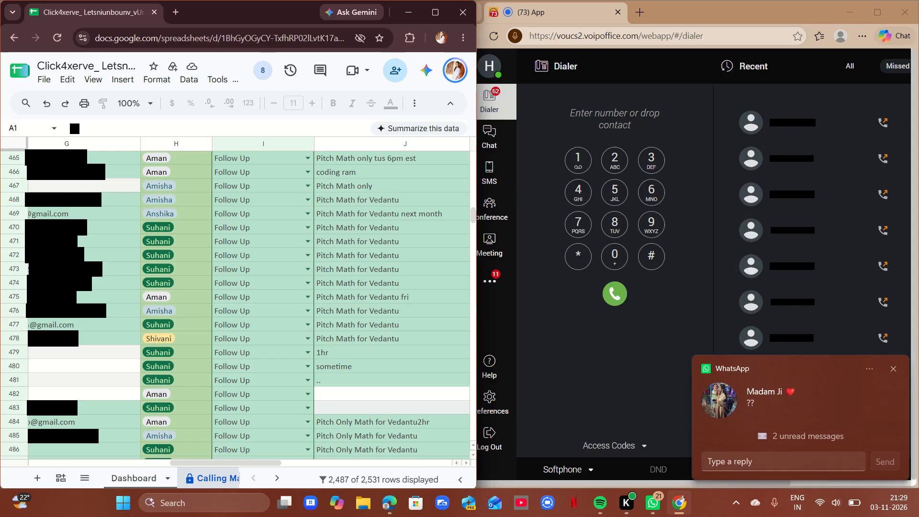
Reply "hnn" to the incoming WhatsApp message.
left_click(718, 461)
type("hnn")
left_click(889, 463)
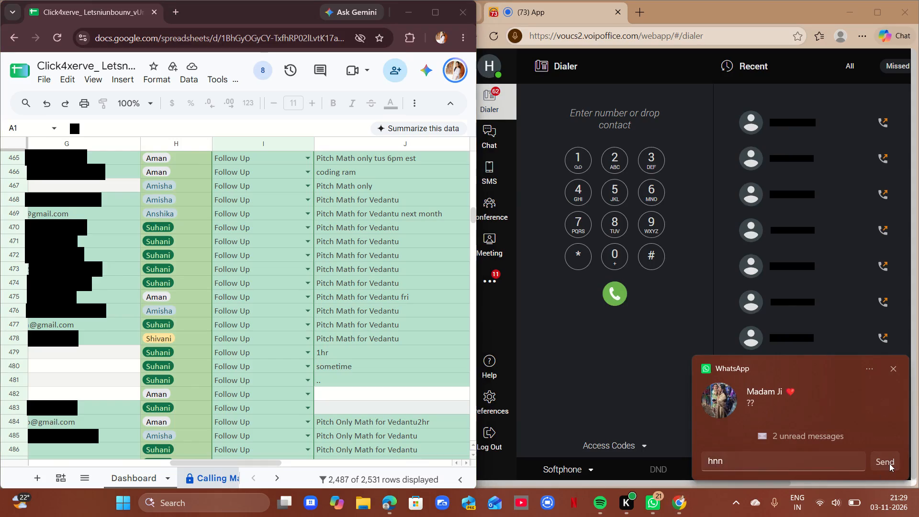
Look through the further Calling Master leads as far as the phone number in cell E939, and minimise that browser window.
scroll(354, 324, "down", 4)
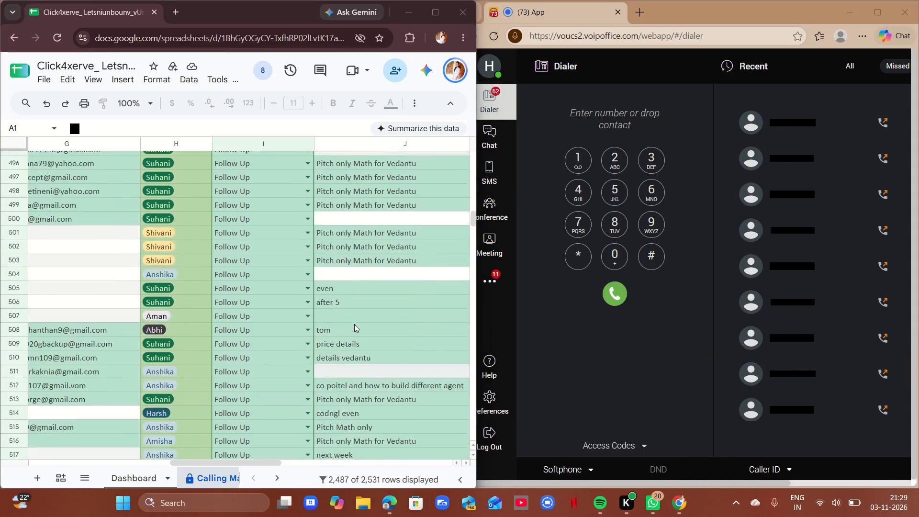
scroll(354, 324, "down", 9)
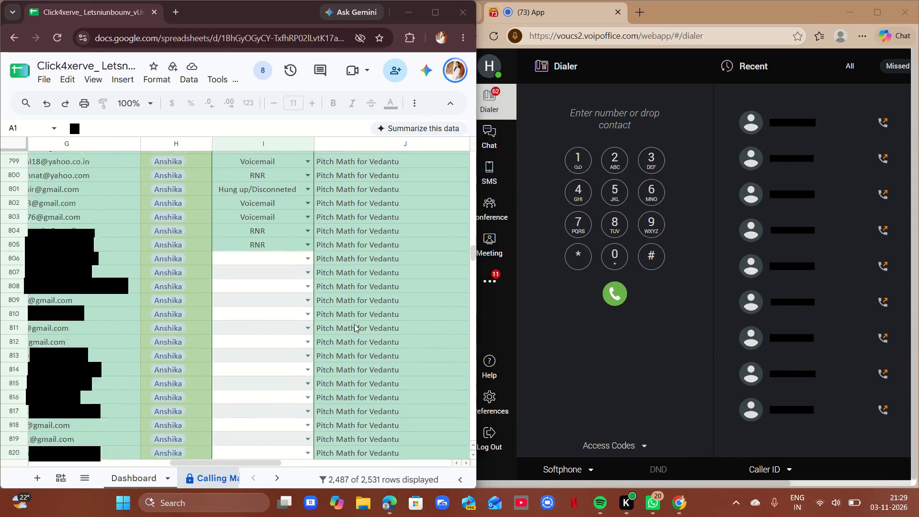
scroll(354, 324, "down", 3)
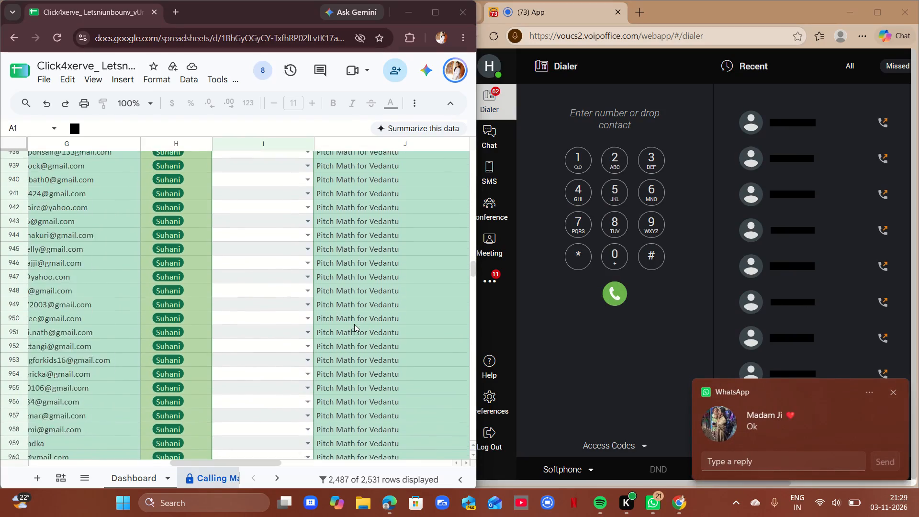
scroll(354, 324, "right", 1)
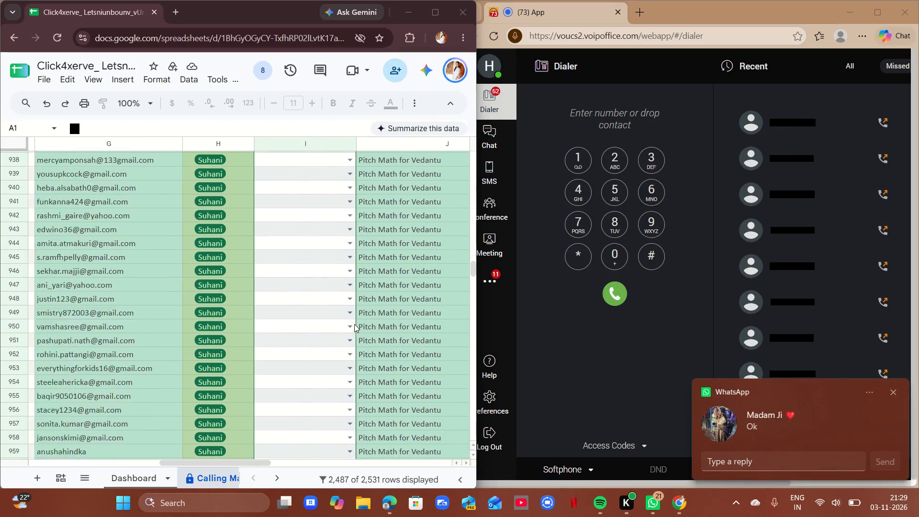
scroll(354, 324, "right", 1)
left_click(87, 174)
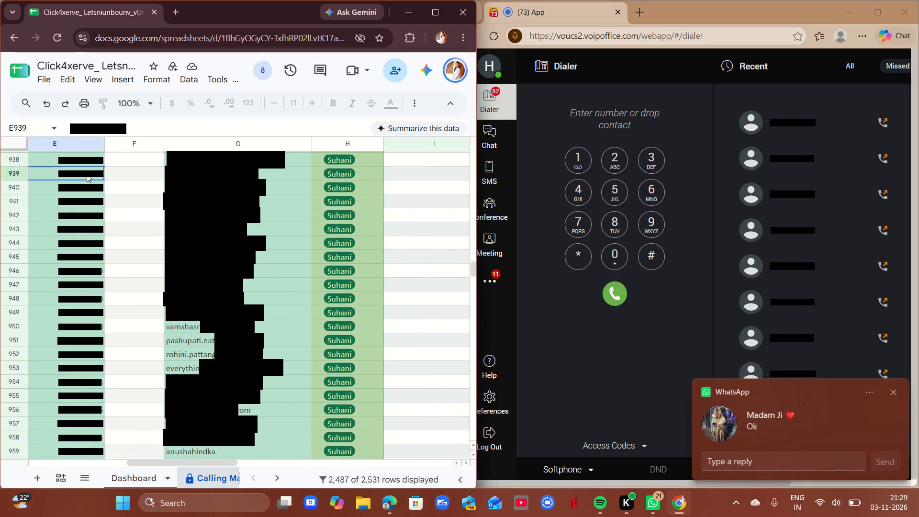
left_click(411, 8)
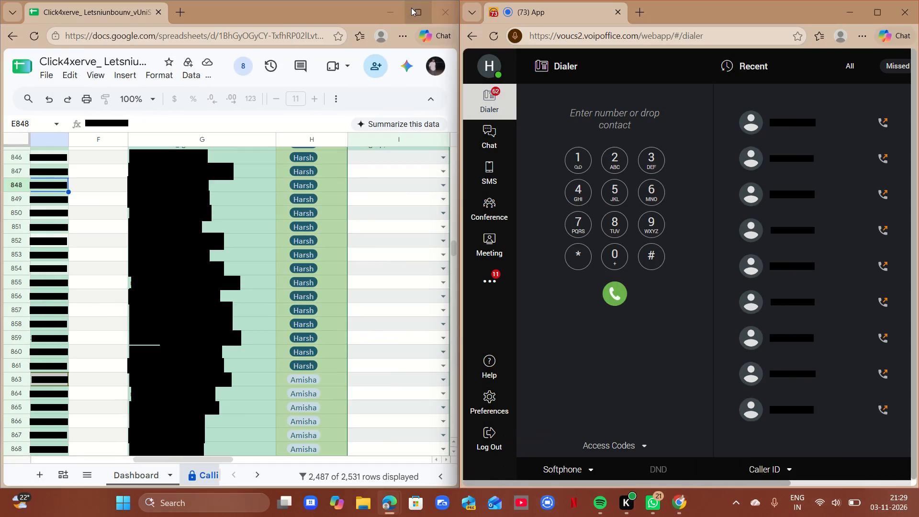
Call the phone number copied from cell E848 in the dialer.
left_click(619, 126)
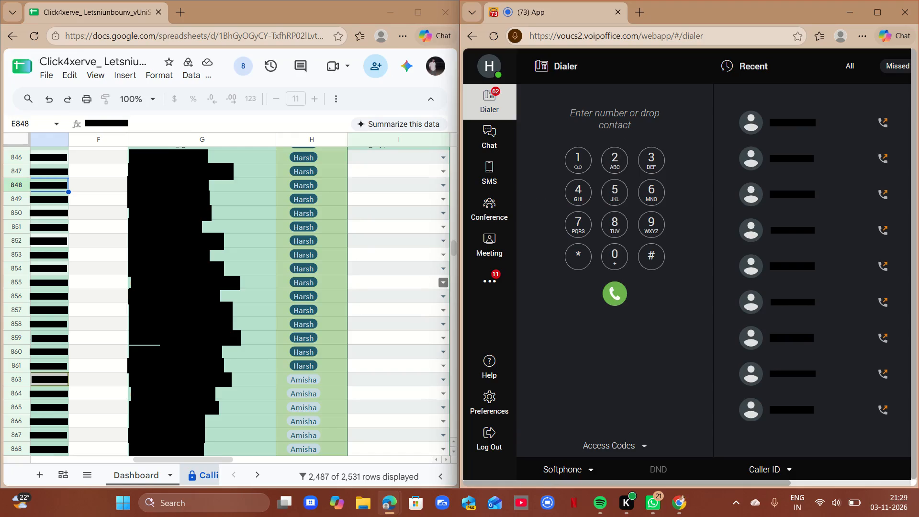
key("ctrl+v")
key("Return")
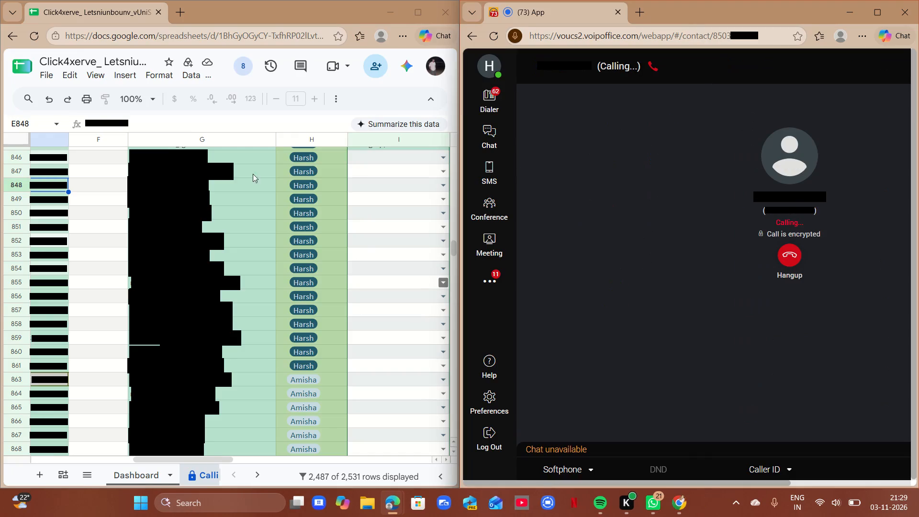
Select the phone number in cell E849.
left_click(48, 196)
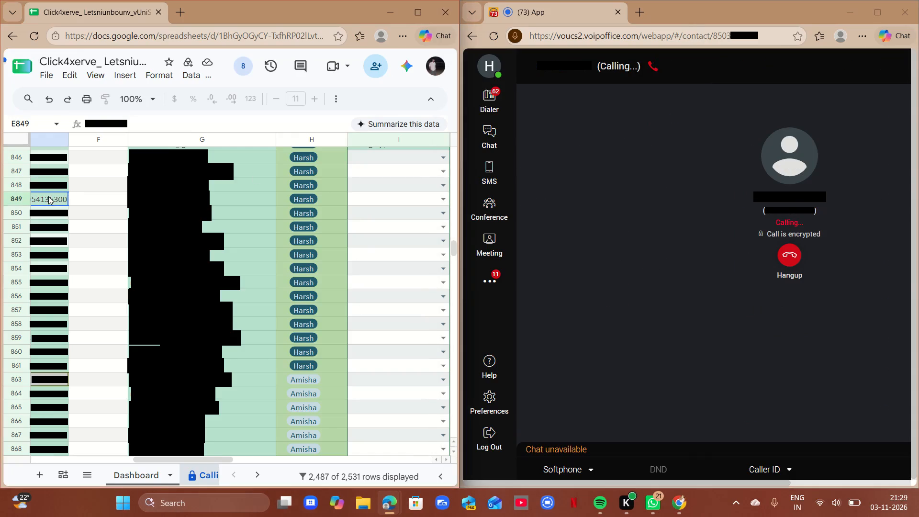
Copy the phone number from cell E849, glance at the Dashboard sheet, and call the number in the dialer after ending the current call.
key("ctrl+c")
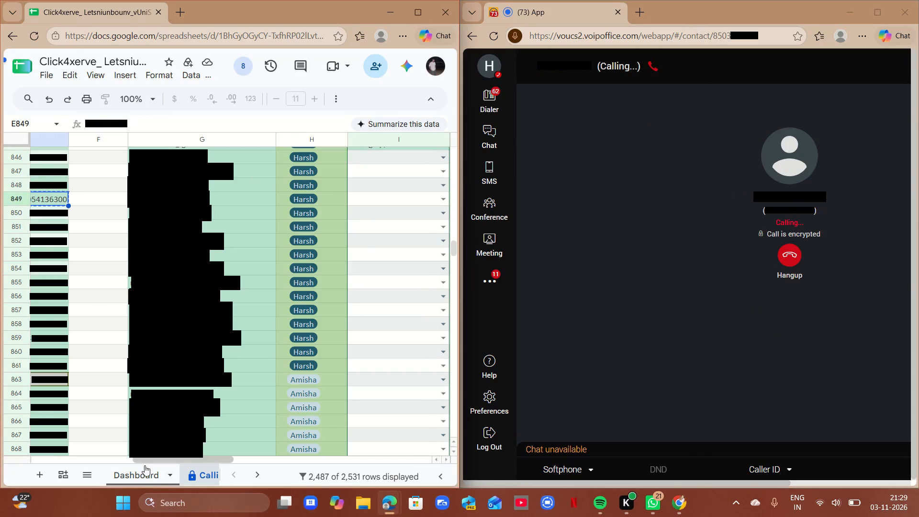
left_click(128, 483)
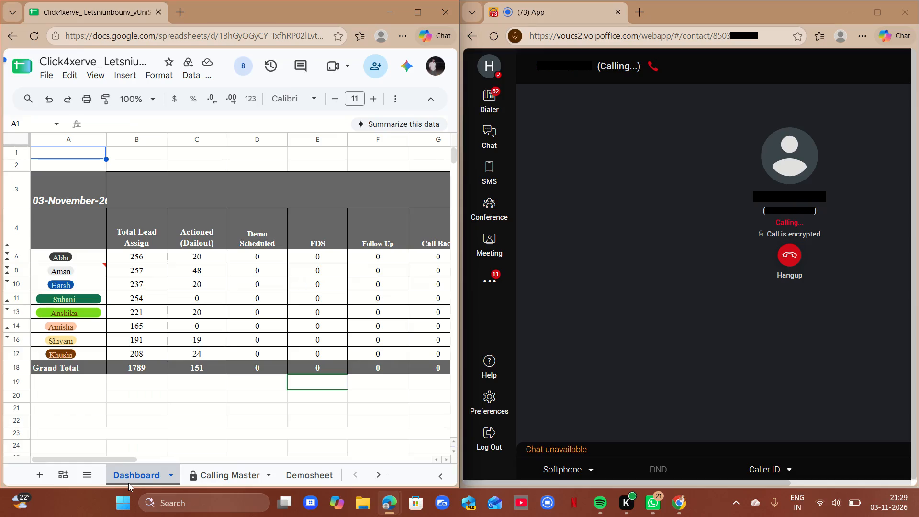
left_click(236, 474)
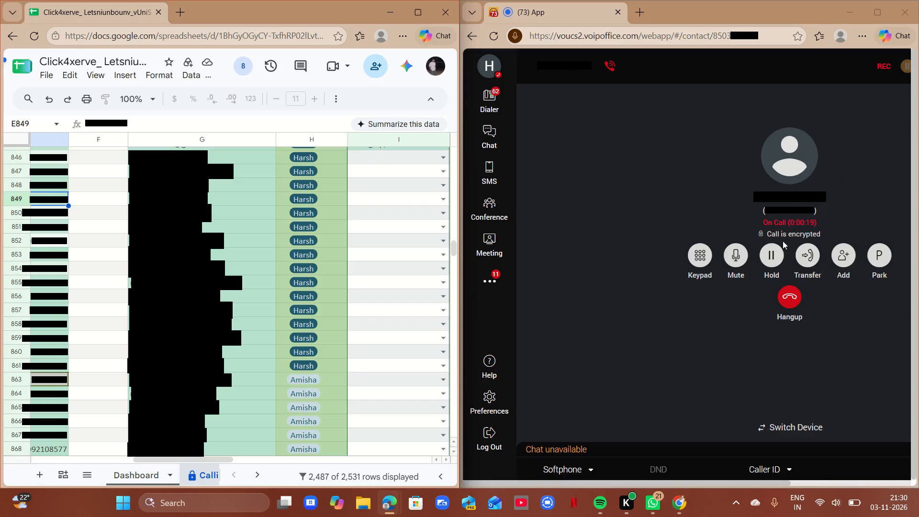
left_click(781, 300)
left_click(645, 120)
key("ctrl+v")
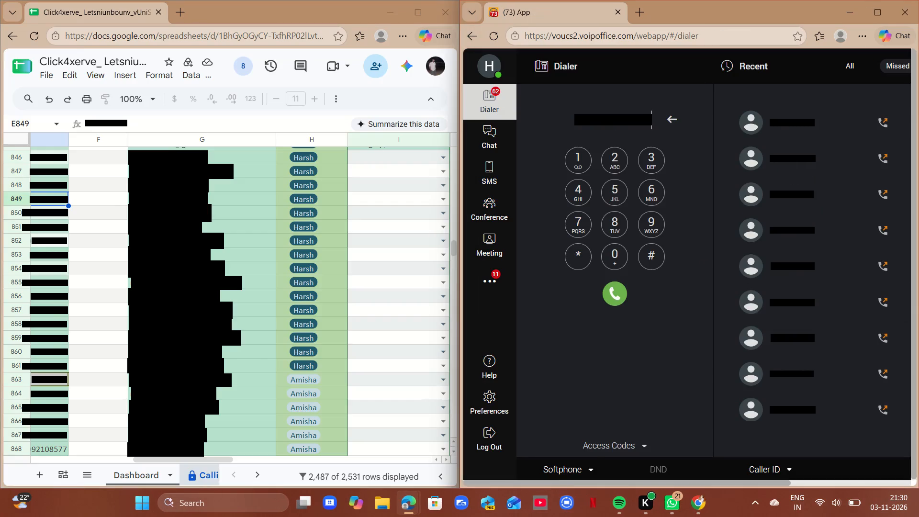
key("Return")
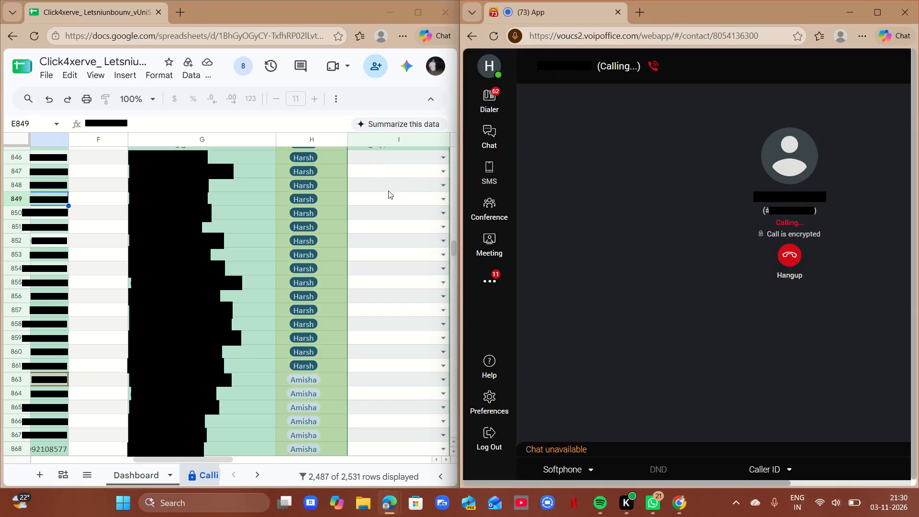
Set the call status in cell I848 to Ni (Not Intersted).
left_click(377, 186)
key("n")
key("Return")
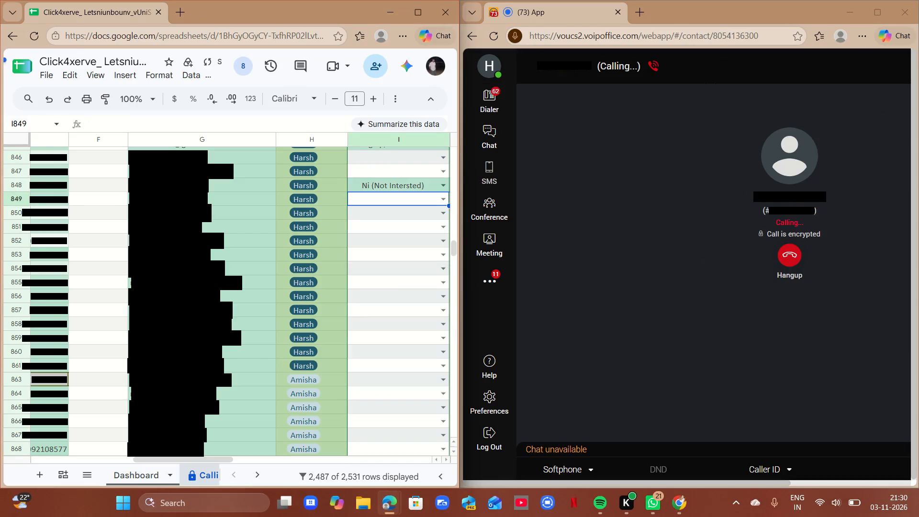
Set the call status in cell I846 to RNR and in cell I847 to Voicemail.
left_click(384, 164)
key("r")
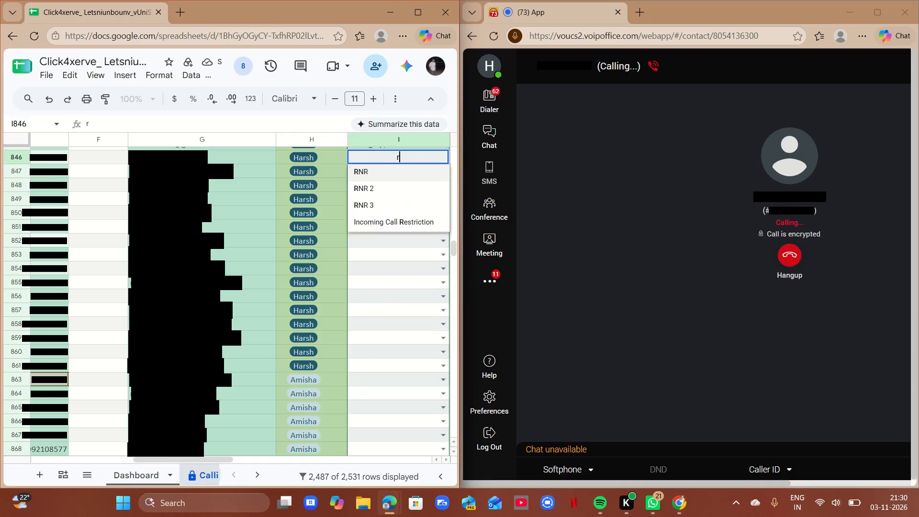
key("Return")
key("v")
key("Up")
key("Return")
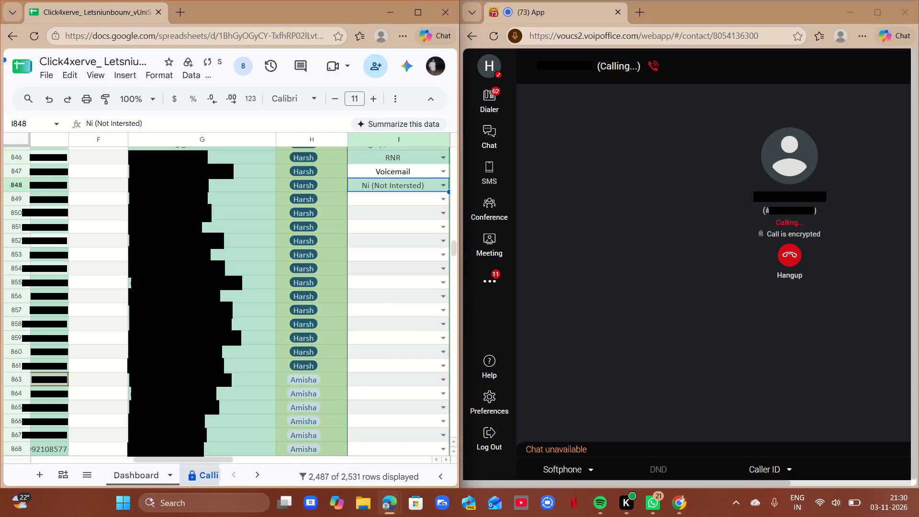
Copy the phone number from cell E850, glance at the Dashboard sheet, and call the number in the dialer after ending the current call.
scroll(384, 164, "down", 1)
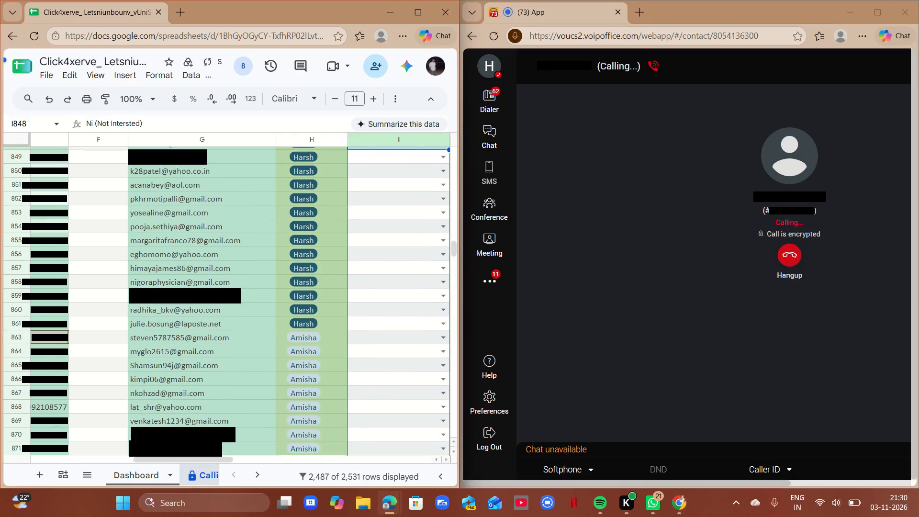
scroll(384, 164, "down", 1)
scroll(384, 164, "right", 1)
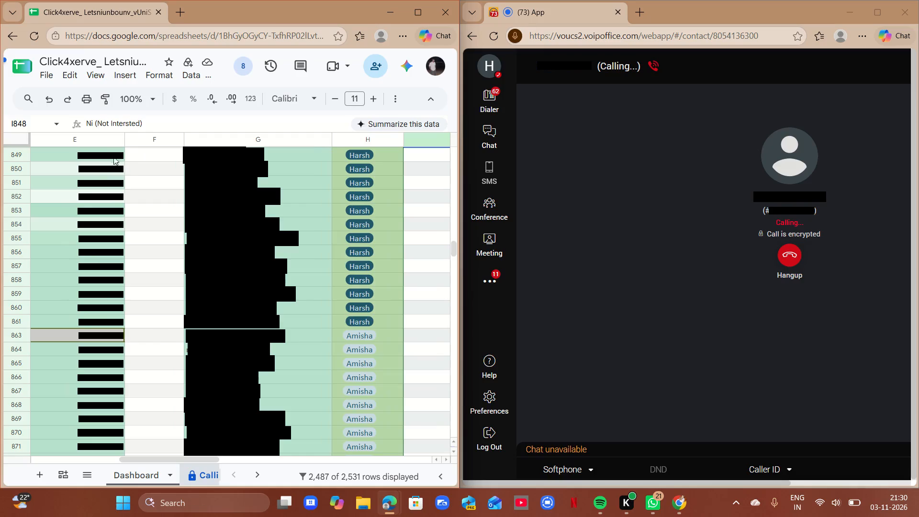
left_click(105, 166)
key("ctrl+c")
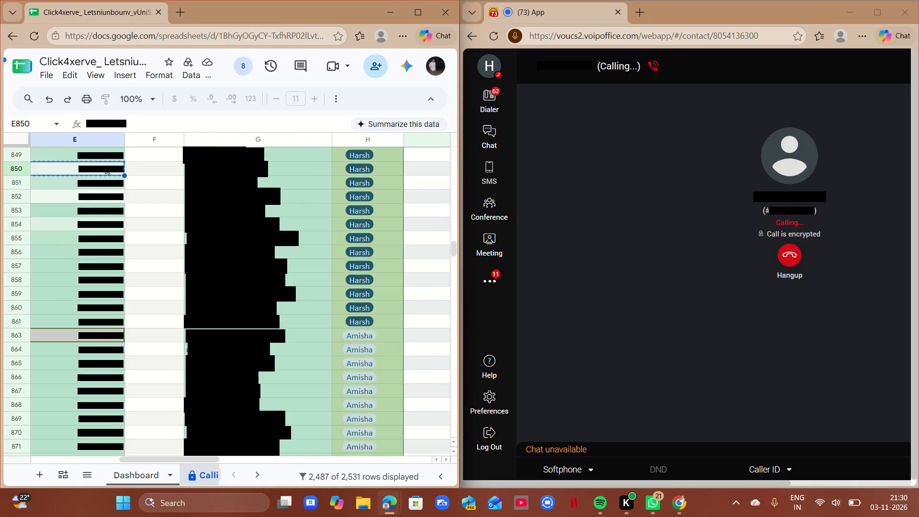
left_click(135, 474)
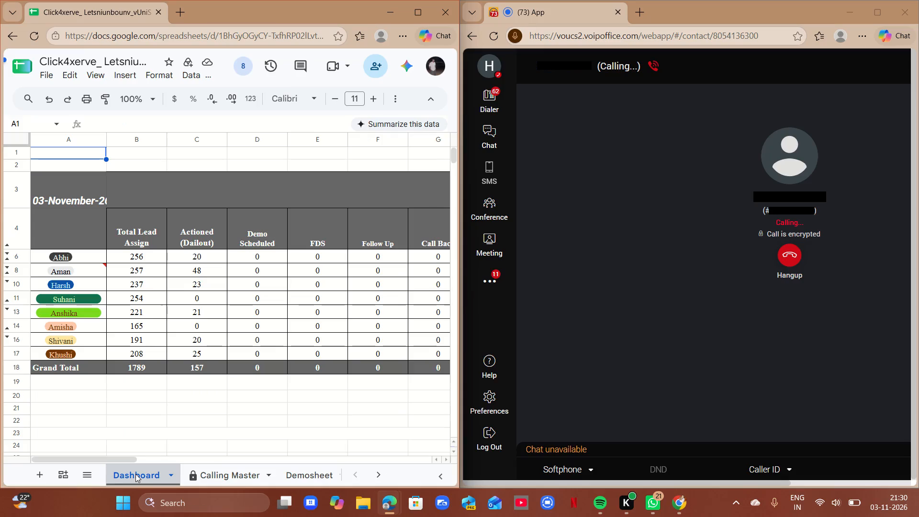
left_click(227, 472)
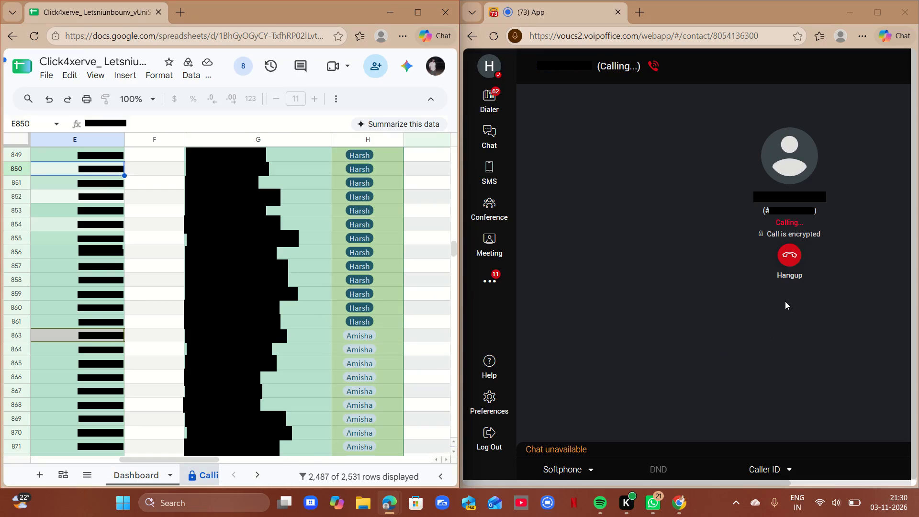
left_click(787, 258)
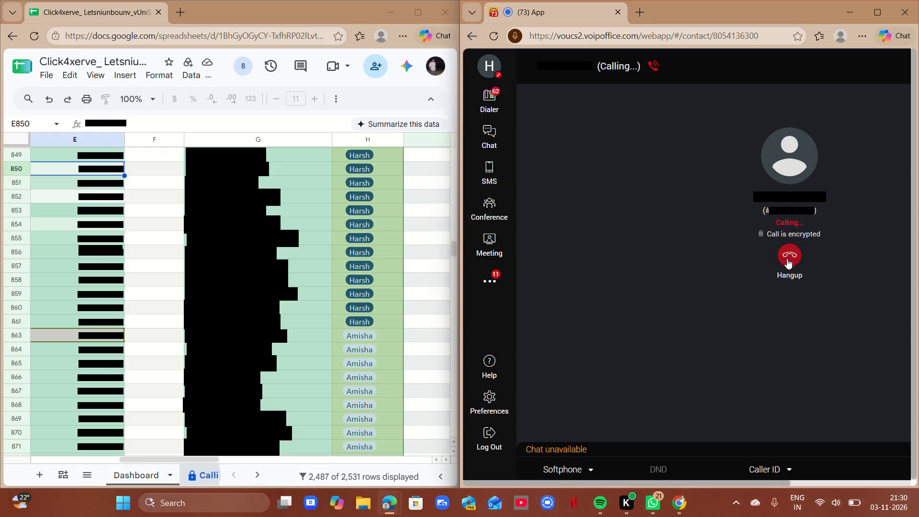
left_click(620, 124)
key("ctrl+v")
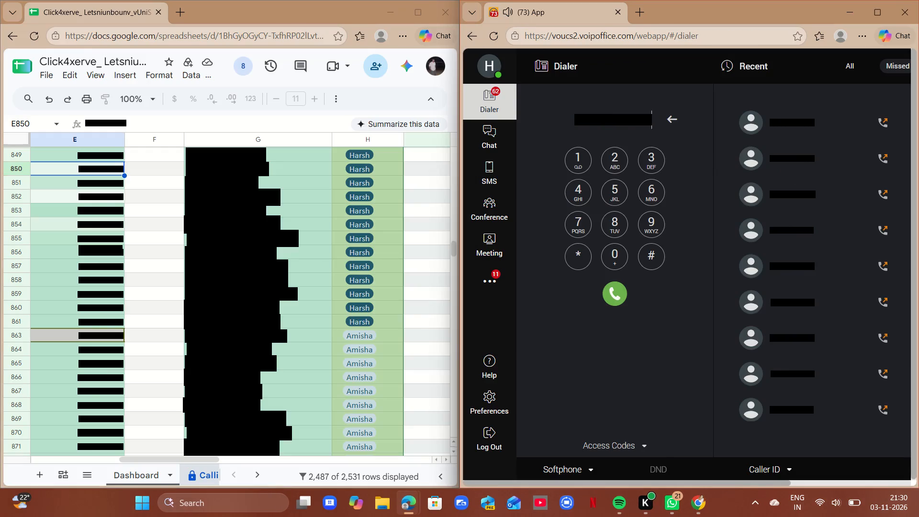
key("Return")
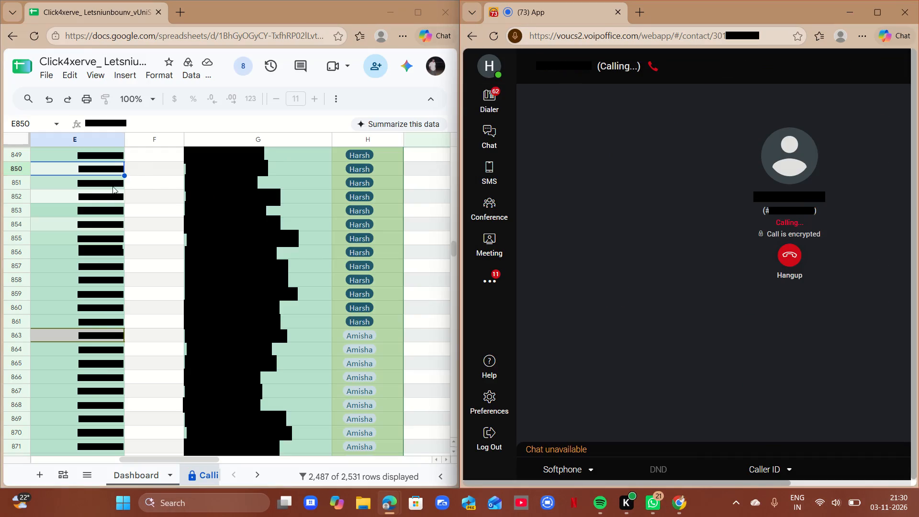
Copy the phone number from cell E851 for the next call.
left_click(112, 186)
key("ctrl+c")
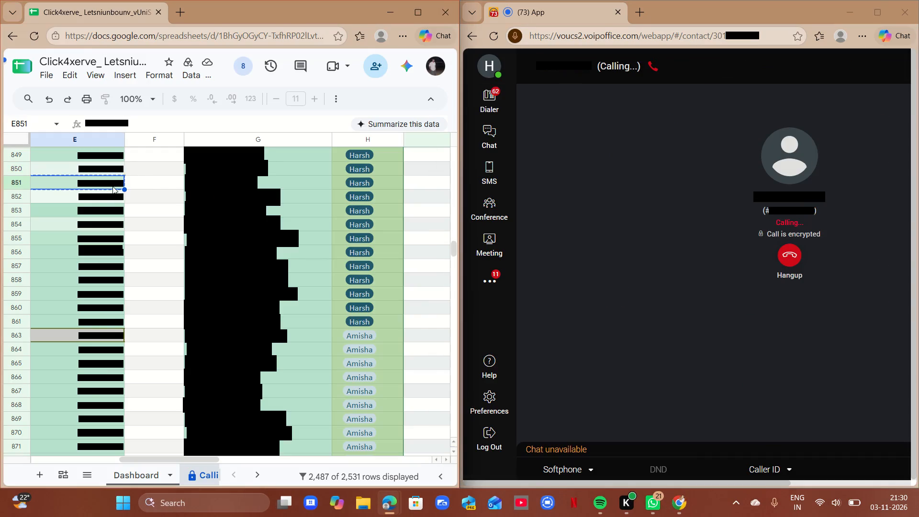
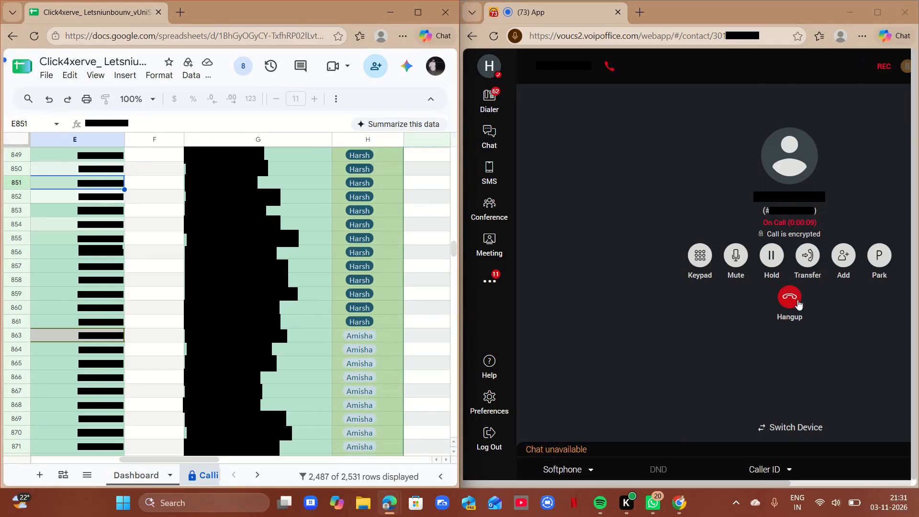
End the current call and call the copied phone number from cell E851 in the dialer.
left_click(787, 299)
left_click(636, 125)
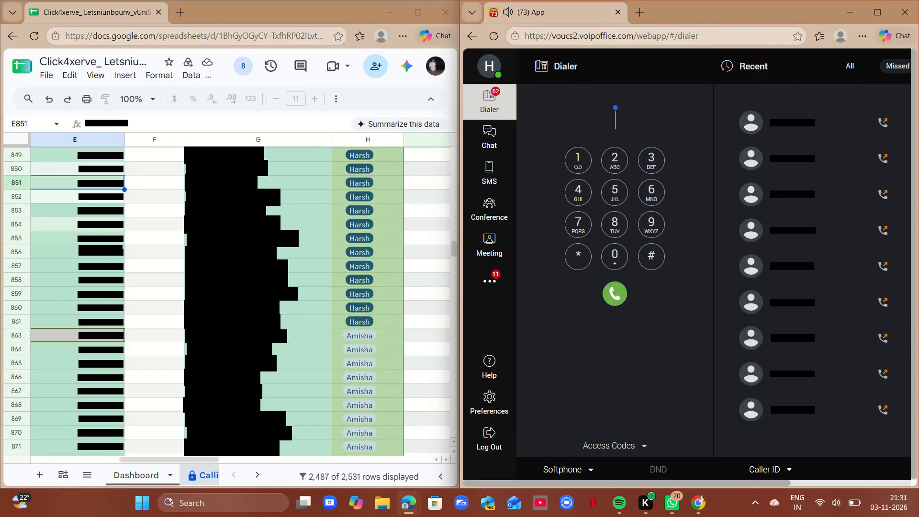
key("ctrl+v")
key("Return")
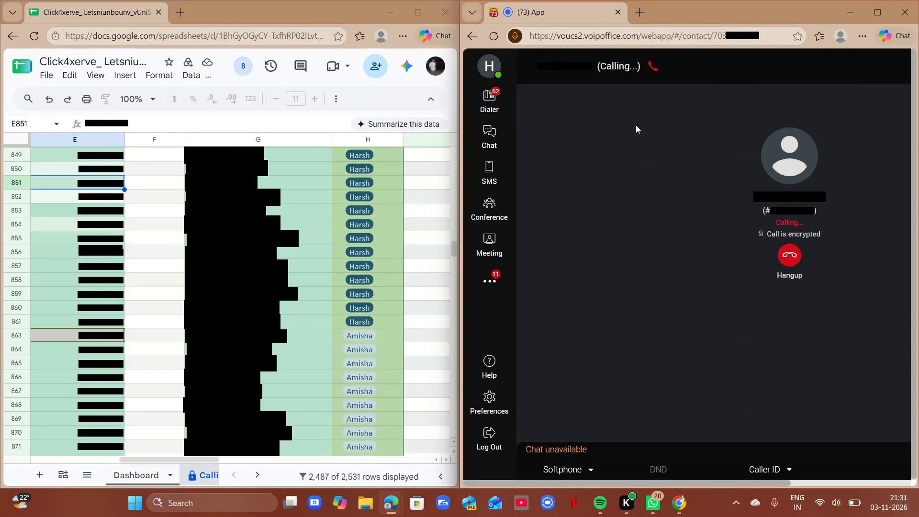
Copy the phone number from cell E852 for the next call.
left_click(114, 195)
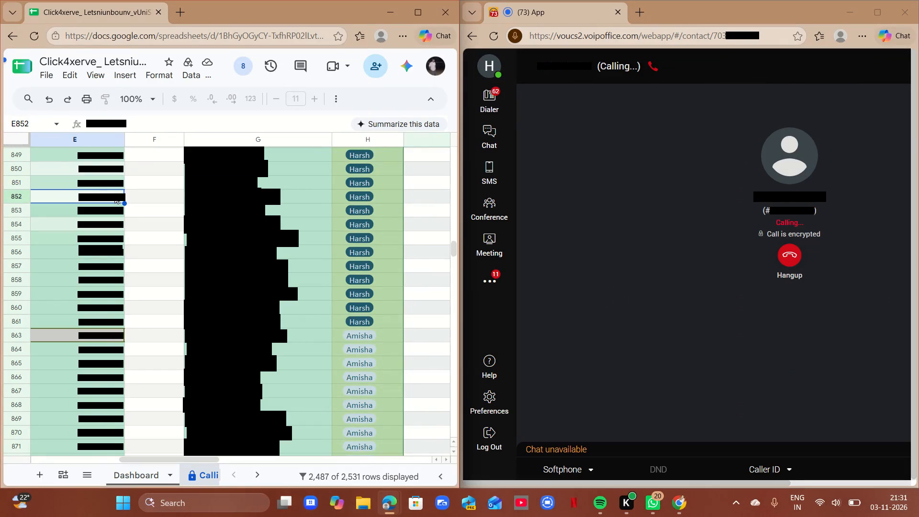
key("ctrl+c")
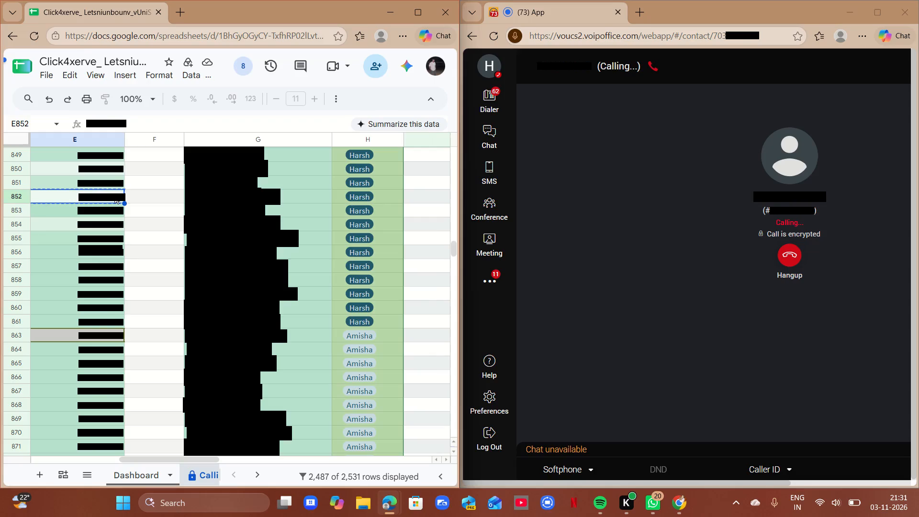
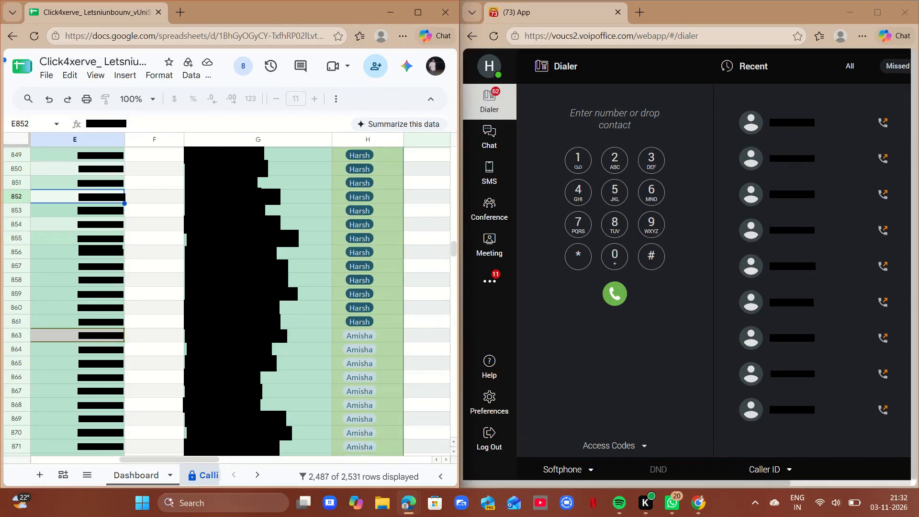
Call the copied phone number from cell E852 in the dialer.
left_click(631, 117)
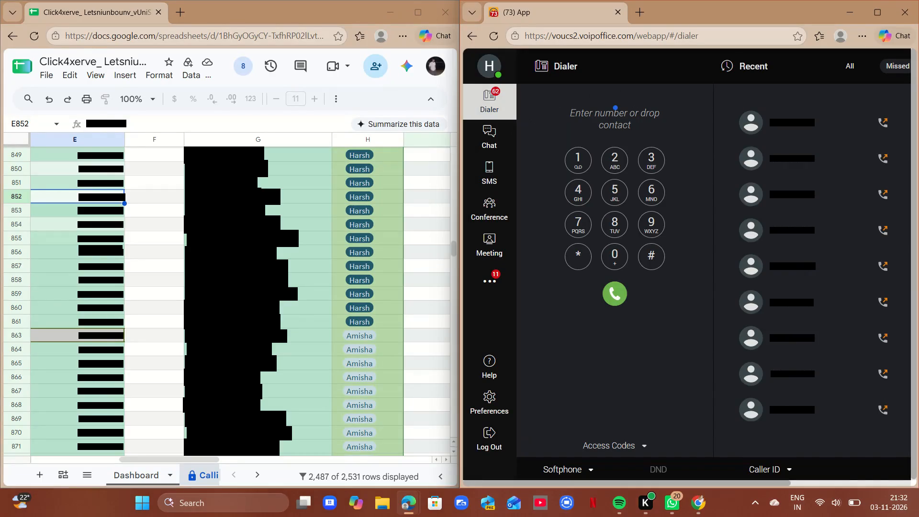
key("ctrl+v")
key("Return")
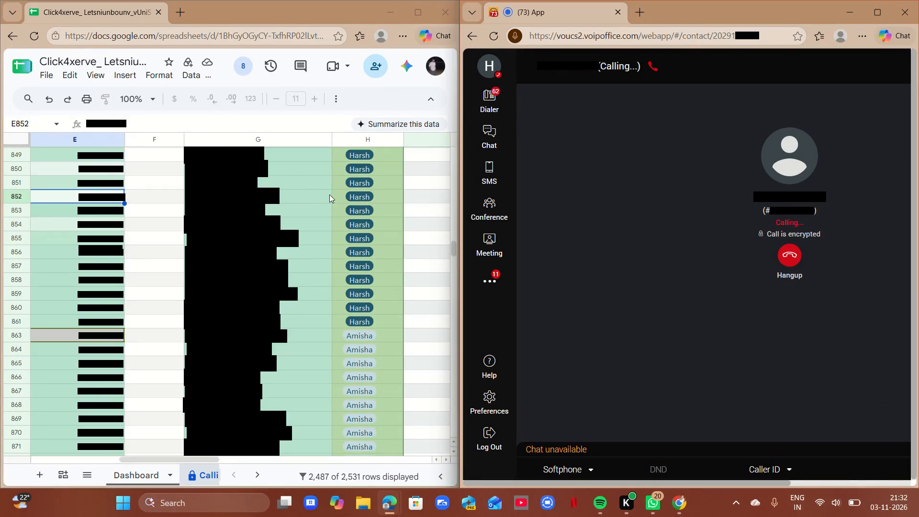
Record the call statuses in column I: Hung up/Disconneted for row 851, RNR for row 849 and Voicemail for row 850.
left_click(410, 185)
key("h")
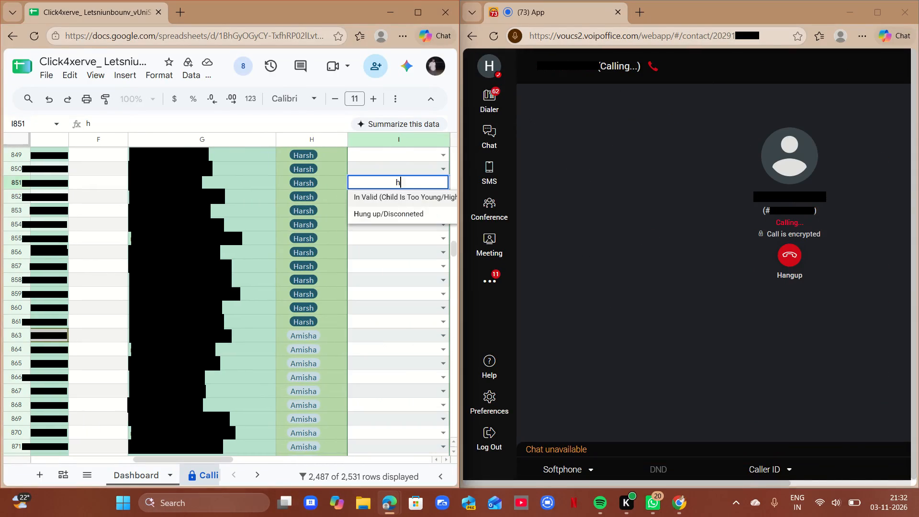
key("Up")
key("Return")
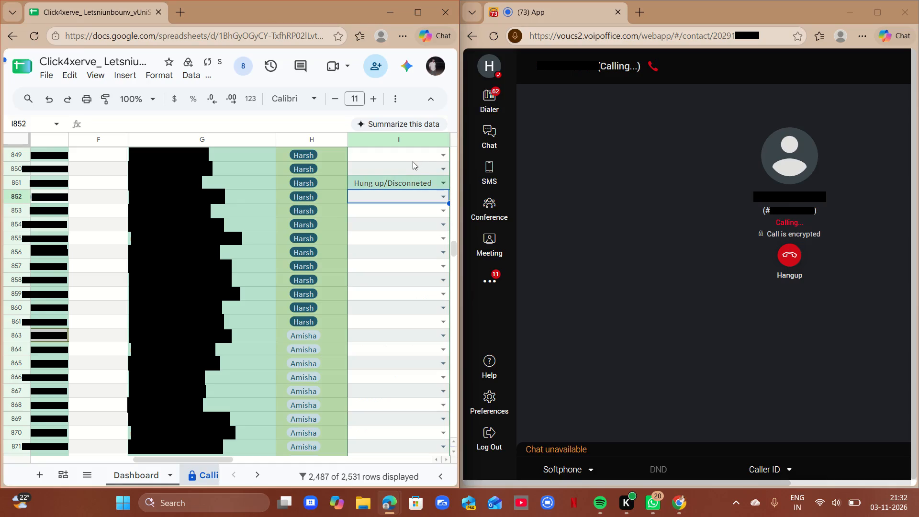
left_click(391, 149)
key("r")
key("Return")
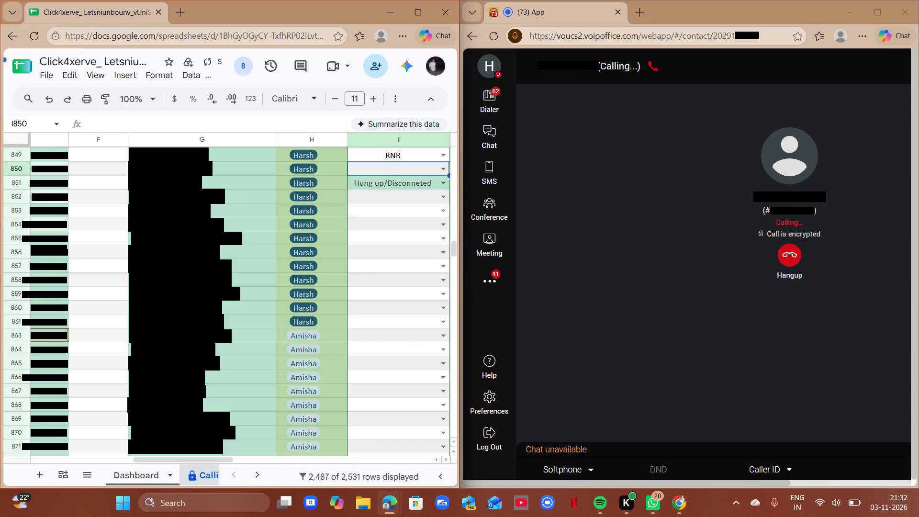
key("v")
key("Up")
key("Return")
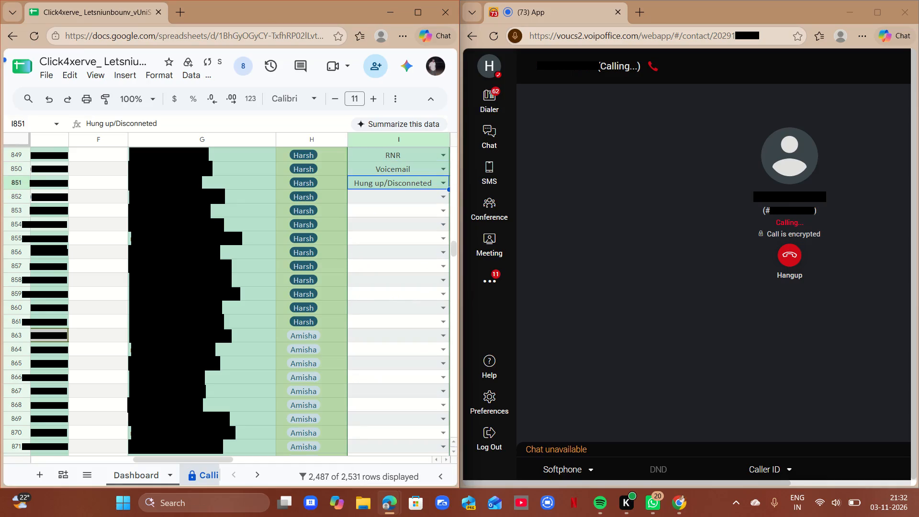
Copy the phone number from cell E853 for the next call.
scroll(391, 149, "down", 1)
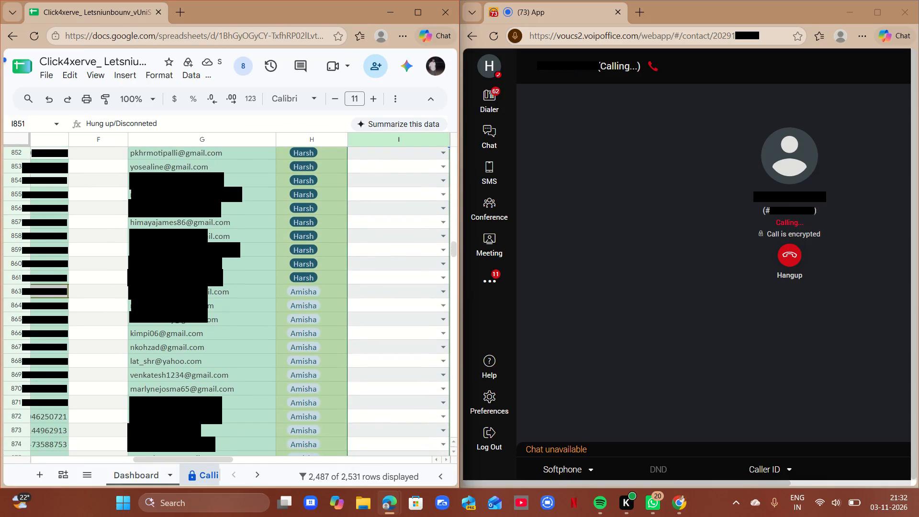
left_click(46, 165)
key("ctrl+c")
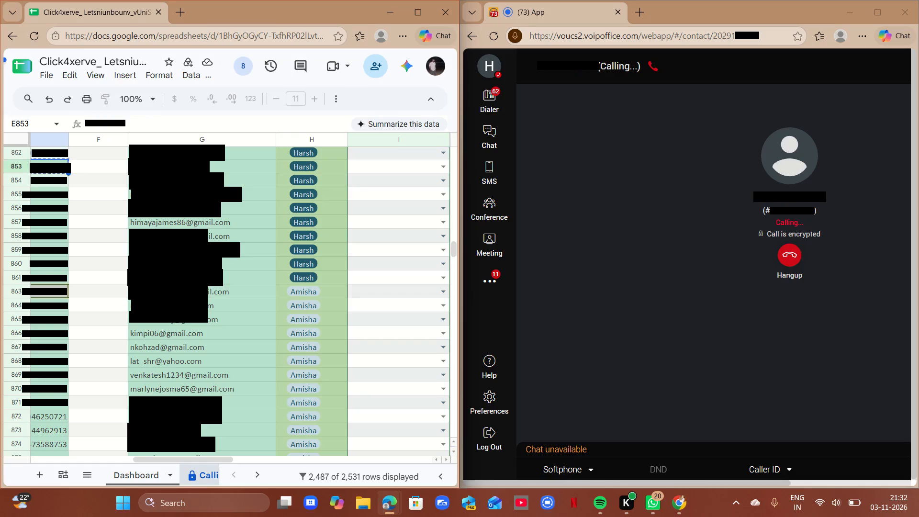
Open the Dashboard sheet to check the lead and dialout counts per caller.
left_click(133, 474)
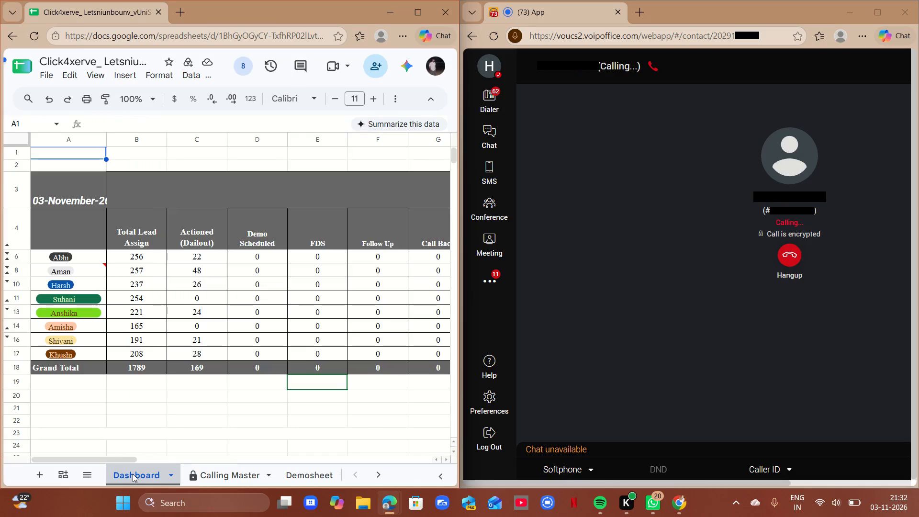
Switch to the Chrome copy of the sheet and set I938 to I941 to RNR, Voicemail, Ni (Not Intersted) and Hung up/Disconneted, then minimize it.
left_click(681, 502)
left_click(406, 157)
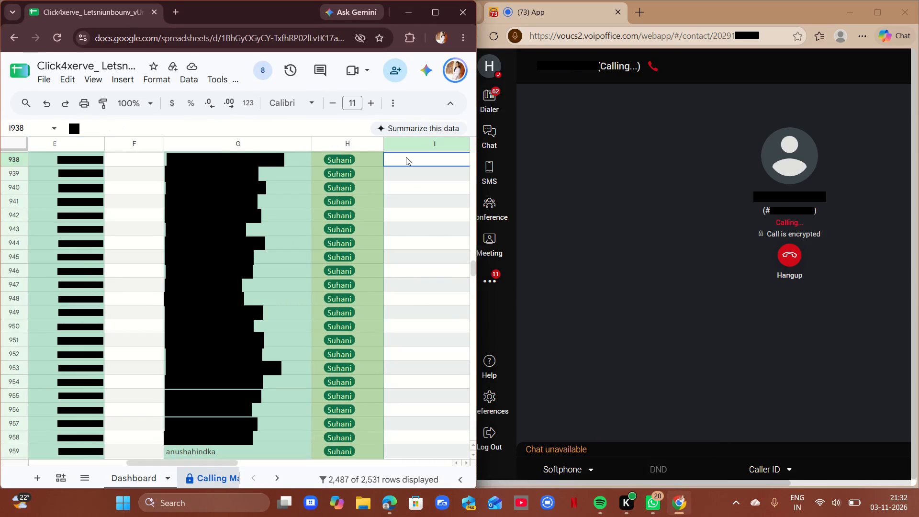
key("r")
key("Return")
key("v")
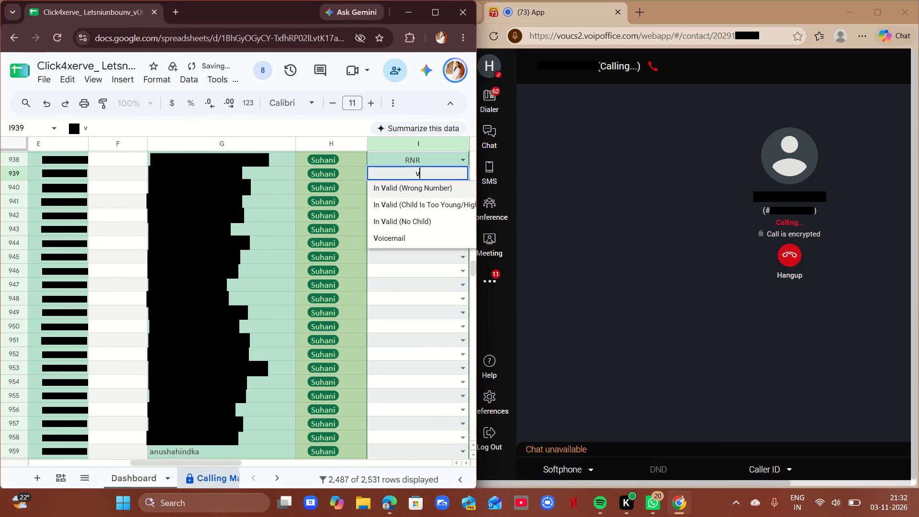
key("Up")
key("Return")
key("n")
key("Return")
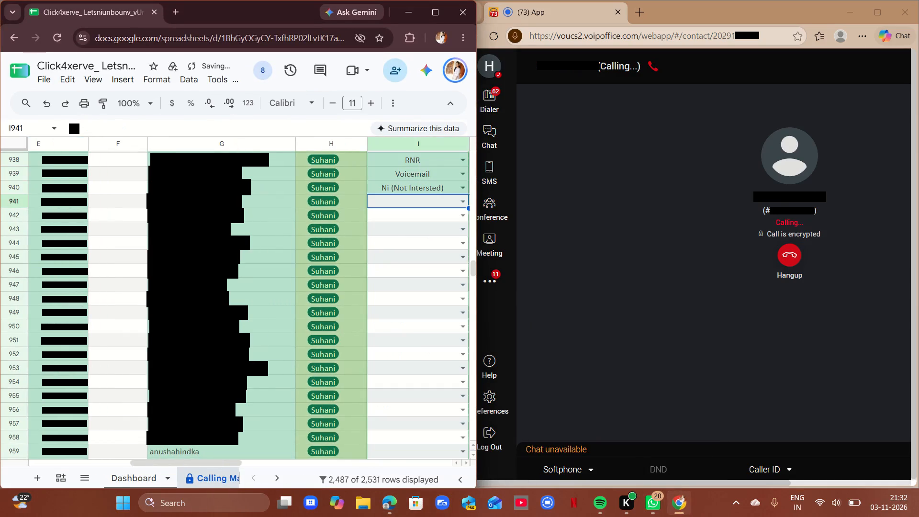
key("h")
key("Up")
key("Return")
scroll(406, 157, "down", 1)
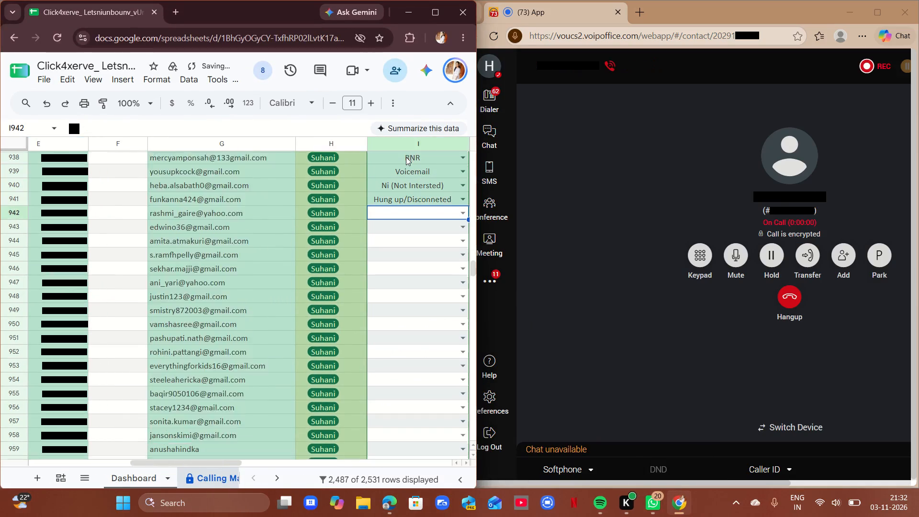
scroll(406, 157, "down", 1)
left_click(58, 214)
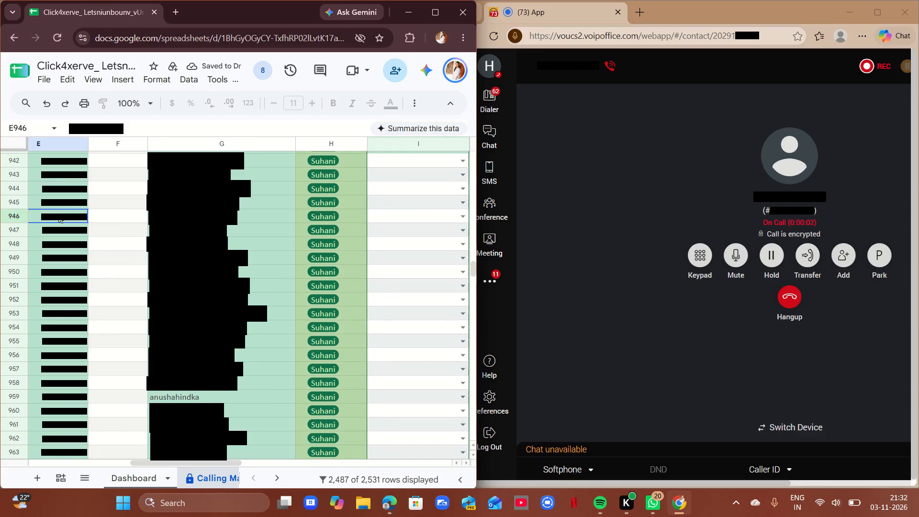
left_click(410, 15)
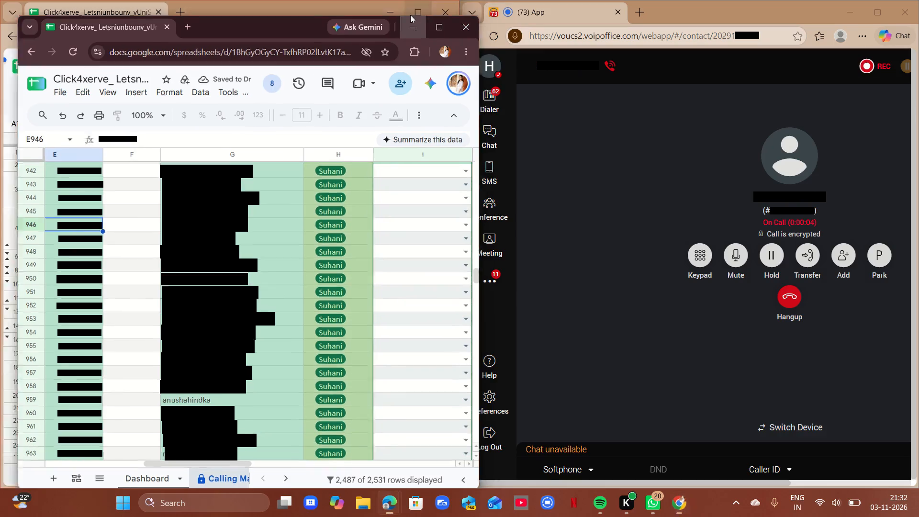
End the current call and call the copied phone number from cell E853 in the dialer.
left_click(794, 299)
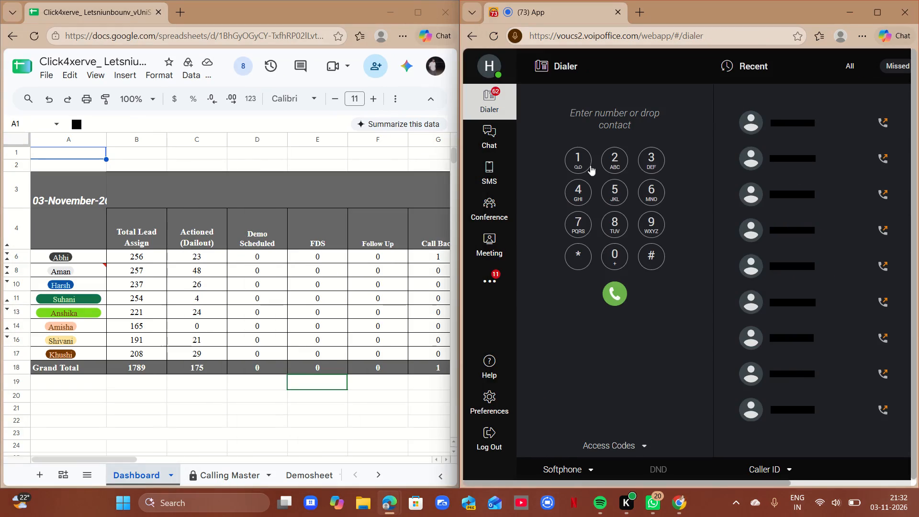
left_click(606, 126)
key("ctrl+v")
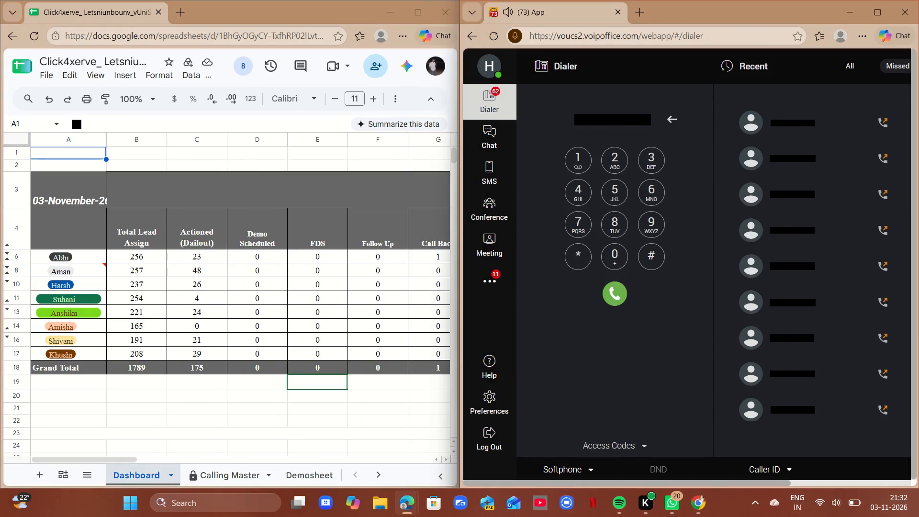
key("Return")
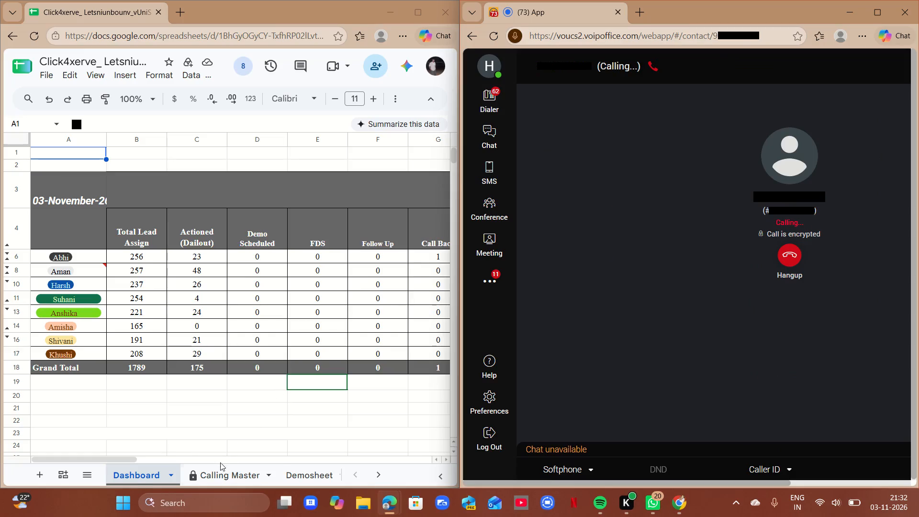
Return to the Calling Master sheet and copy the phone number from cell E854 for the next call.
left_click(217, 471)
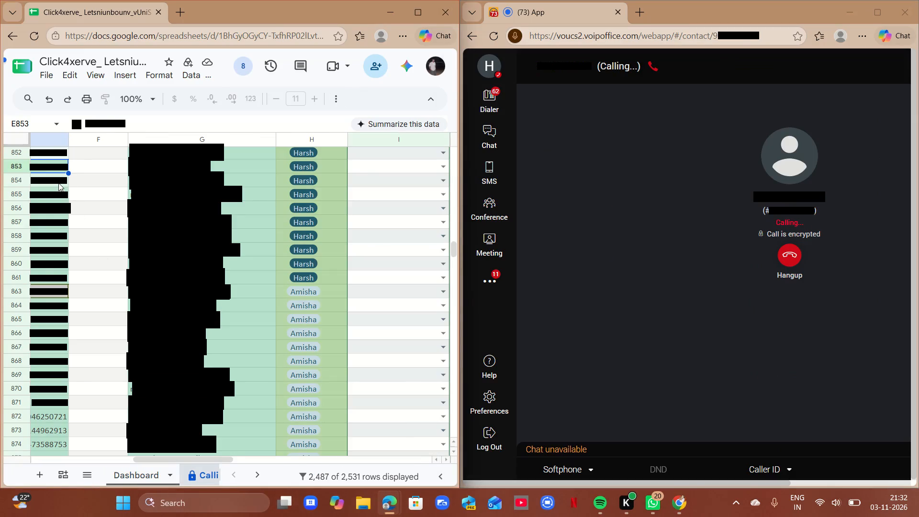
left_click(58, 183)
key("ctrl+c")
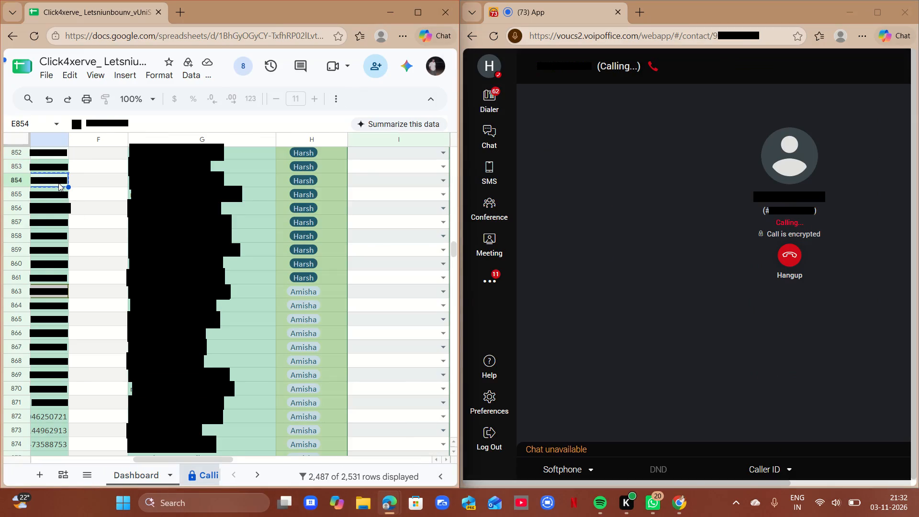
Check who is currently viewing the spreadsheet.
left_click(241, 74)
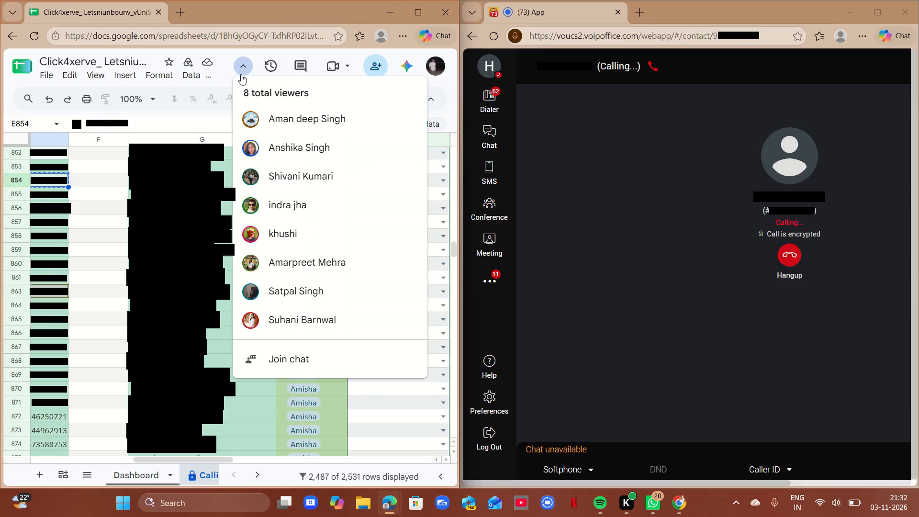
left_click(642, 159)
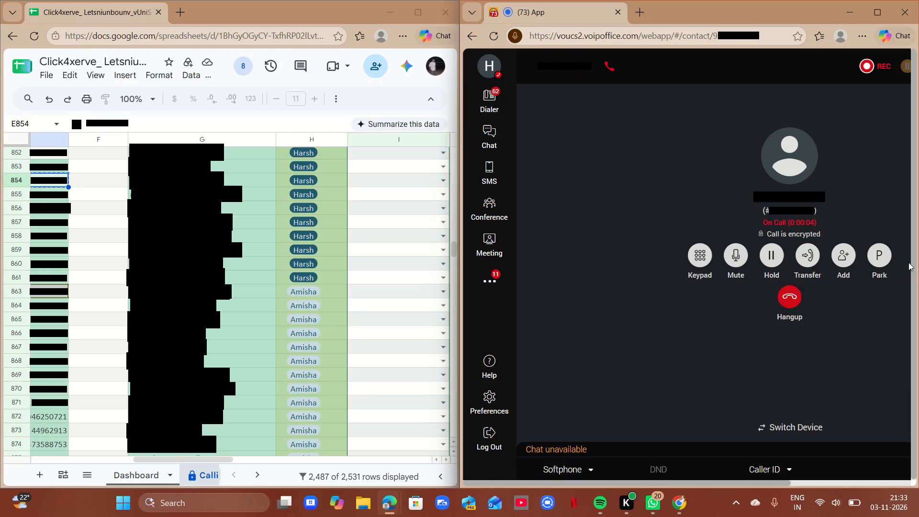
End the current call and call the copied phone number from cell E854 in the dialer.
left_click(787, 295)
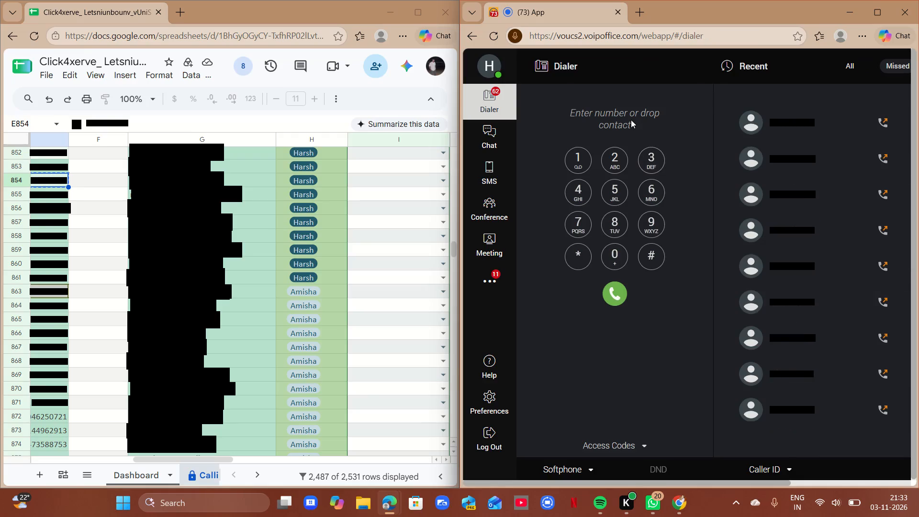
left_click(631, 120)
key("ctrl+v")
key("Return")
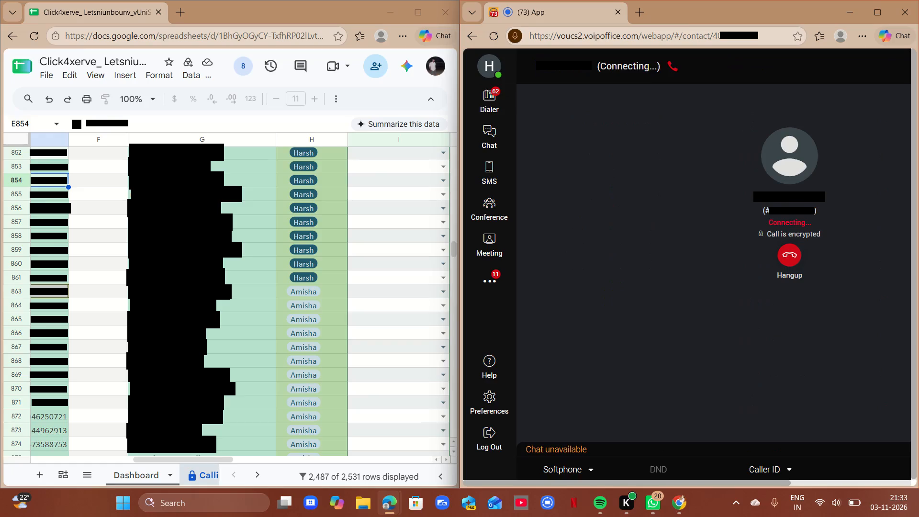
Copy the phone number from cell E855 for the next call.
left_click(54, 200)
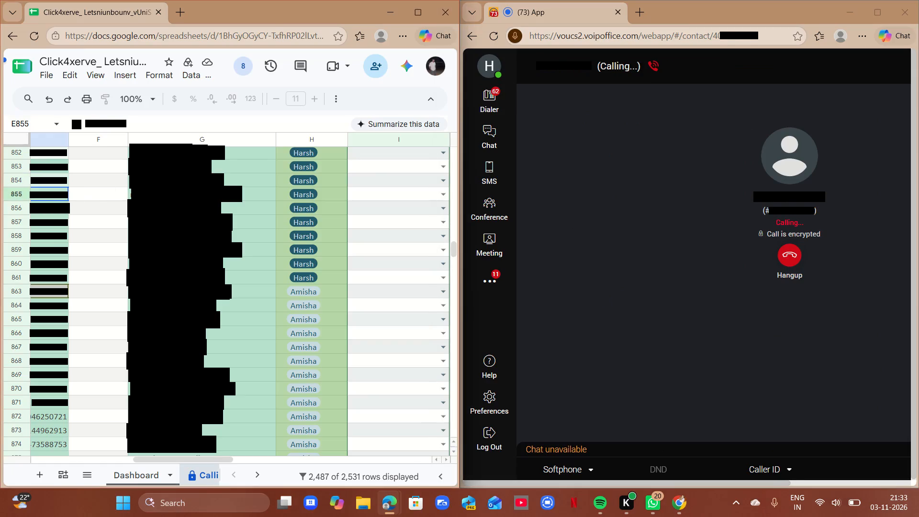
key("ctrl+c")
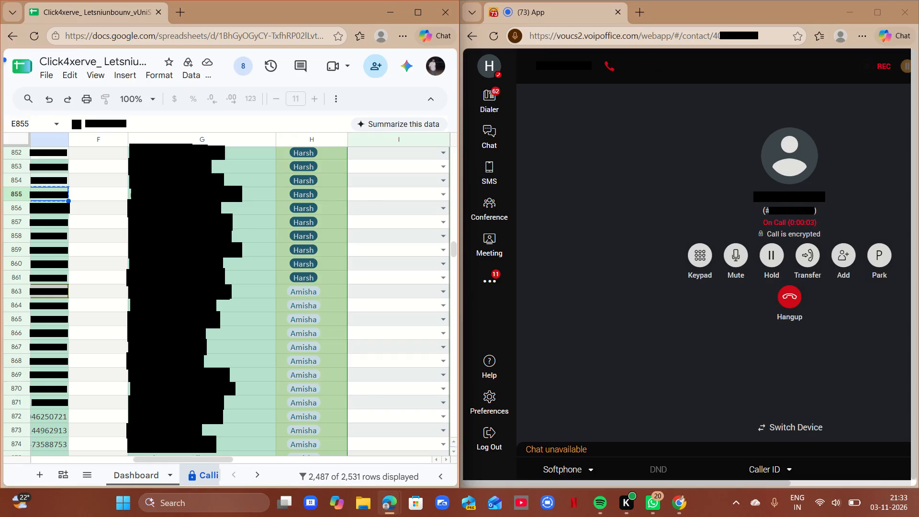
End the current call and call the copied phone number from cell E855 in the dialer.
left_click(784, 297)
left_click(630, 136)
key("ctrl+v")
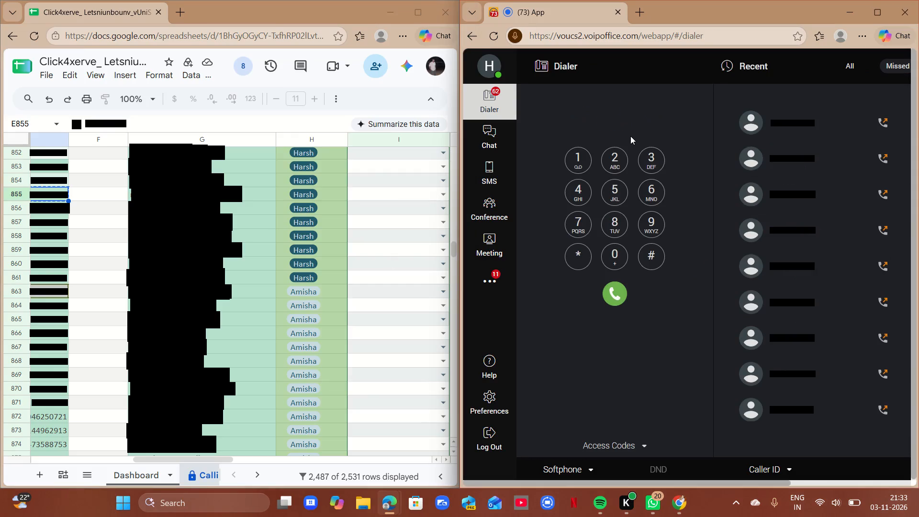
key("Return")
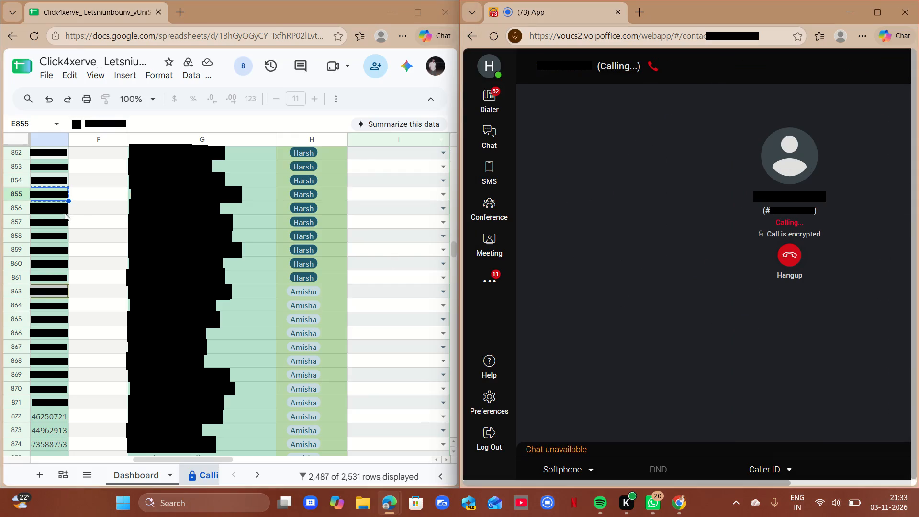
Copy the phone number from cell E856 for the next call.
left_click(56, 207)
key("ctrl+c")
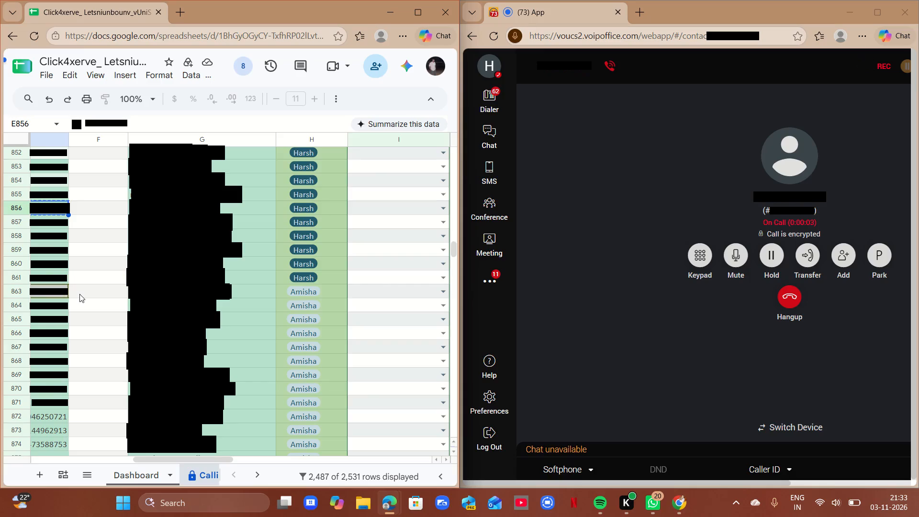
Check the list of people viewing the spreadsheet during the call.
left_click(237, 57)
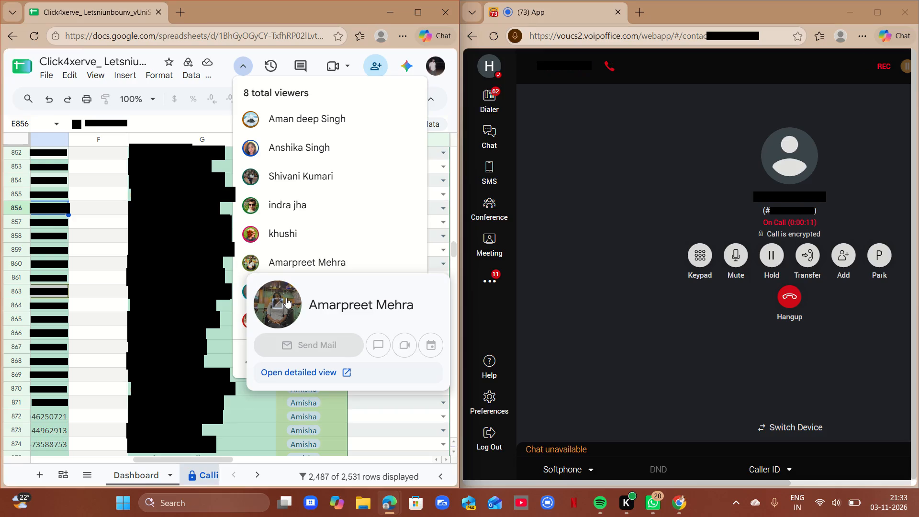
left_click(559, 351)
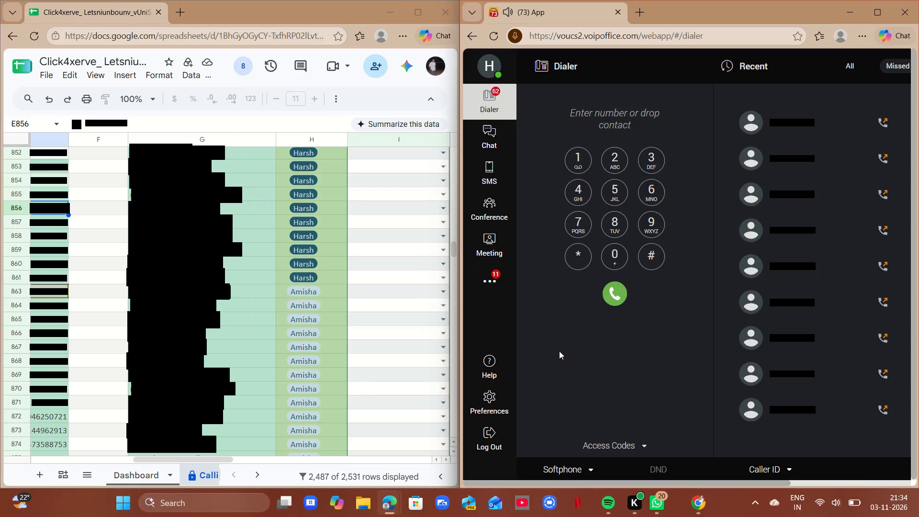
Call the copied phone number from cell E856 in the dialer.
left_click(626, 123)
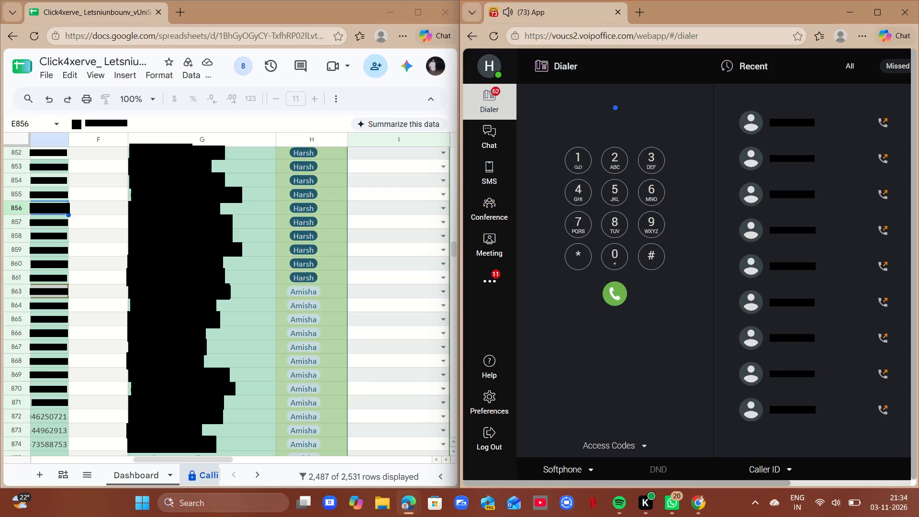
key("ctrl+v")
key("Return")
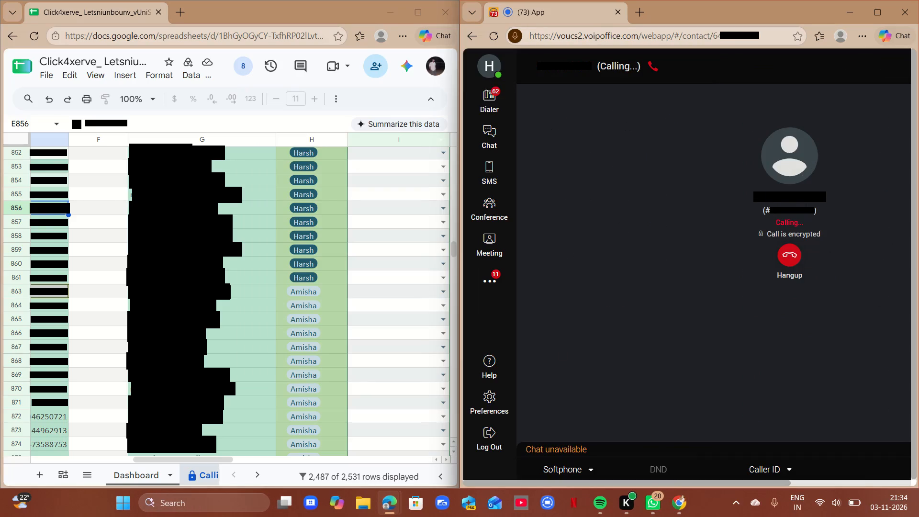
Copy the phone number from cell E857 for the next call and select row 857.
left_click(52, 222)
key("ctrl+c")
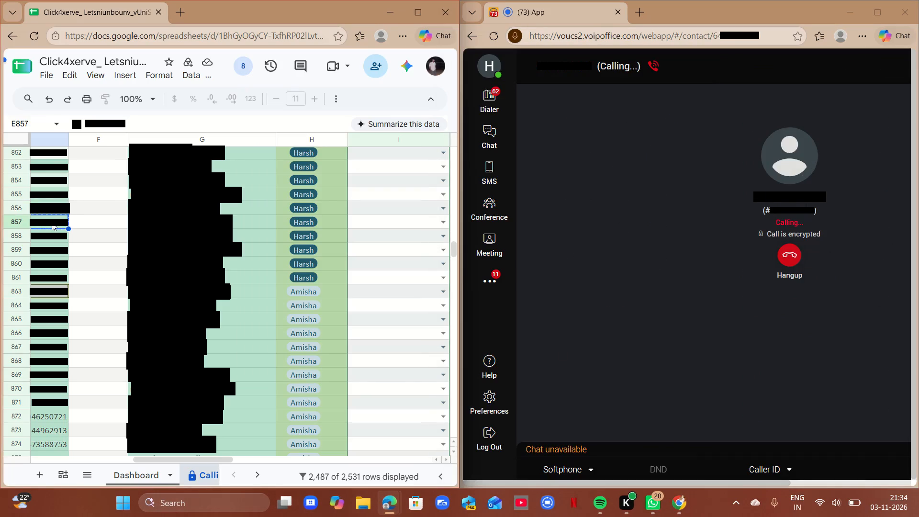
left_click(9, 223)
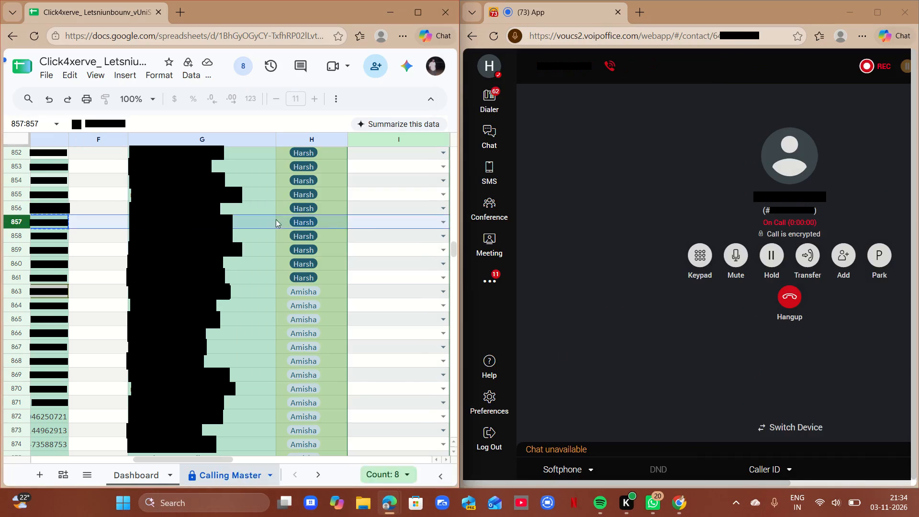
Hang up the current call and call the copied phone number from cell E857 in the dialer.
left_click(379, 223)
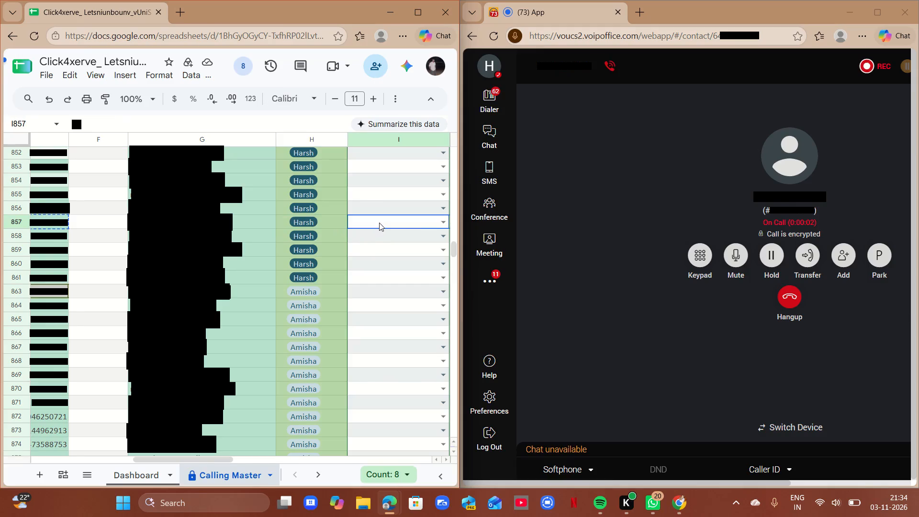
left_click(785, 296)
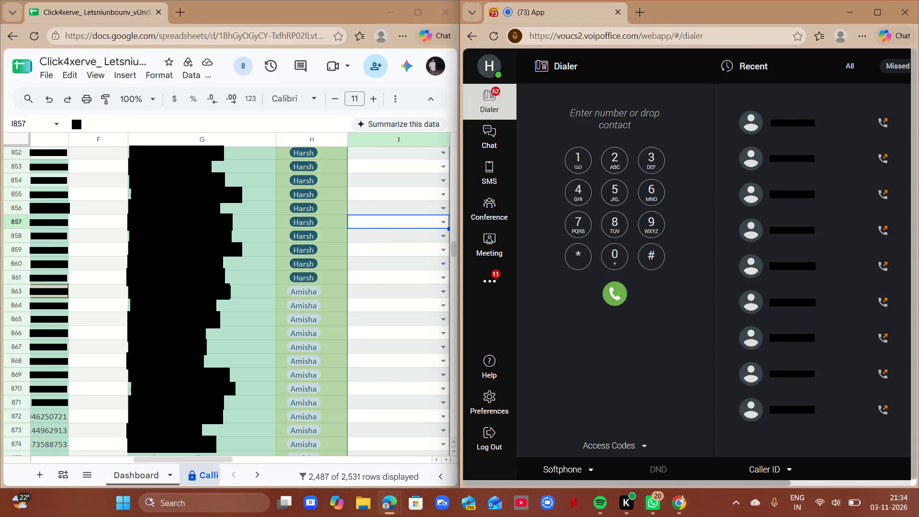
left_click(597, 118)
key("ctrl+v")
key("Return")
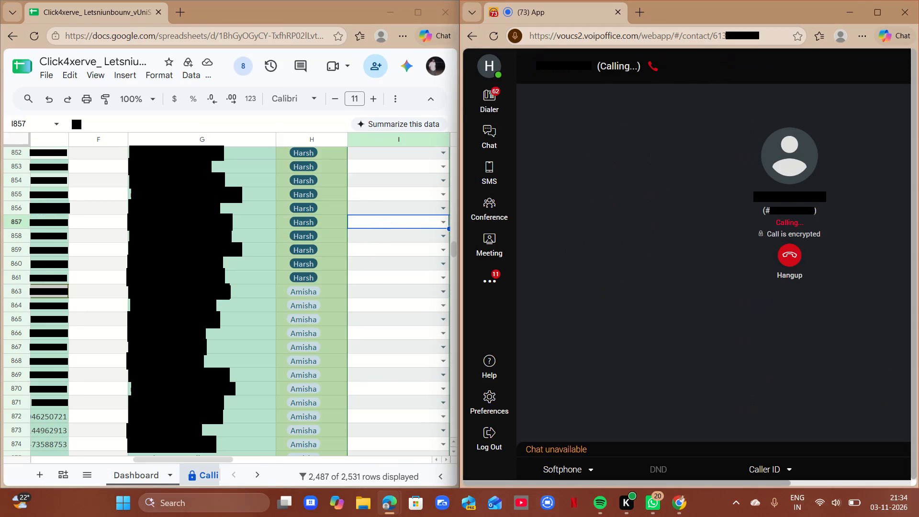
Set the call status of Harsh's row 857 to Voicemail and fill it up through row 852.
left_click(361, 217)
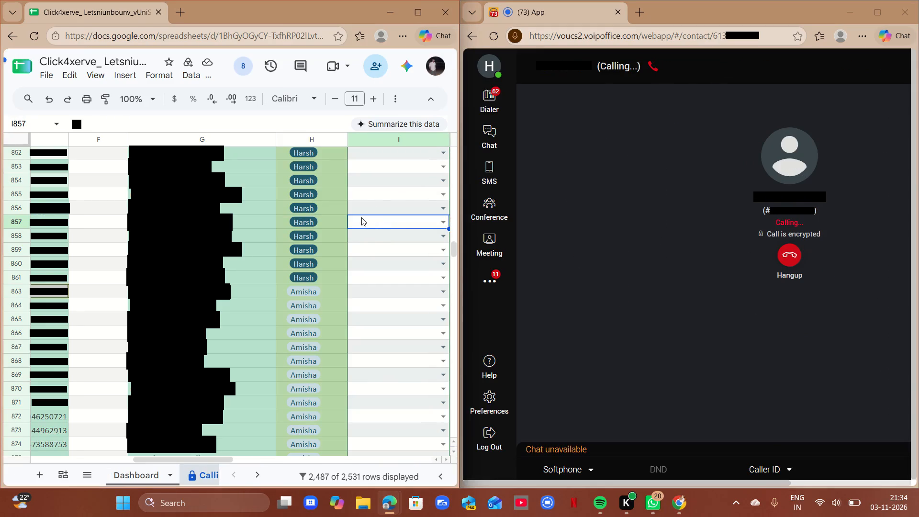
key("v")
key("Up")
key("Return")
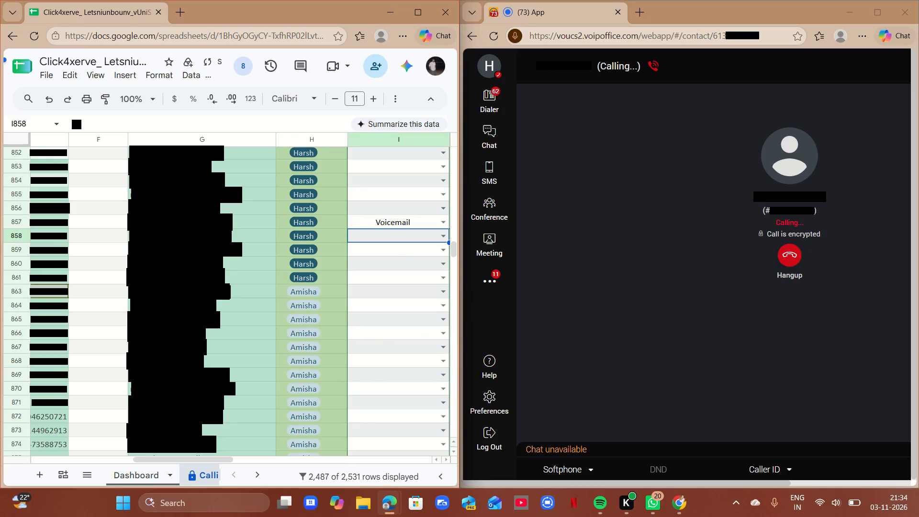
left_click(374, 221)
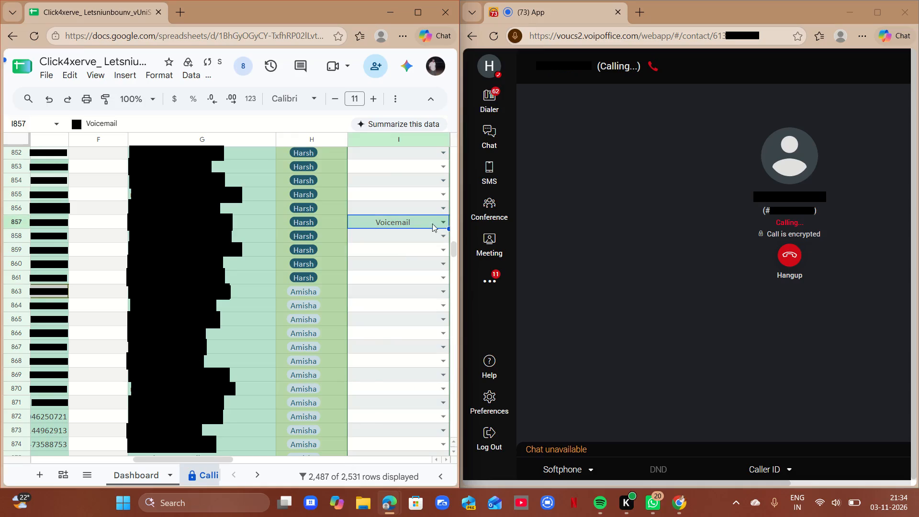
left_click_drag(448, 227, 447, 224)
left_click_drag(447, 224, 439, 159)
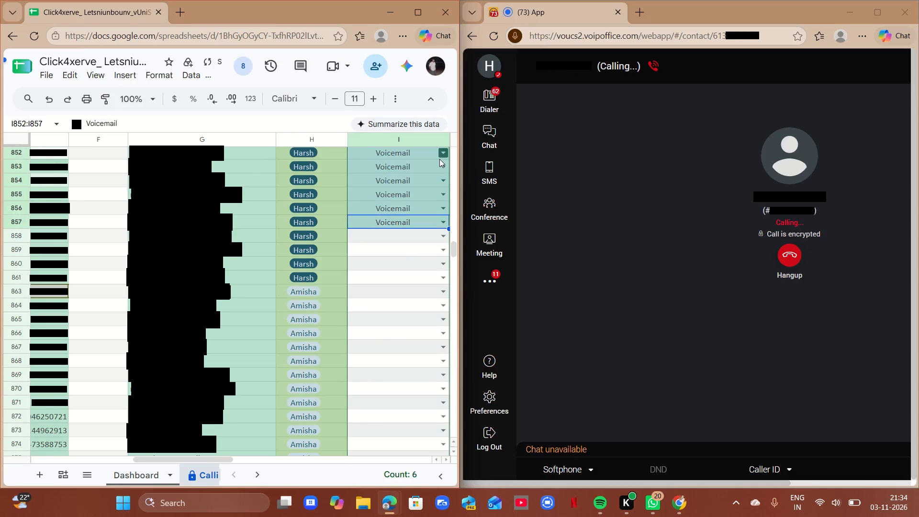
Copy the phone number from cell E858 for the next call and check the Dashboard sheet.
scroll(439, 159, "down", 2)
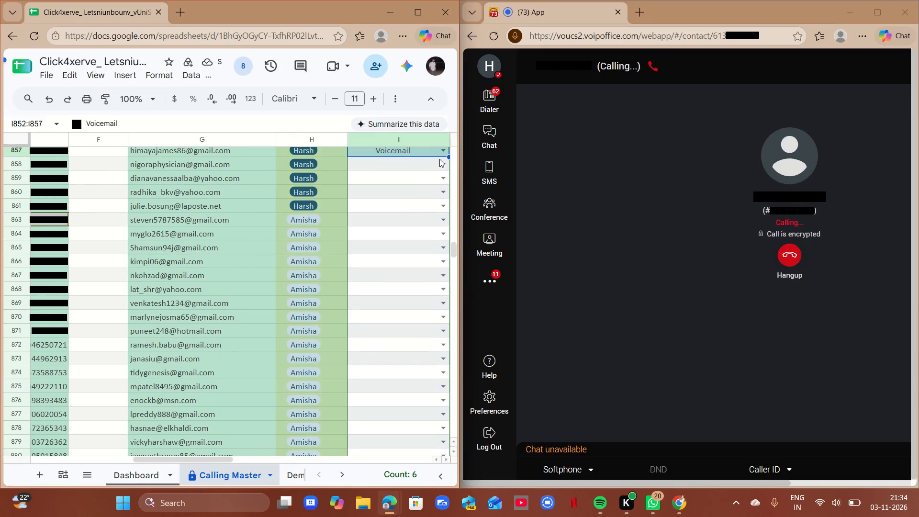
scroll(439, 159, "down", 1)
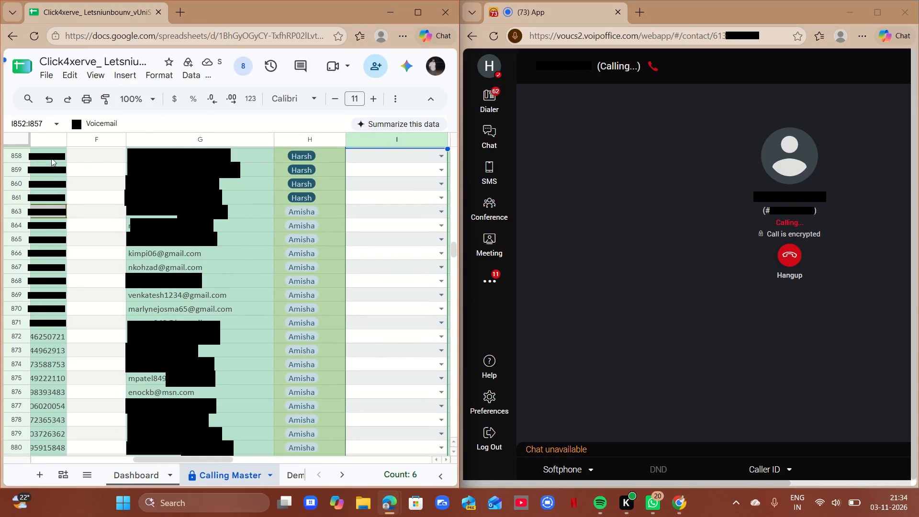
left_click(49, 156)
key("ctrl+c")
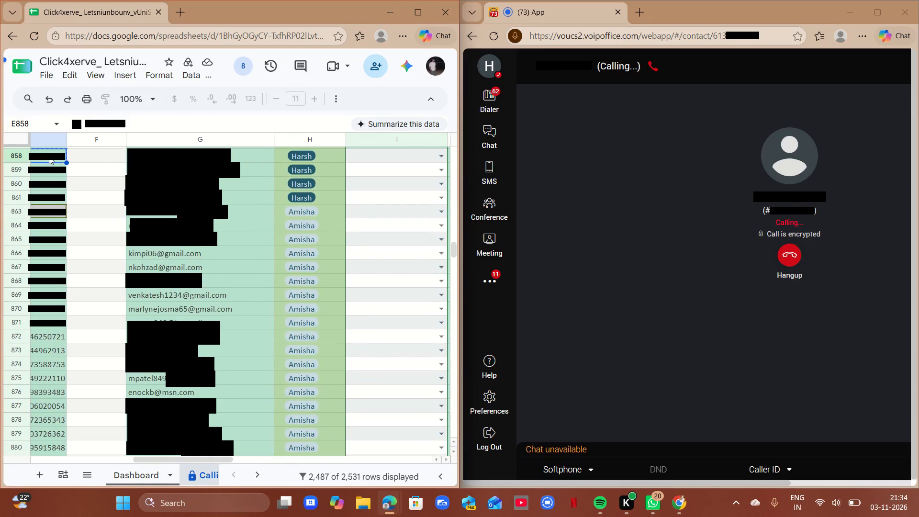
left_click(140, 477)
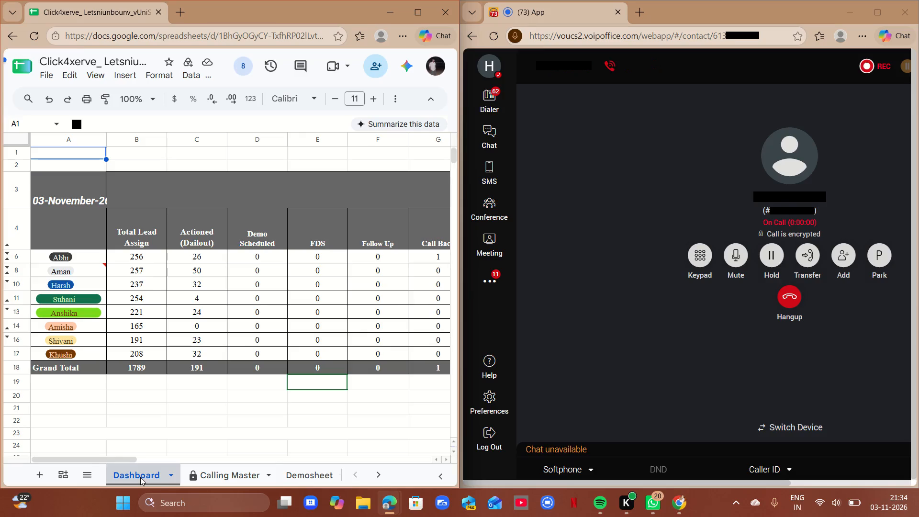
left_click(229, 477)
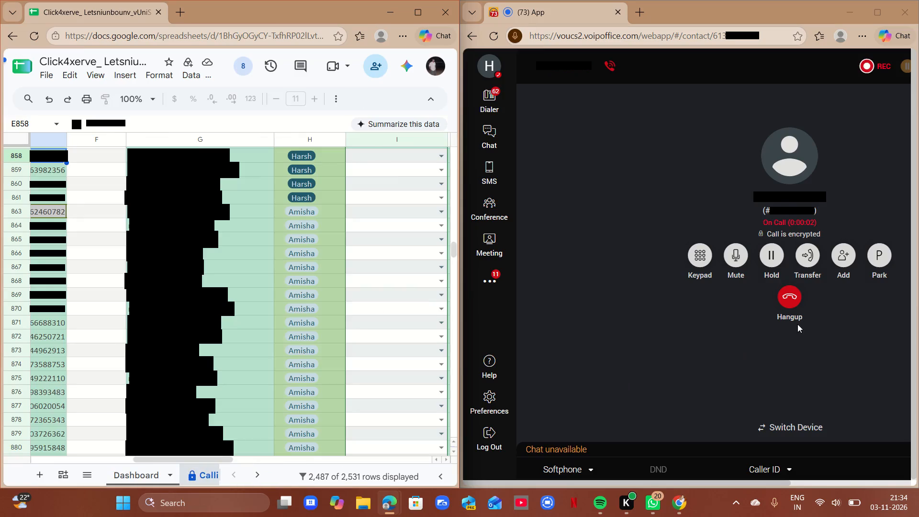
Hang up the current call and call the copied phone number from cell E858.
left_click(794, 298)
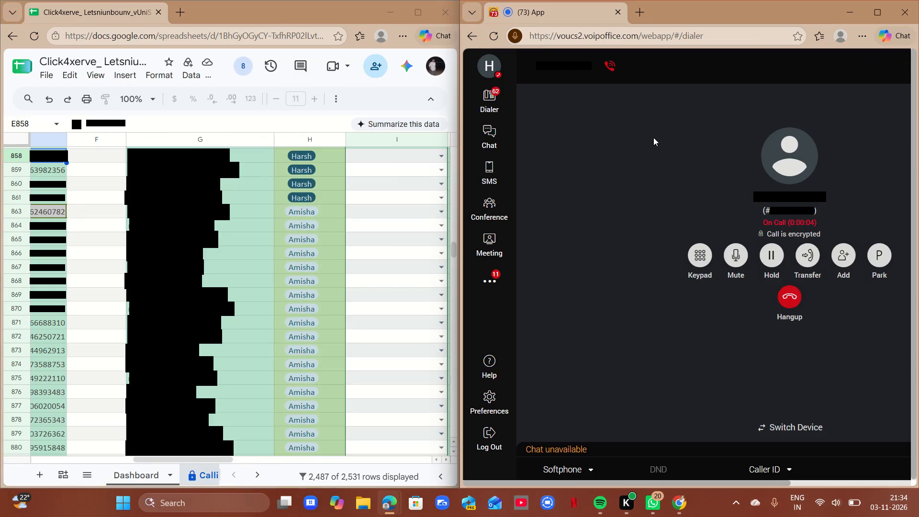
left_click(652, 135)
key("ctrl+v")
key("Return")
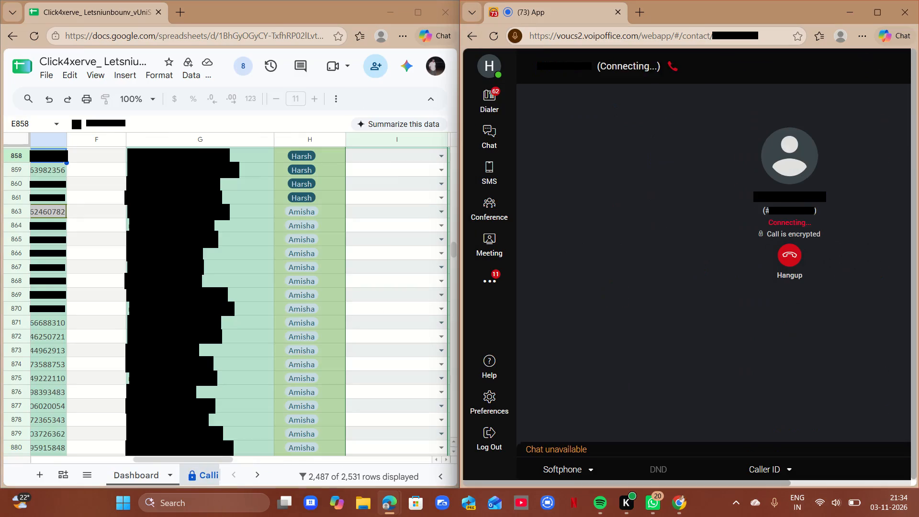
Copy the phone number from cell E859 for the next call and check the Dashboard sheet again.
left_click(56, 172)
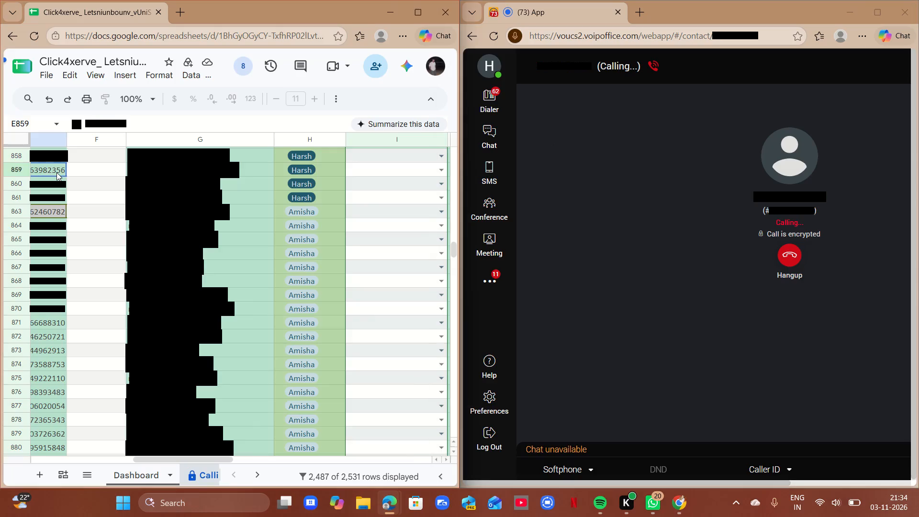
key("ctrl+c")
left_click(136, 471)
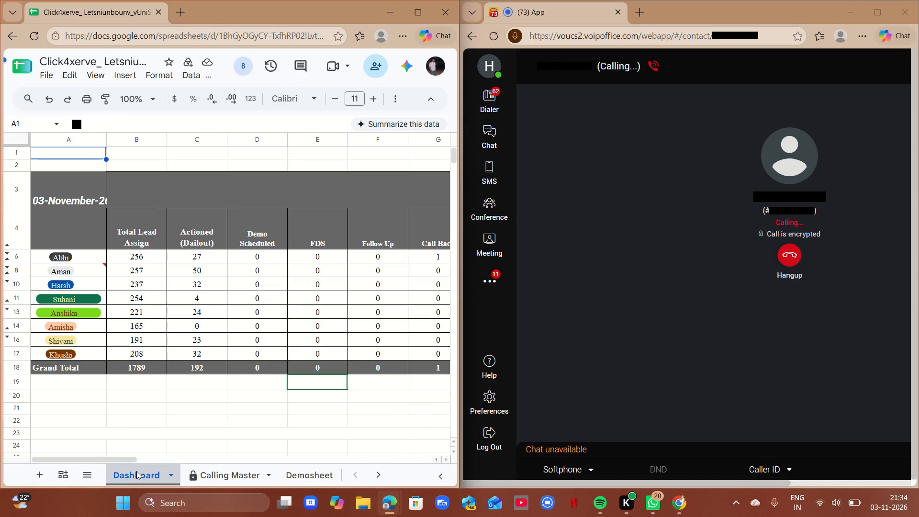
left_click(224, 474)
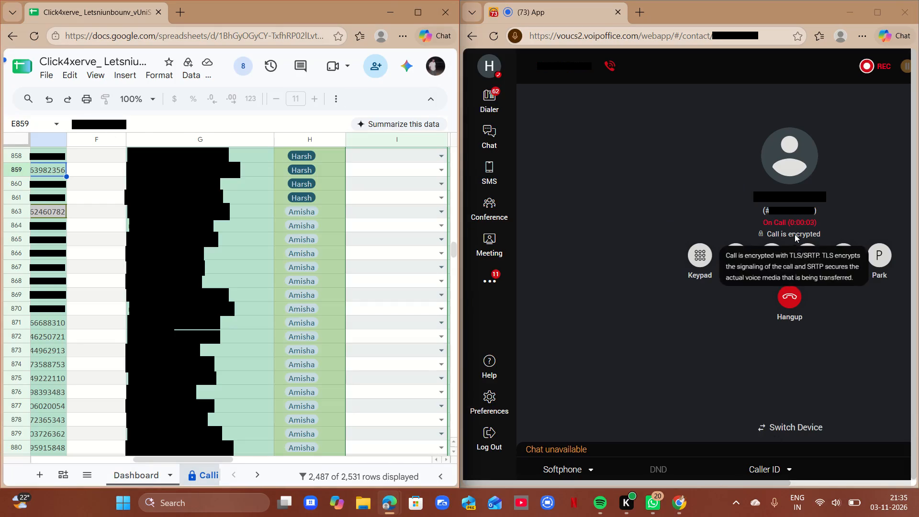
Hang up the current call and call the copied phone number from cell E859.
left_click(789, 300)
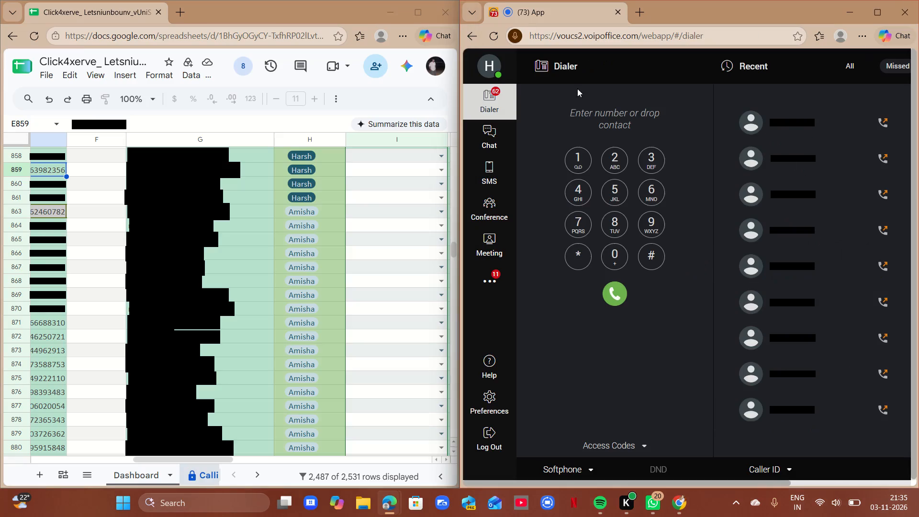
left_click(601, 130)
key("ctrl+v")
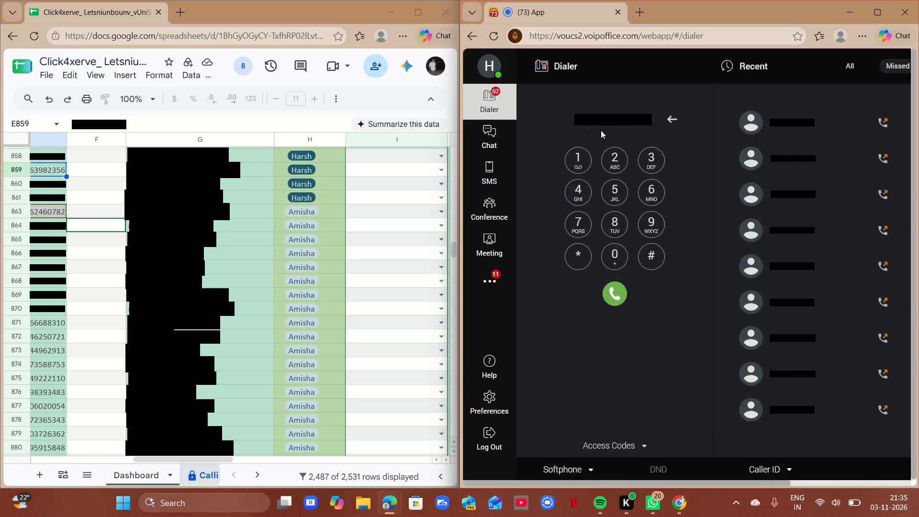
key("Return")
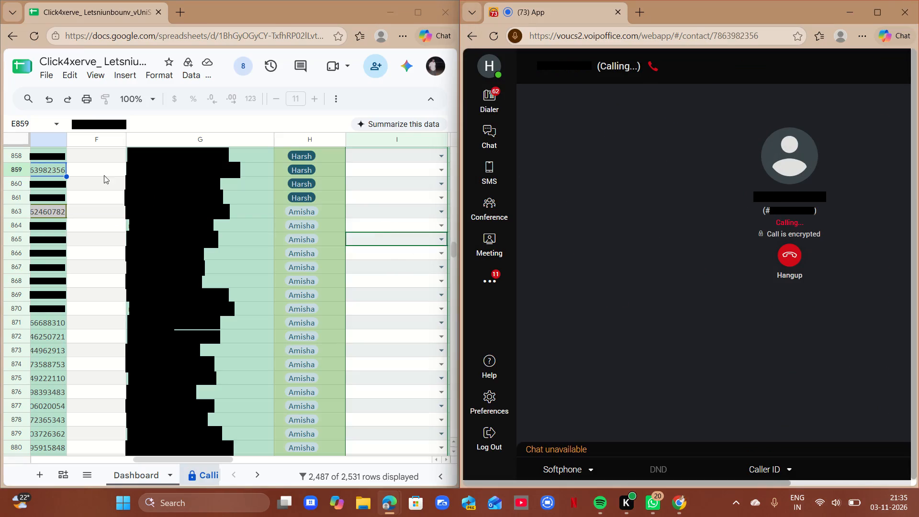
Copy the phone number from cell E860 for the next call.
left_click(52, 183)
key("ctrl+c")
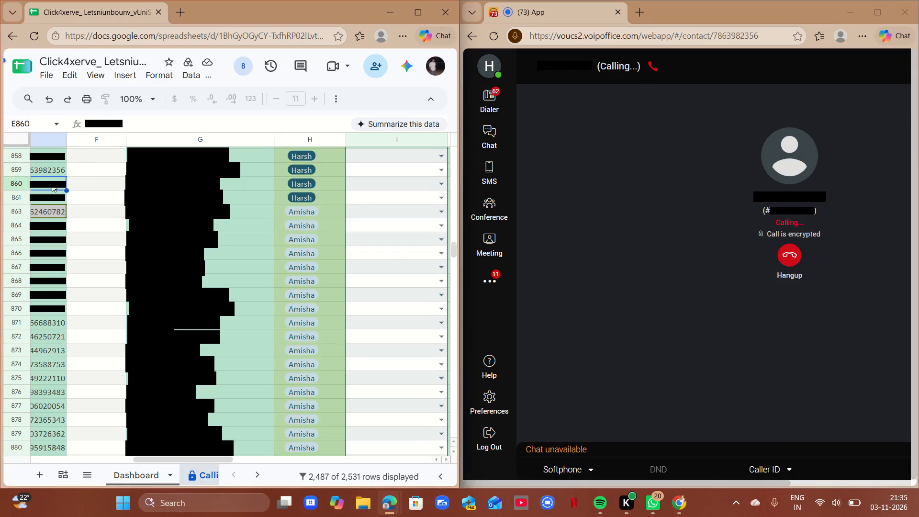
In the Chrome copy of the sheet, set Suhani's row 947 status to Voicemail, fill it up through row 942, and select cell E951.
left_click(690, 500)
left_click(75, 231)
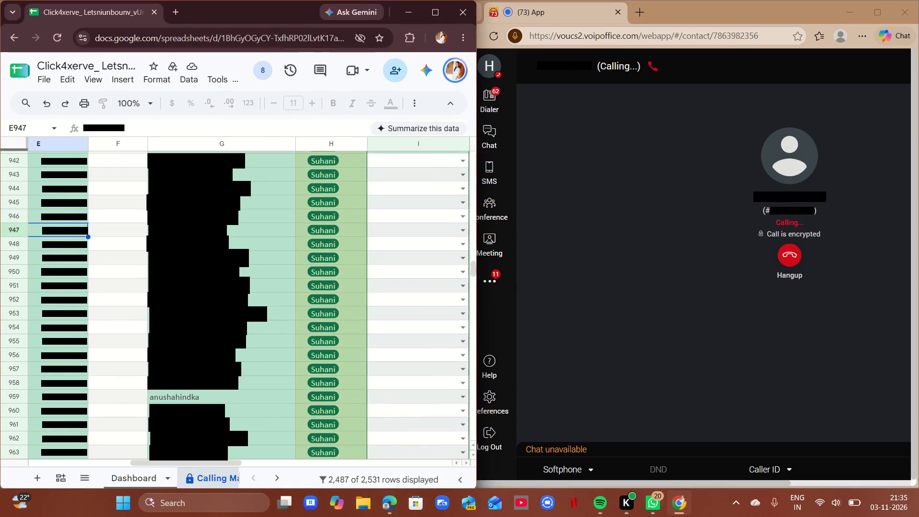
left_click(18, 227)
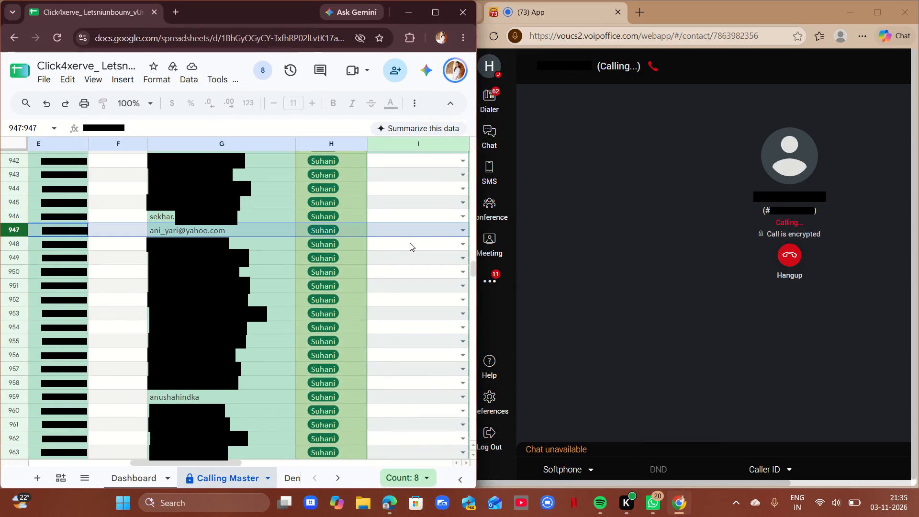
left_click(398, 228)
key("v")
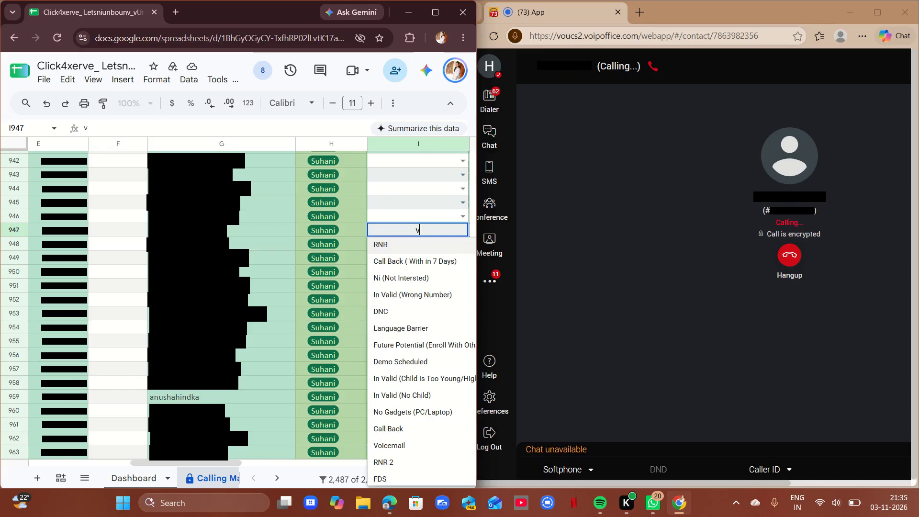
key("Up")
key("Return")
left_click(413, 230)
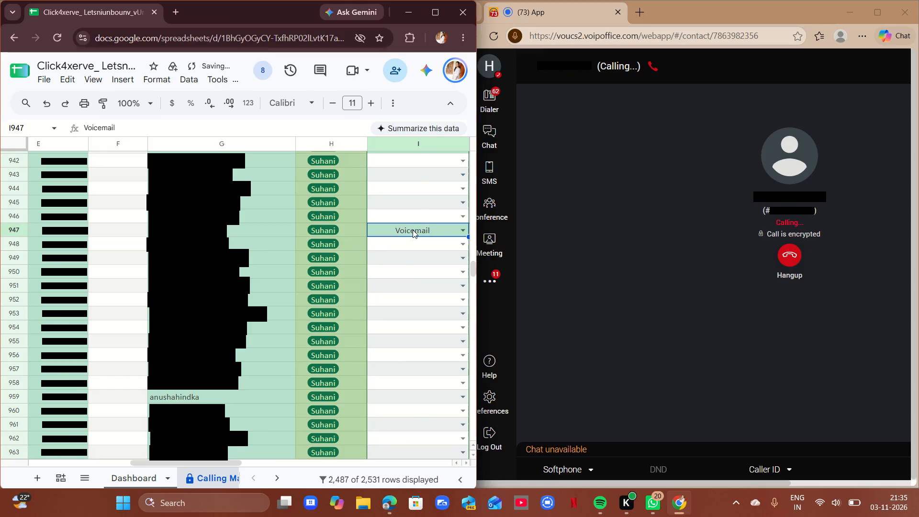
left_click_drag(467, 234, 457, 198)
left_click_drag(457, 198, 446, 165)
scroll(446, 165, "up", 1)
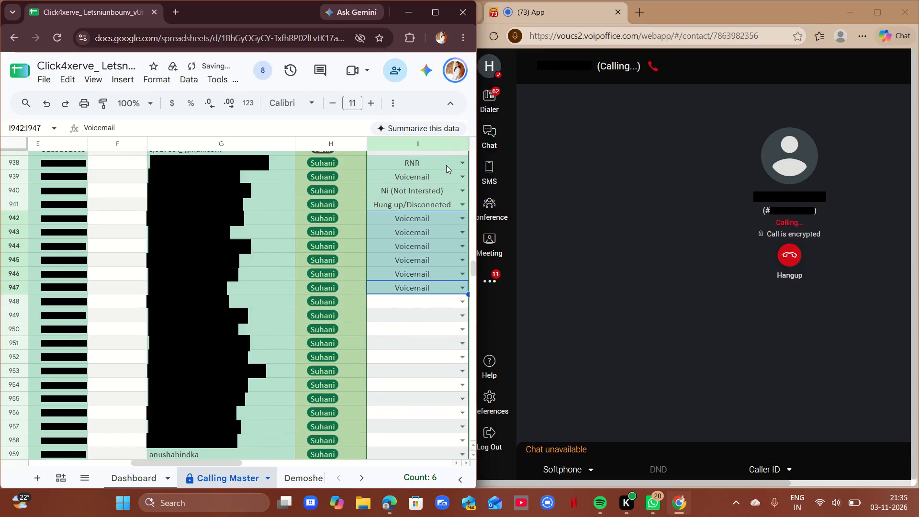
scroll(446, 165, "down", 1)
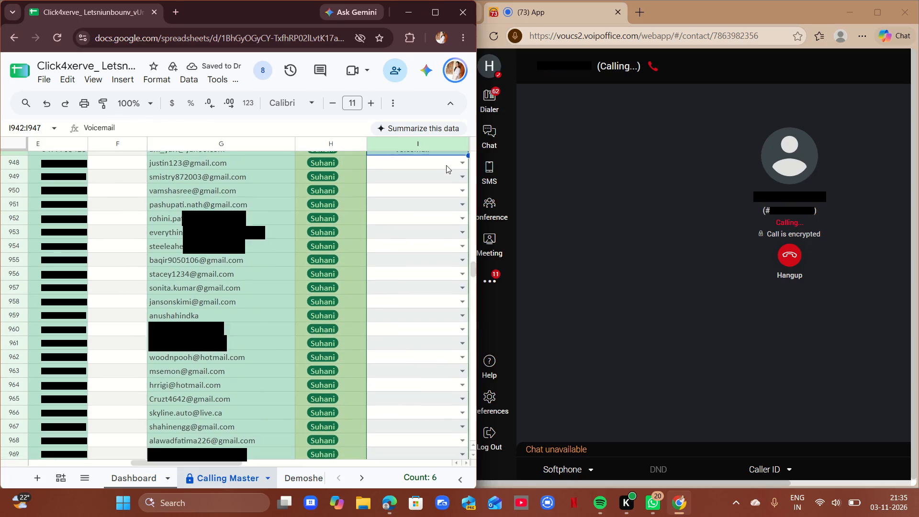
scroll(446, 165, "down", 1)
left_click(67, 203)
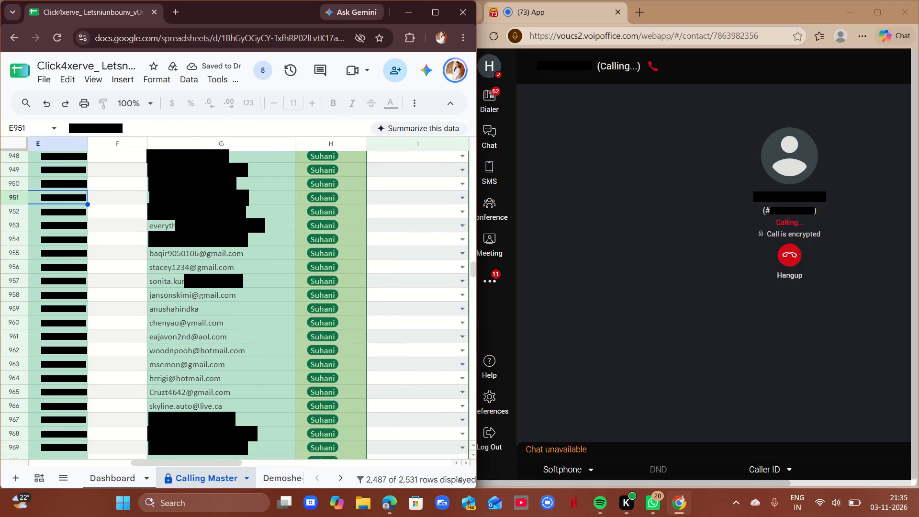
left_click(404, 11)
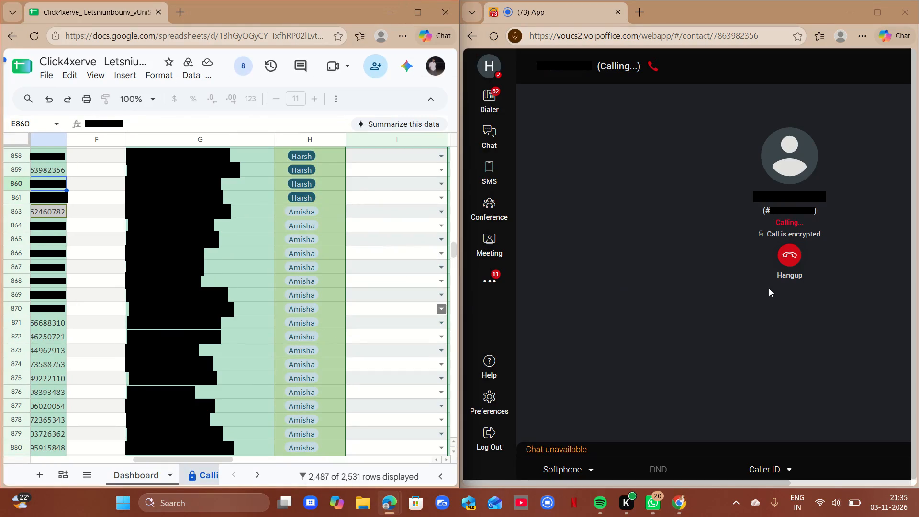
Back in Edge, hang up the current call and call the copied phone number from cell E860.
left_click(782, 257)
left_click(648, 141)
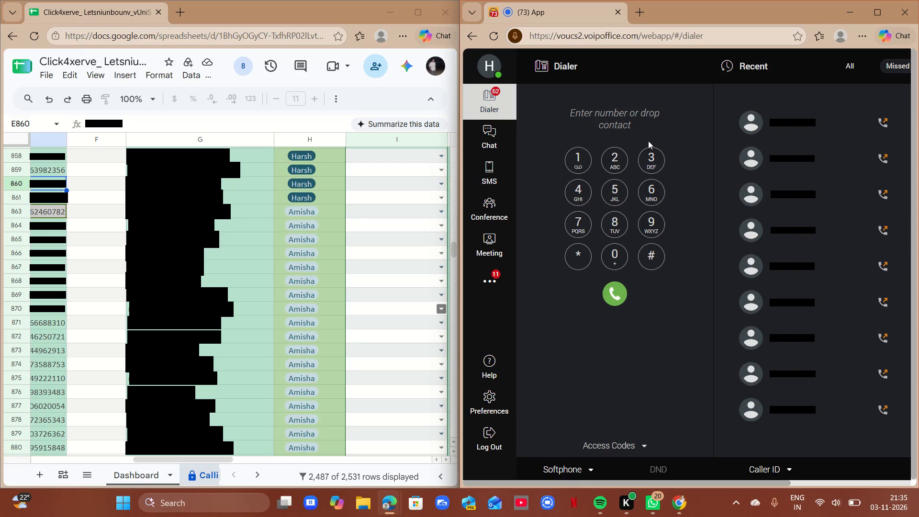
key("ctrl+v")
key("Return")
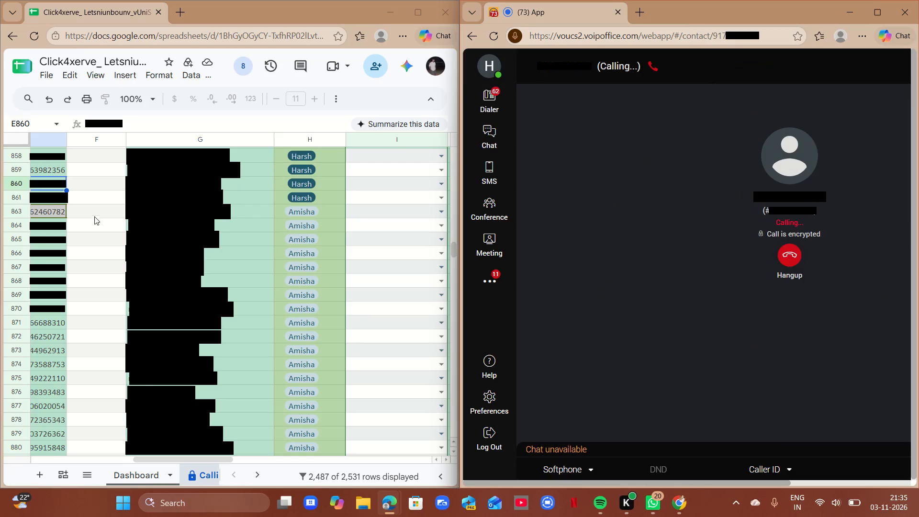
Copy the phone number from cell E861 for the next call.
left_click(53, 201)
key("ctrl+c")
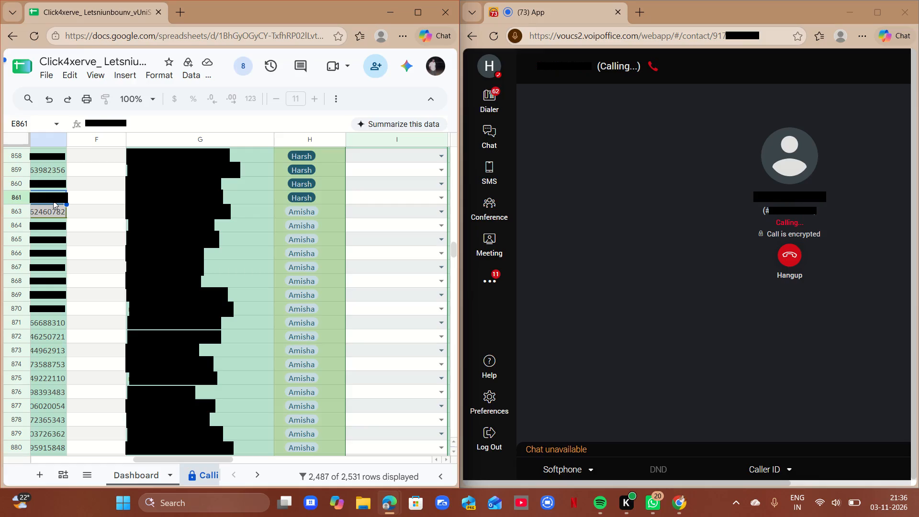
Hang up the current call and call the copied phone number from cell E861.
left_click(14, 196)
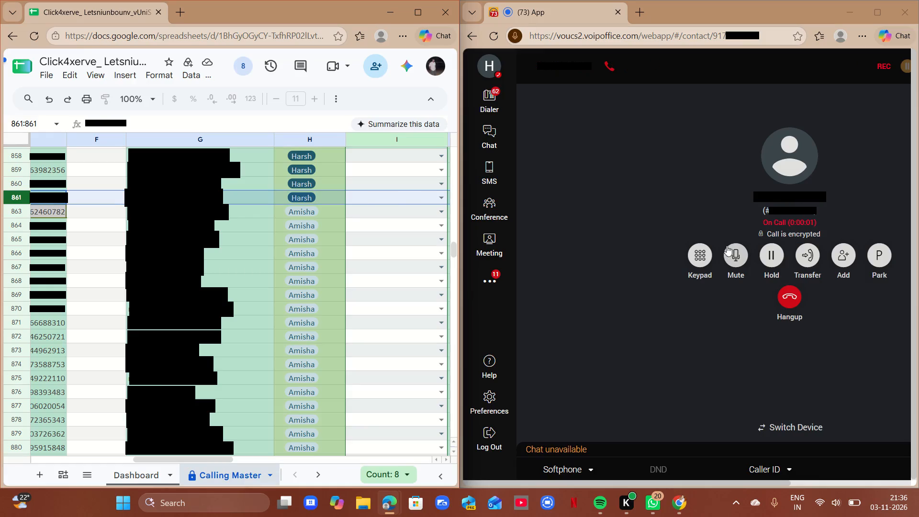
left_click(792, 299)
left_click(613, 110)
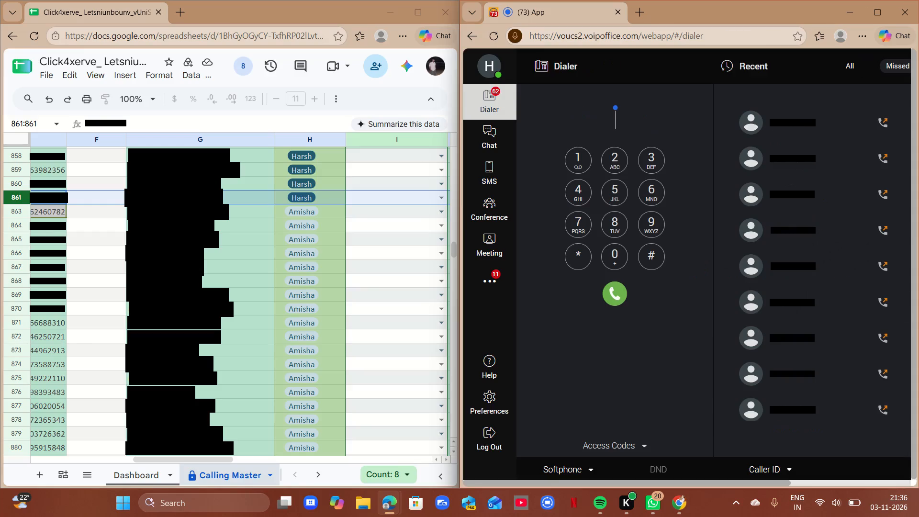
key("ctrl+v")
key("Return")
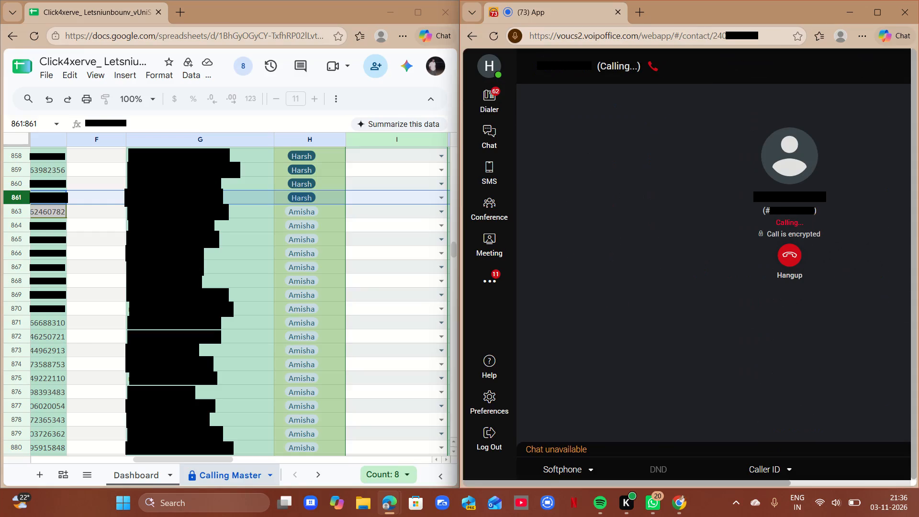
Set Harsh's row 861 status to Voicemail and fill it up through row 858.
left_click(364, 194)
key("v")
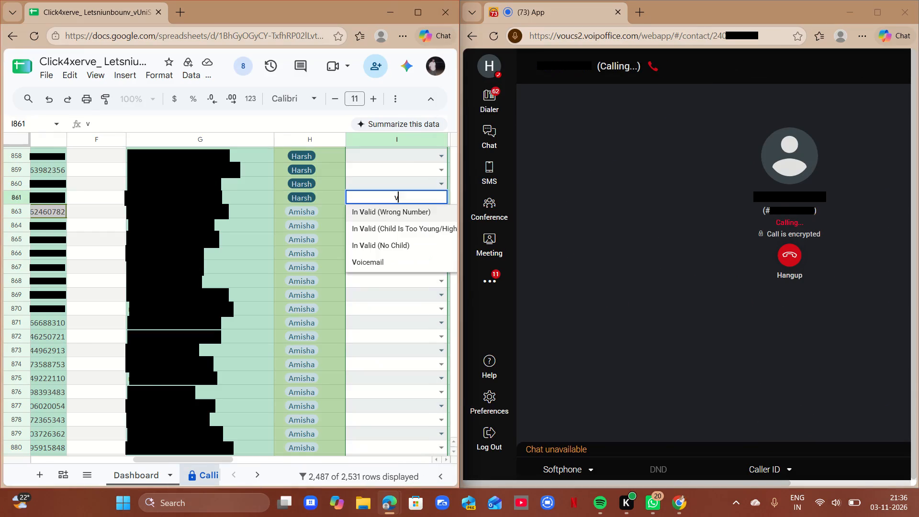
key("Up")
key("Return")
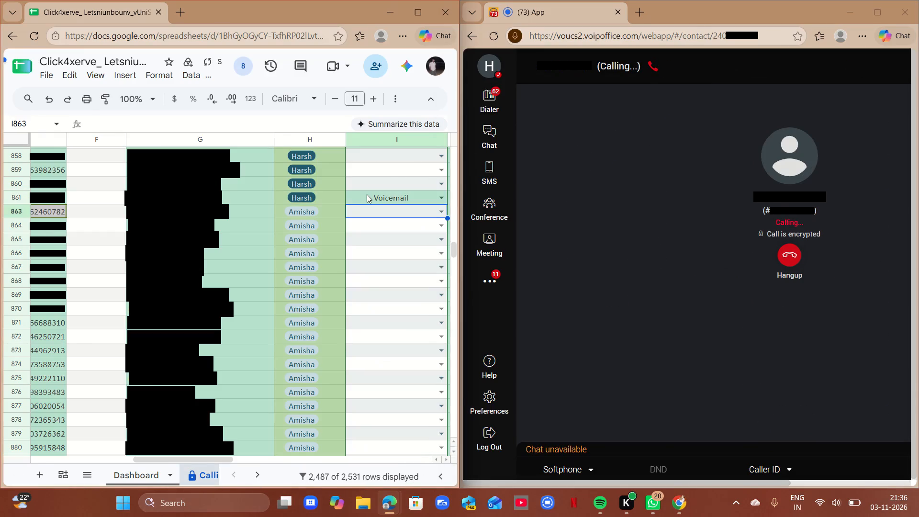
left_click(368, 194)
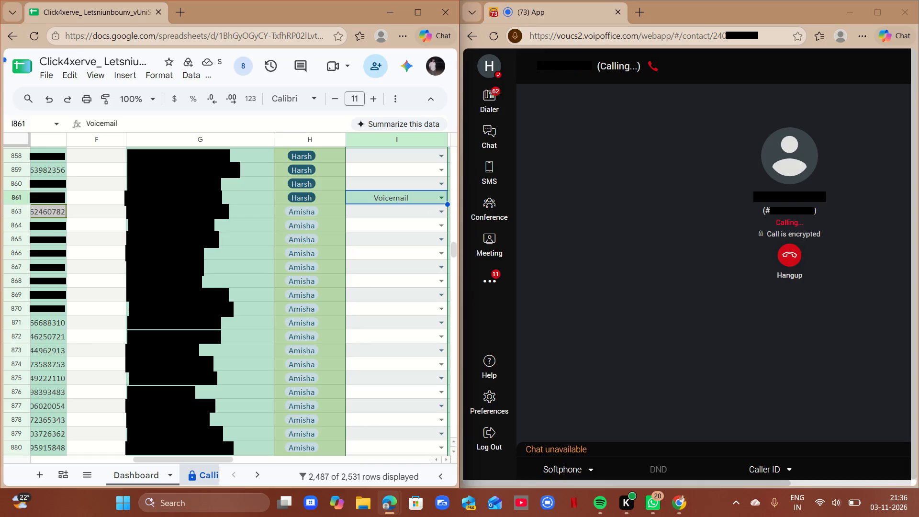
left_click_drag(448, 204, 430, 161)
Look through the Calling Master sheet below row 861 for the next block of rows assigned to Harsh.
scroll(430, 161, "down", 1)
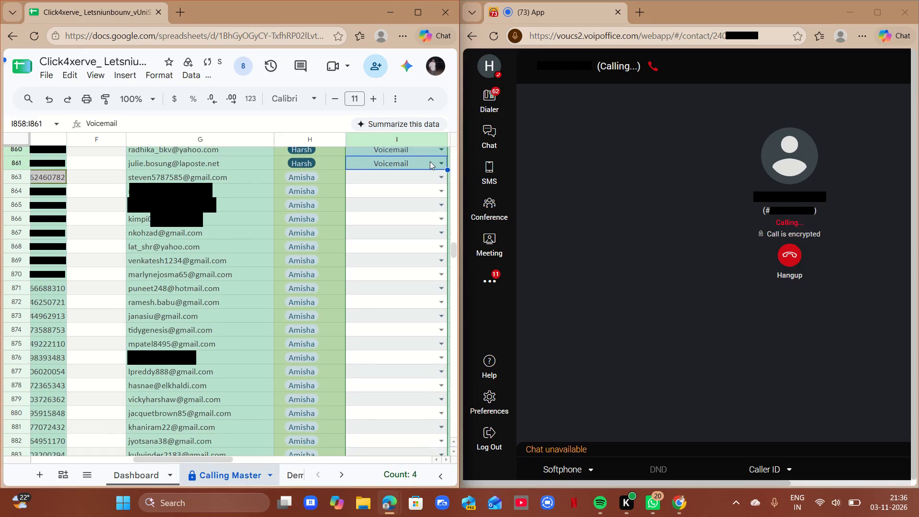
scroll(430, 161, "down", 5)
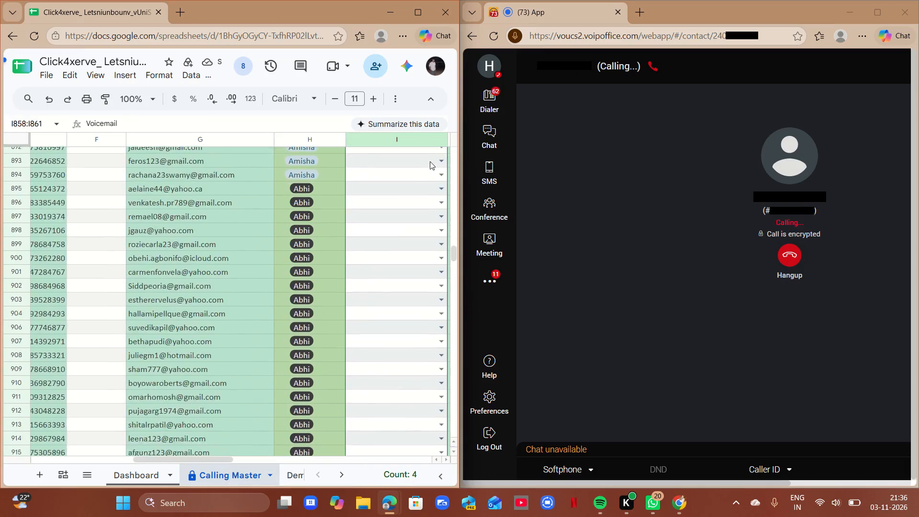
scroll(430, 161, "down", 7)
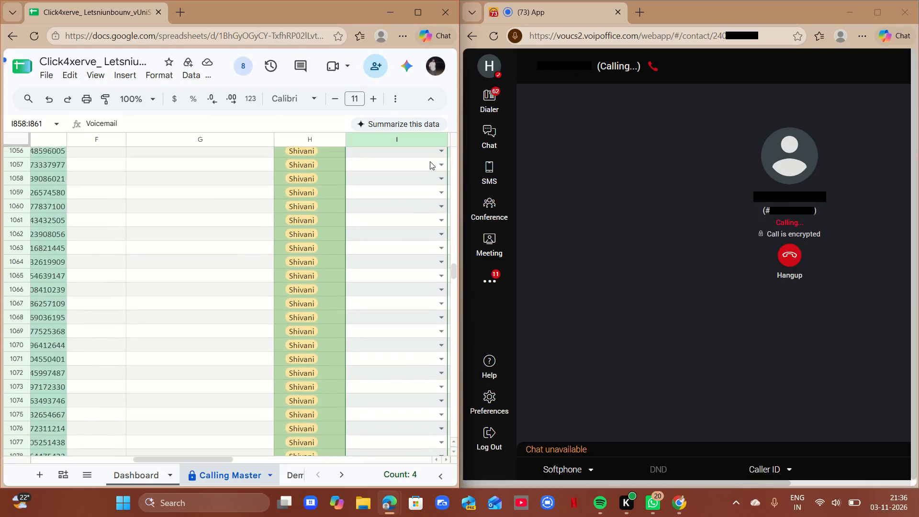
scroll(430, 161, "down", 3)
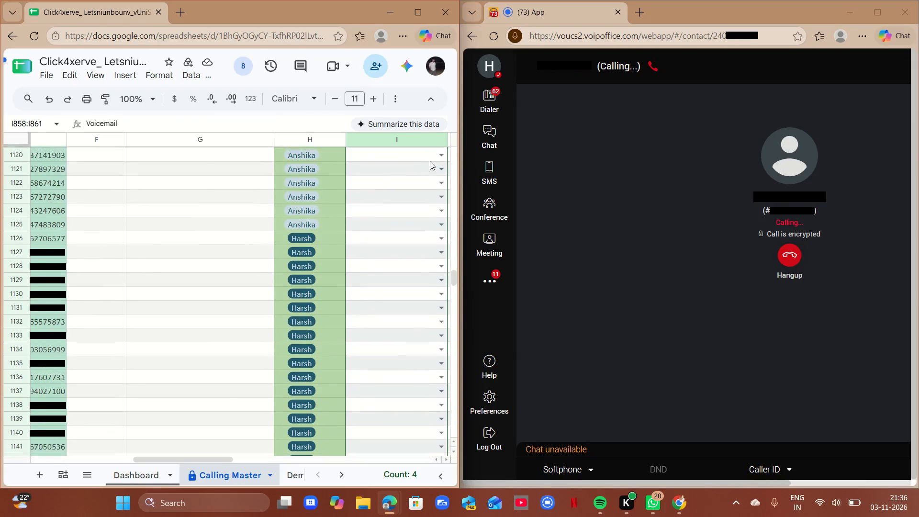
scroll(430, 161, "down", 2)
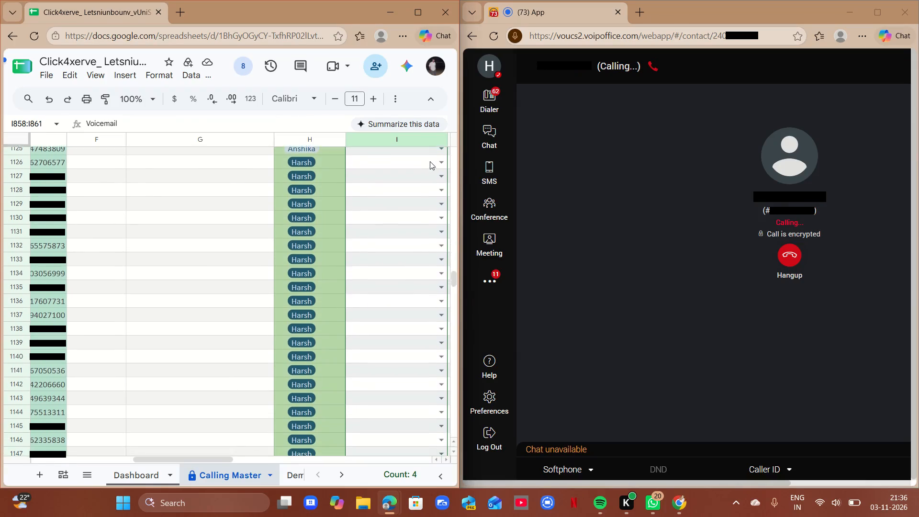
scroll(430, 161, "down", 1)
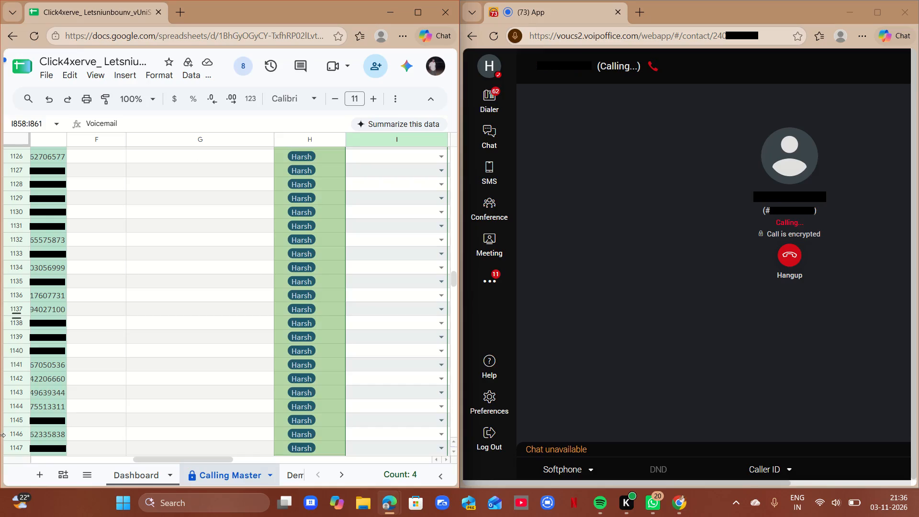
Check the lead and dialout figures on the Dashboard sheet and return to Calling Master.
left_click(146, 475)
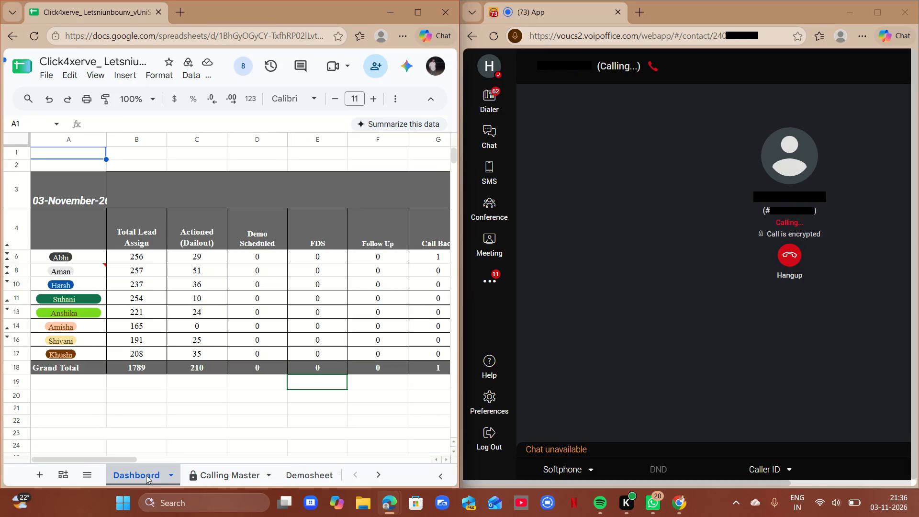
left_click(224, 472)
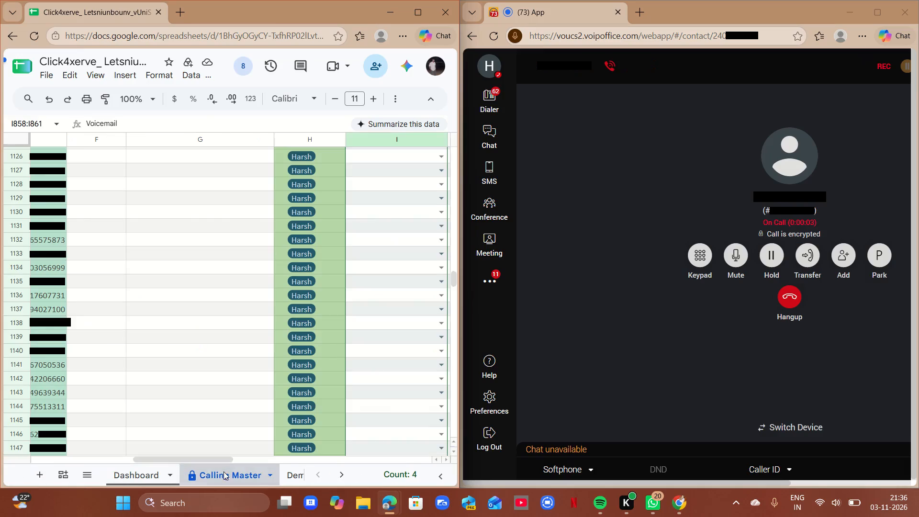
Hang up the current call in the web dialer.
left_click(784, 295)
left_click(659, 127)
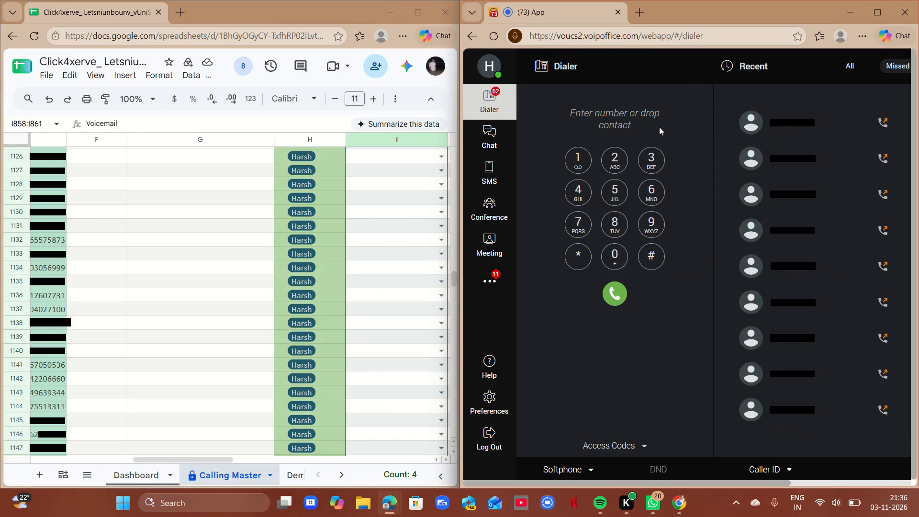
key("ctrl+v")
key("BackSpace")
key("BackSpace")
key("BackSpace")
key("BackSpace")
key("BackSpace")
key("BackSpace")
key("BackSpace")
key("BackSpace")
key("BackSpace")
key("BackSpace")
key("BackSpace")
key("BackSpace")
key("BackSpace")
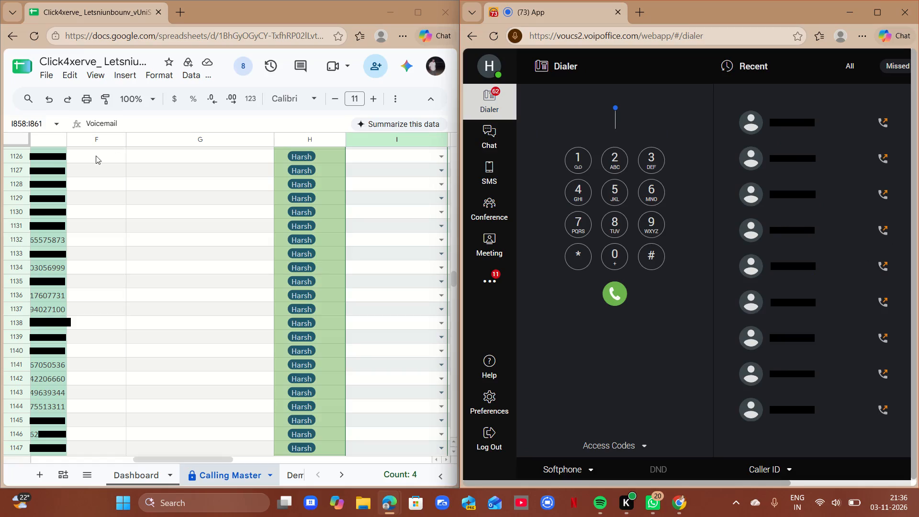
Copy the phone number from row 1126 of Calling Master and call it from the web dialer.
left_click(58, 160)
key("ctrl+c")
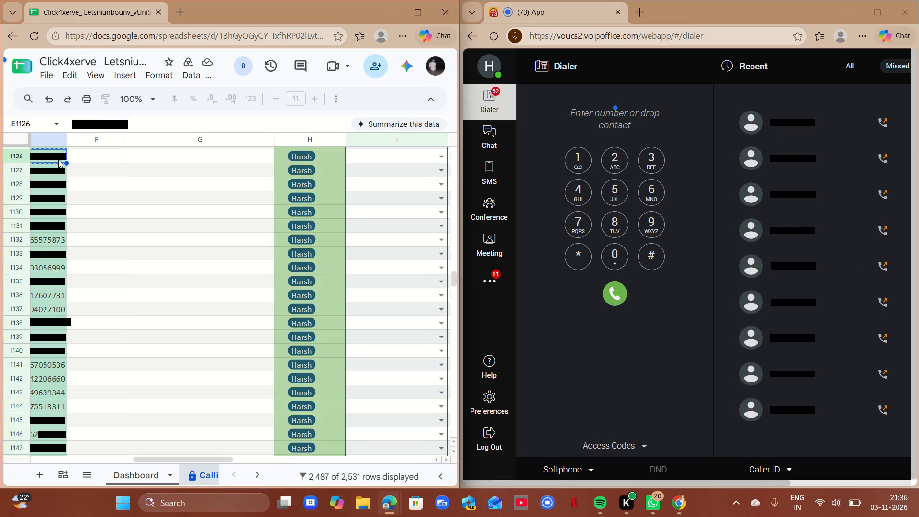
left_click(583, 121)
key("ctrl+v")
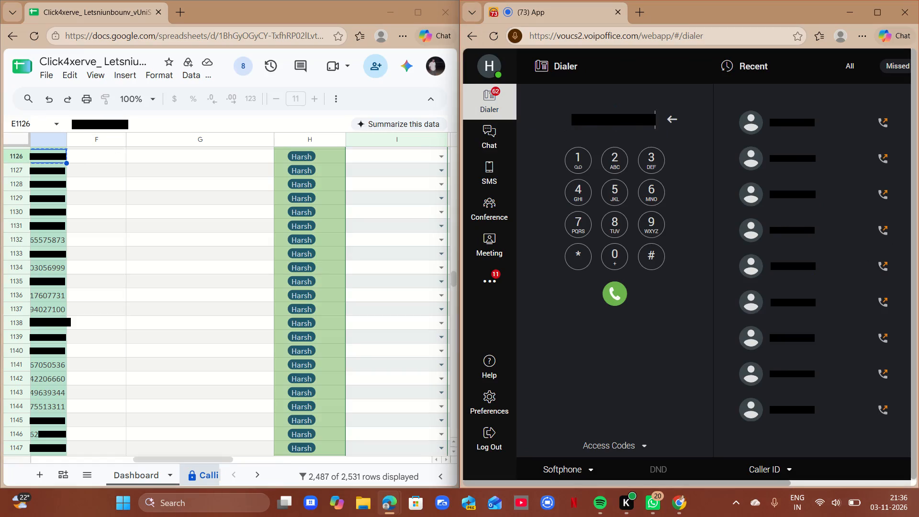
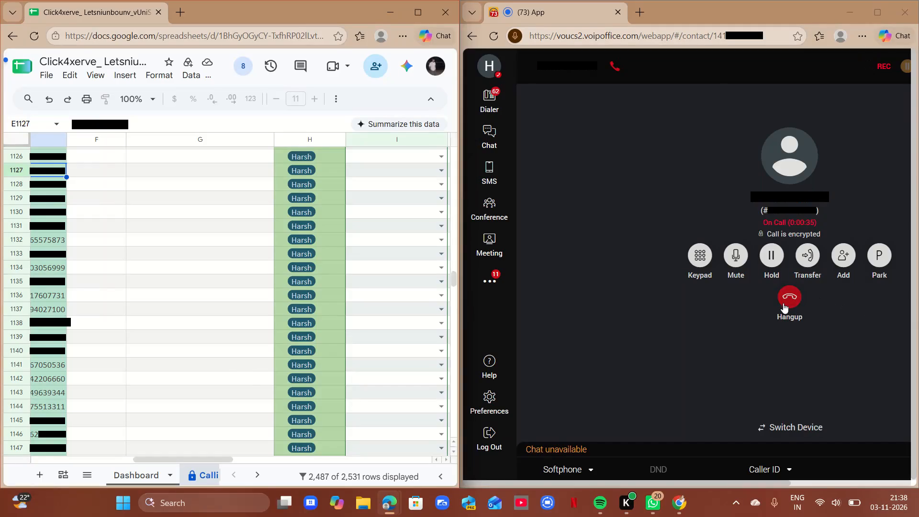
End the current call and call the copied phone number from row 1127 in the web dialer.
left_click(783, 303)
left_click(620, 122)
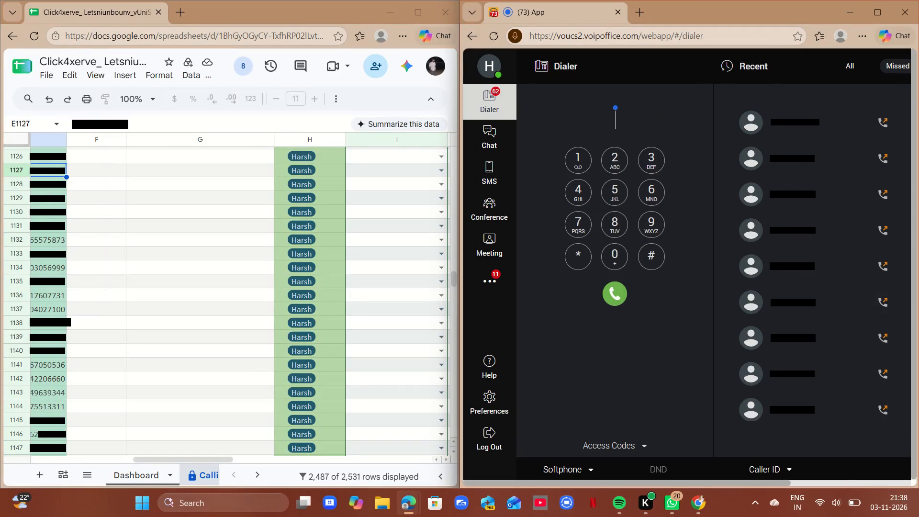
key("ctrl+v")
left_click(620, 122)
key("Return")
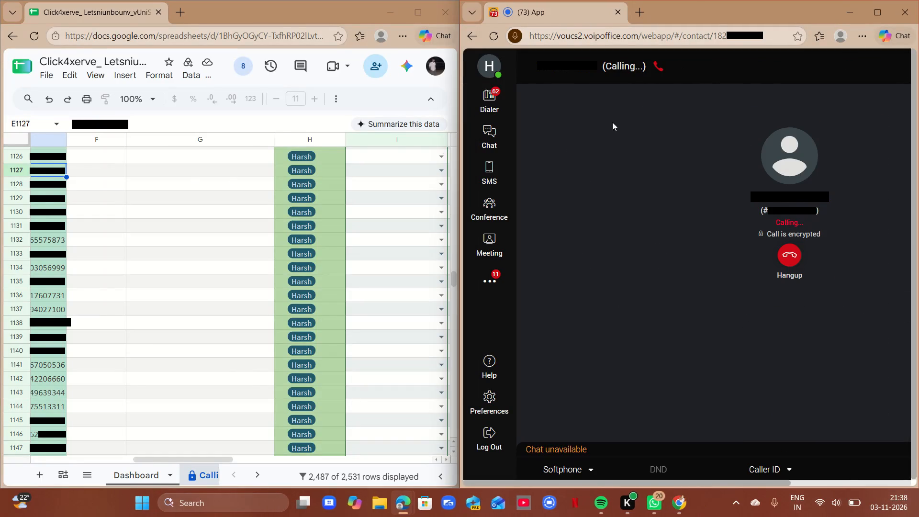
Copy the phone number of the Harsh lead in row 1128 of the Calling Master sheet.
left_click(39, 182)
key("ctrl+c")
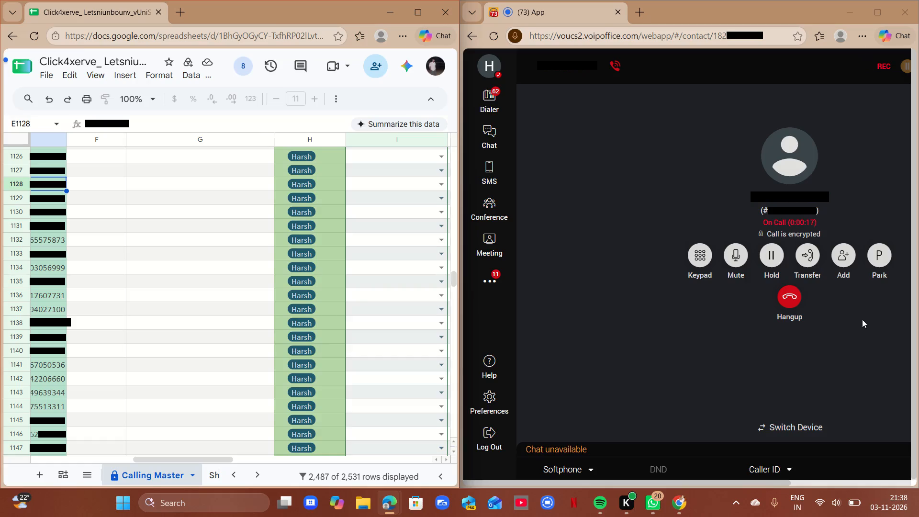
Hang up the current call and dial the phone number of Harsh's row 1128 lead in the web dialer.
left_click(786, 292)
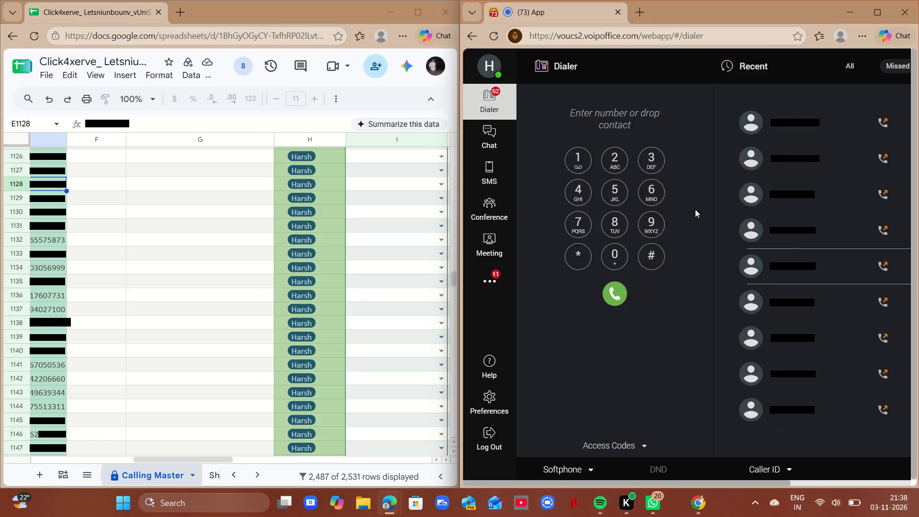
left_click(632, 132)
key("ctrl+v")
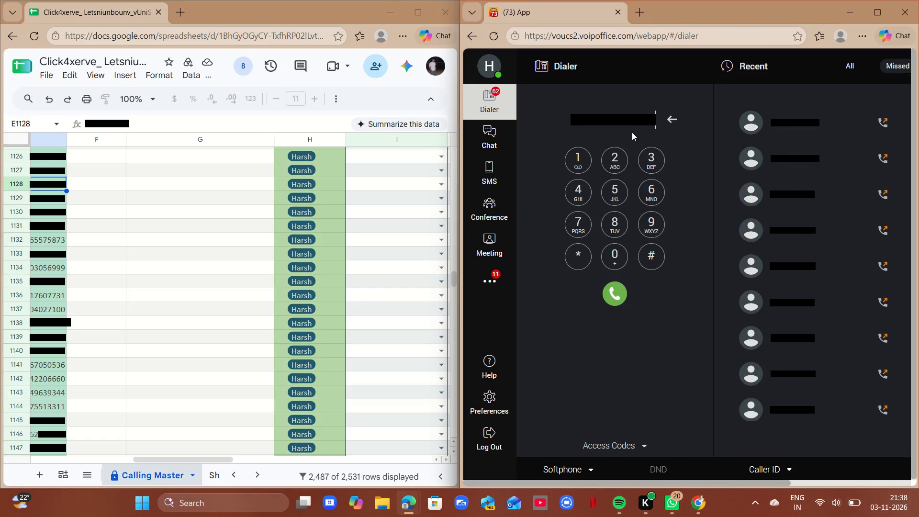
key("Return")
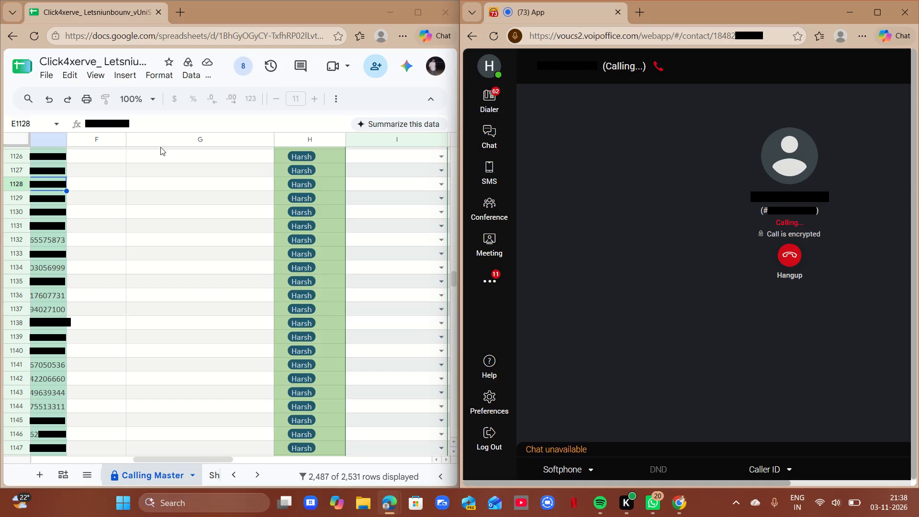
Copy the phone number of Harsh's row 1129 lead from the Calling Master sheet.
left_click(48, 195)
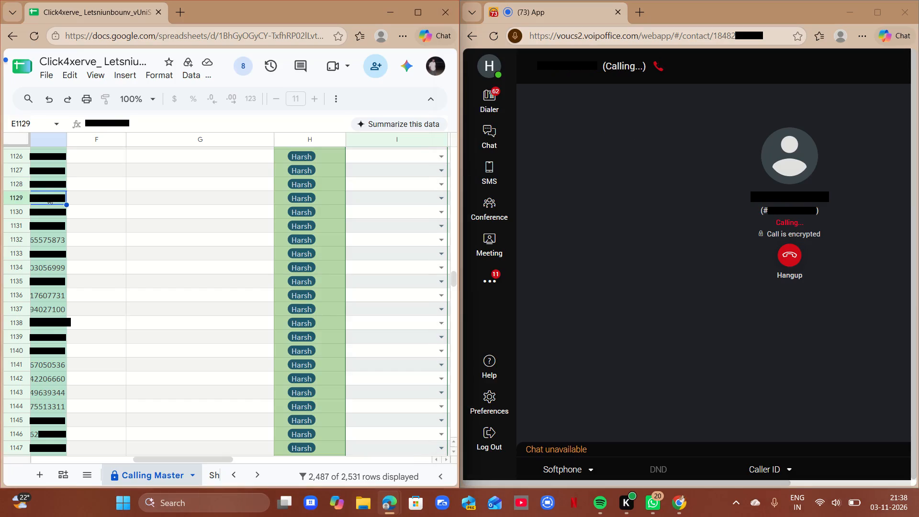
key("ctrl+c")
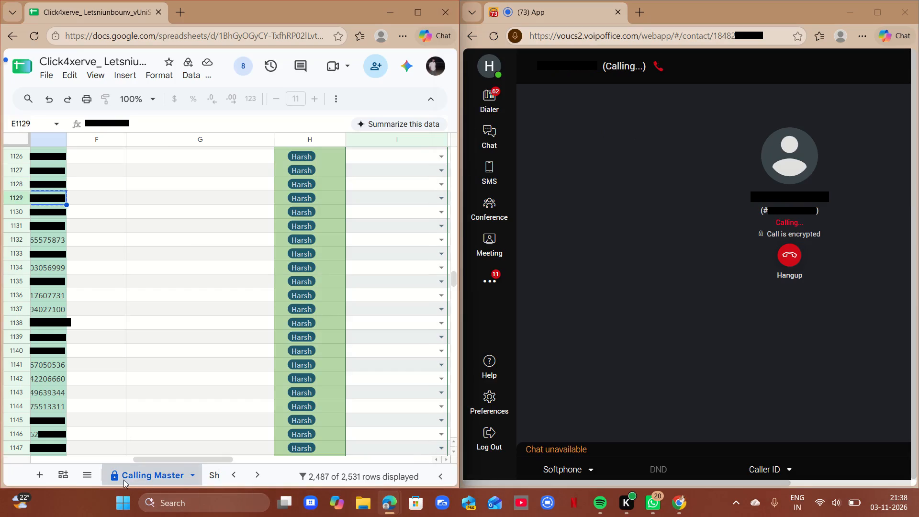
Reorder the workbook's sheets so Calling Master comes directly after Dashboard, ahead of Demosheet and Agent Report.
scroll(123, 480, "right", 1)
left_click(123, 480)
scroll(123, 480, "right", 1)
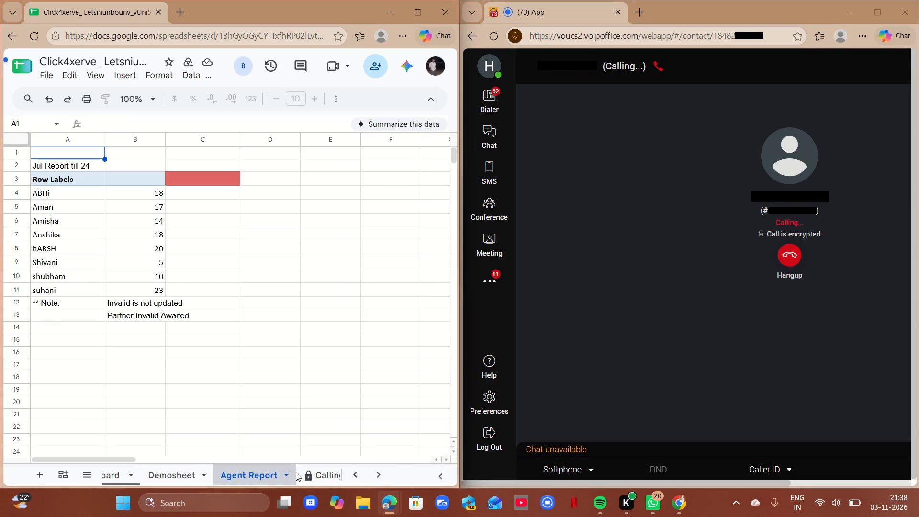
left_click_drag(327, 477, 266, 483)
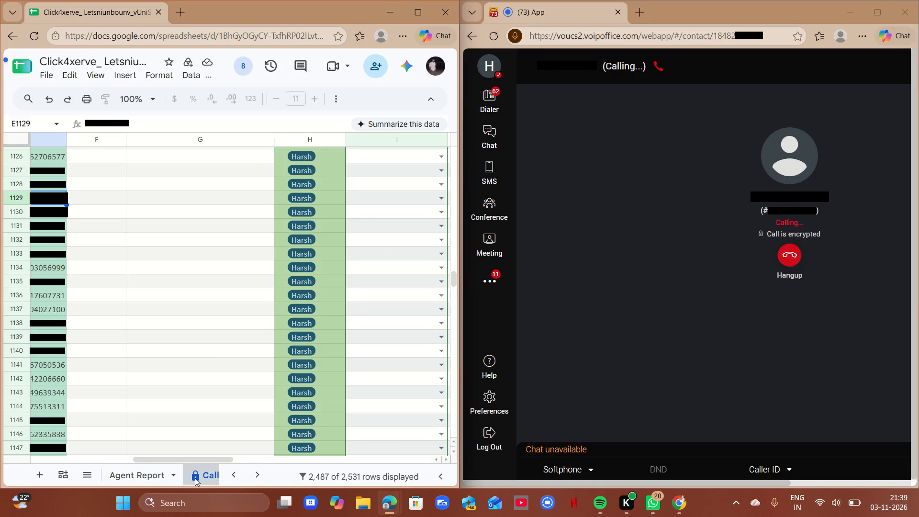
left_click_drag(195, 478, 111, 493)
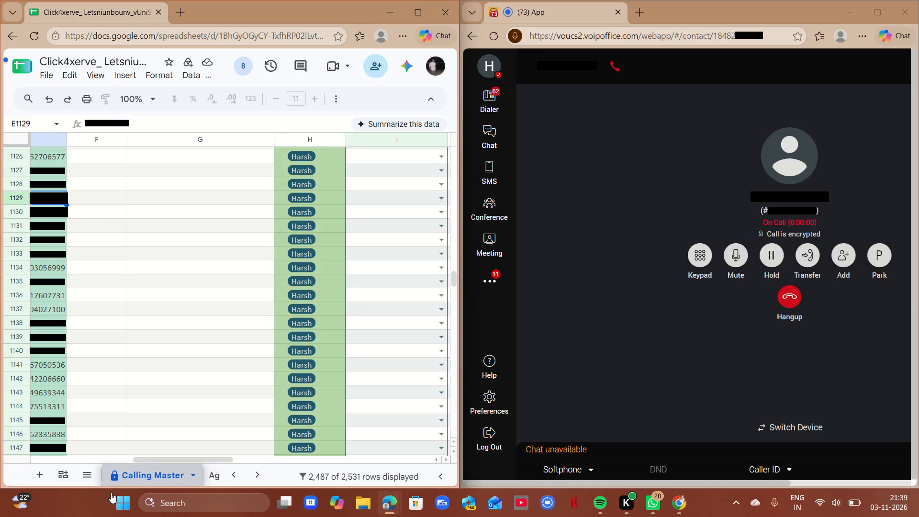
left_click_drag(111, 493, 133, 478)
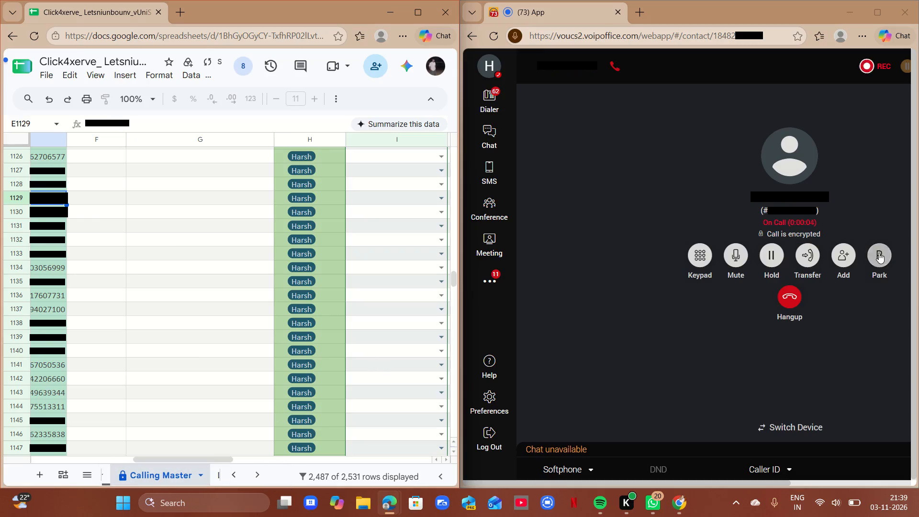
Hang up the current call and dial the copied row 1129 number in the web dialer.
left_click(790, 299)
left_click(626, 111)
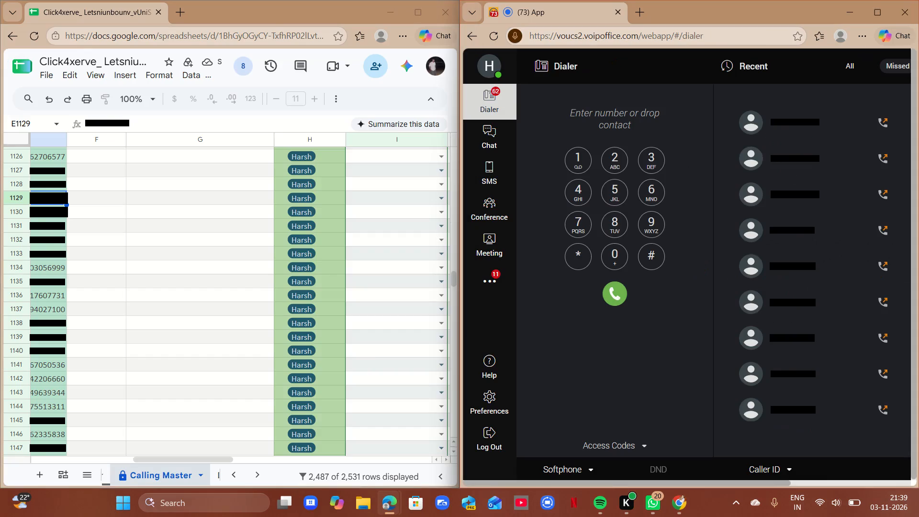
key("ctrl+v")
key("Return")
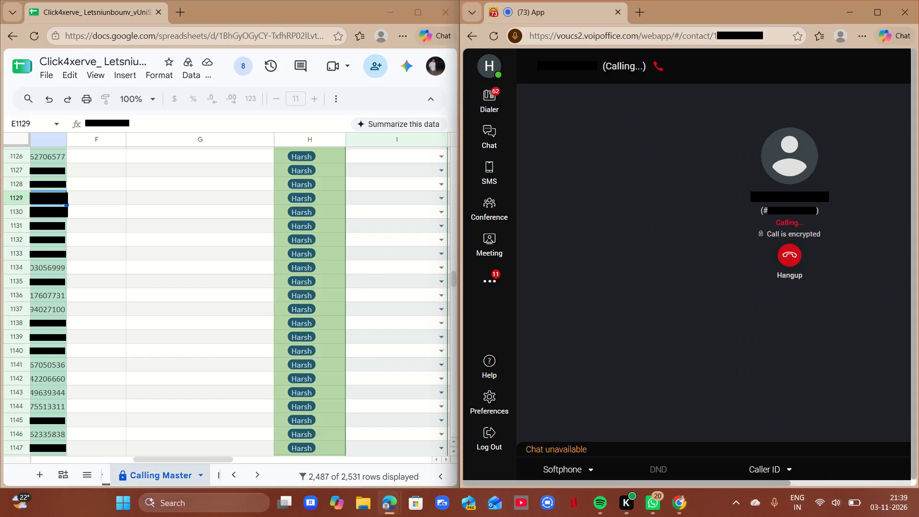
Copy the phone number of Harsh's row 1130 lead from Calling Master.
left_click(53, 208)
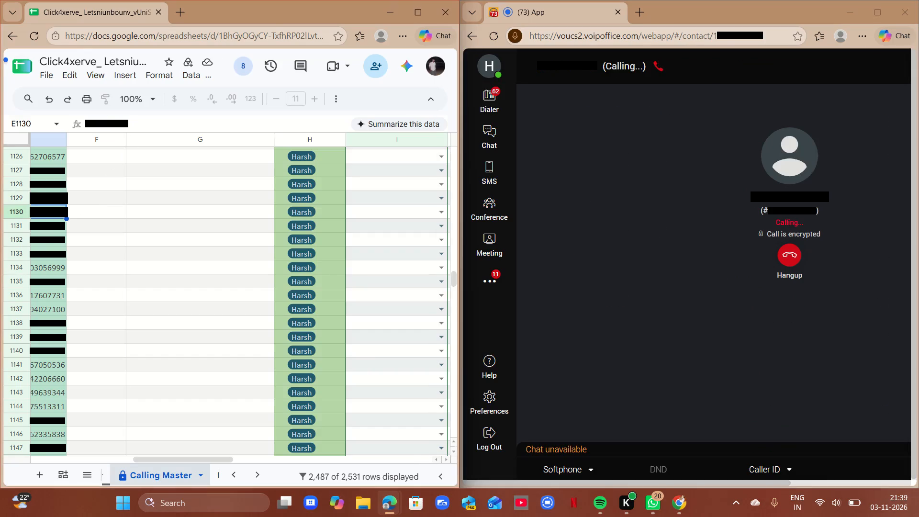
key("ctrl+c")
Open the Dashboard sheet to check the agents' lead and dialout figures.
scroll(128, 479, "right", 1)
scroll(128, 479, "left", 1)
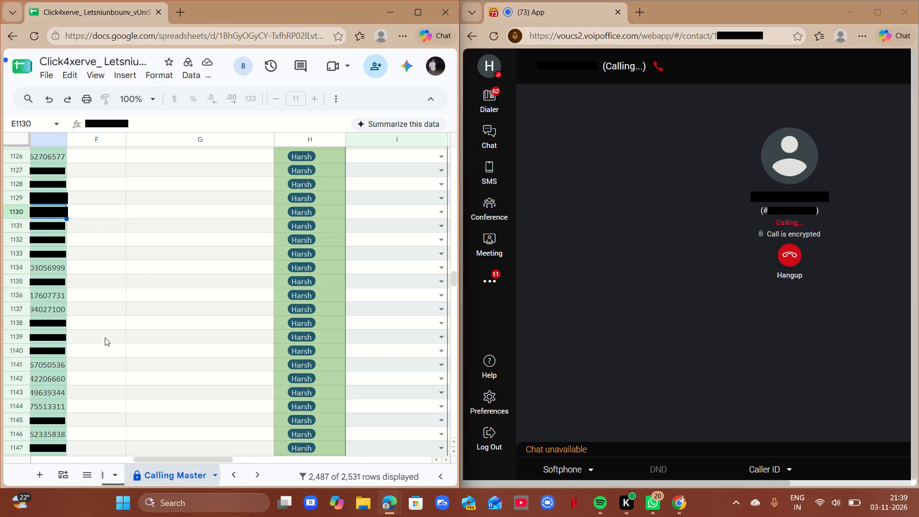
scroll(157, 480, "right", 1)
left_click(157, 480)
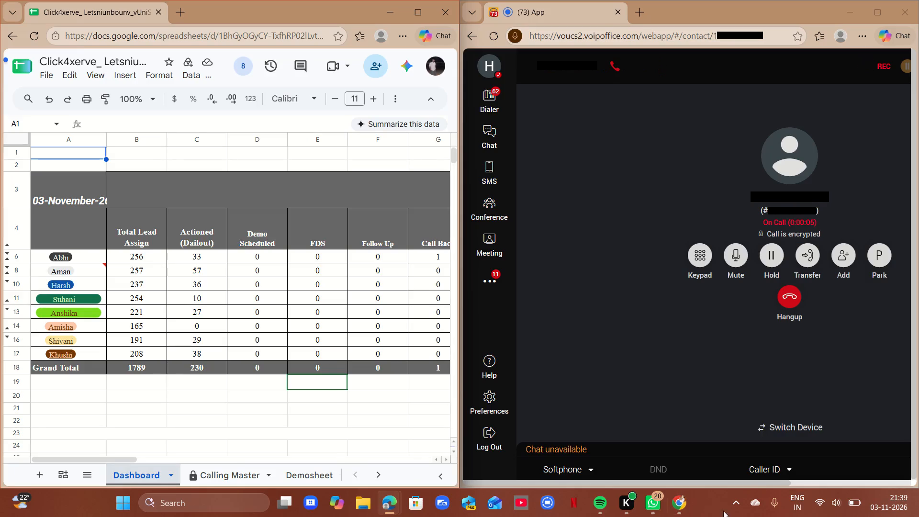
Hang up the current call, dial the copied row 1130 number and return to the Calling Master sheet.
left_click(787, 303)
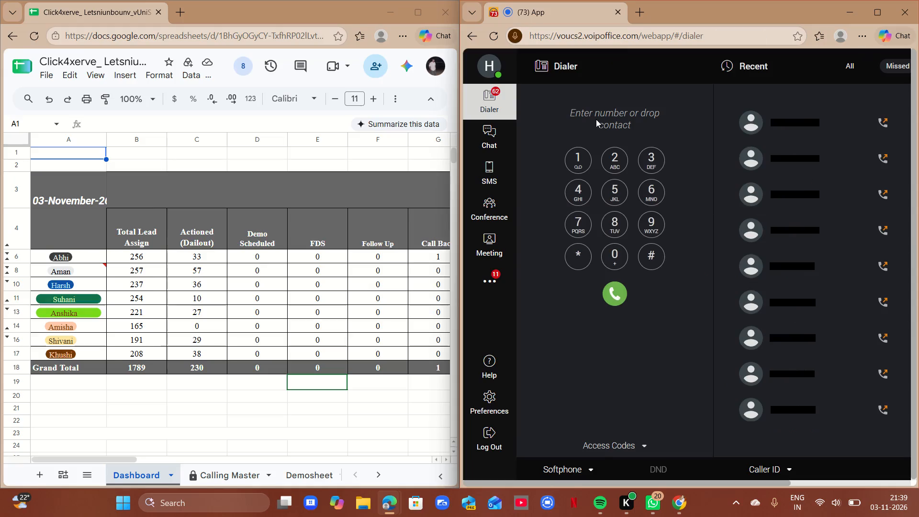
left_click(595, 119)
key("ctrl+v")
key("Return")
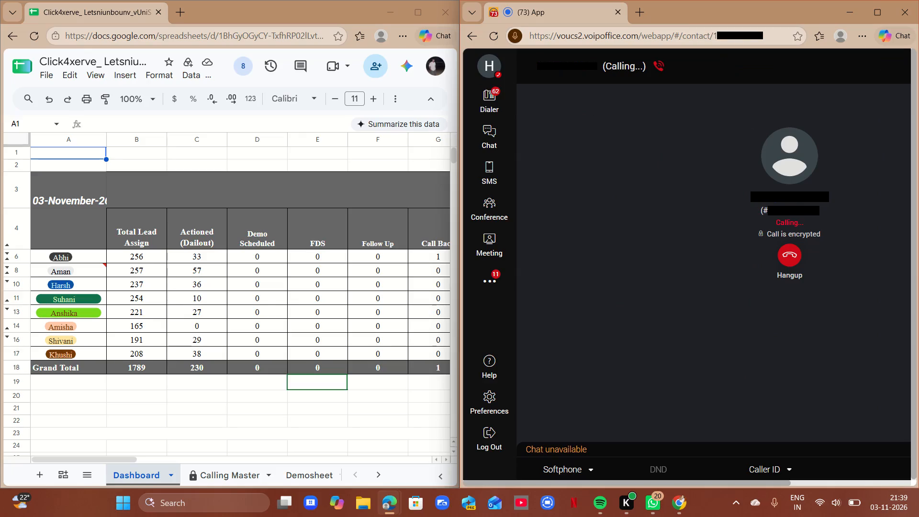
left_click(222, 472)
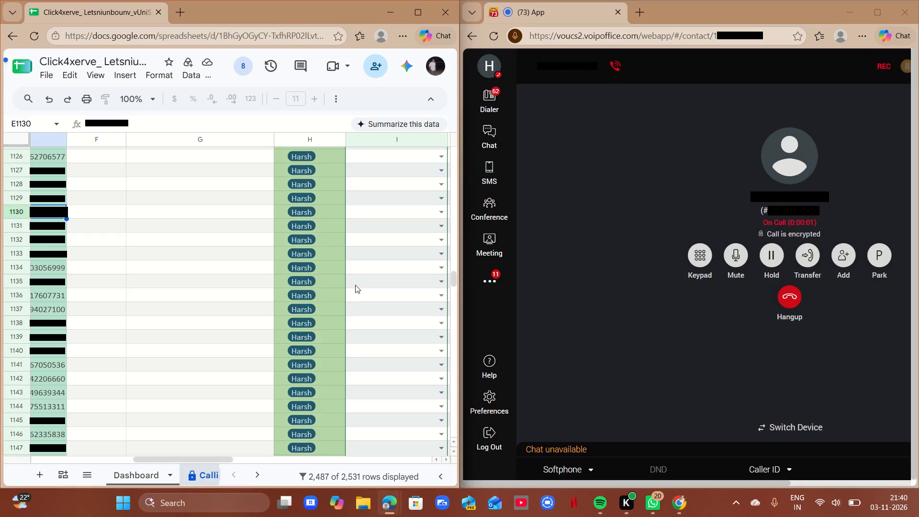
Hang up the row 1130 call, redial the same number and end that call as well.
left_click(794, 298)
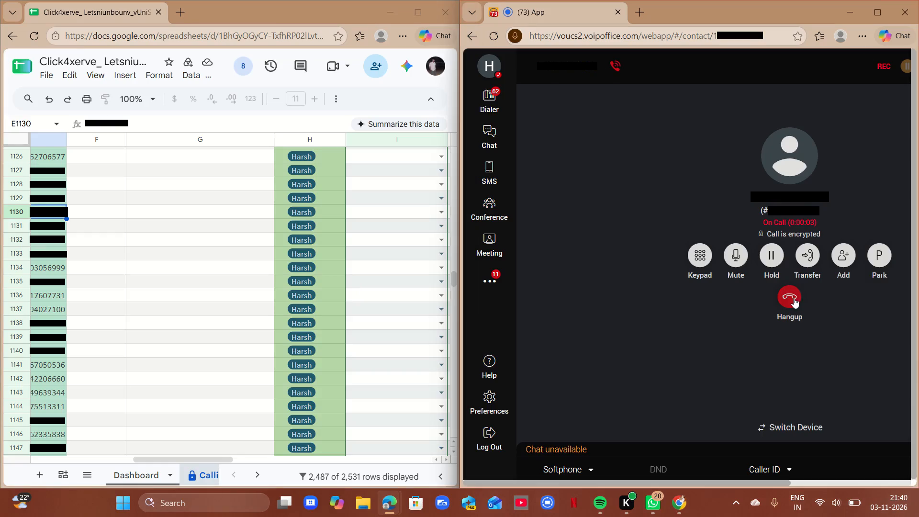
left_click(597, 122)
key("ctrl+v")
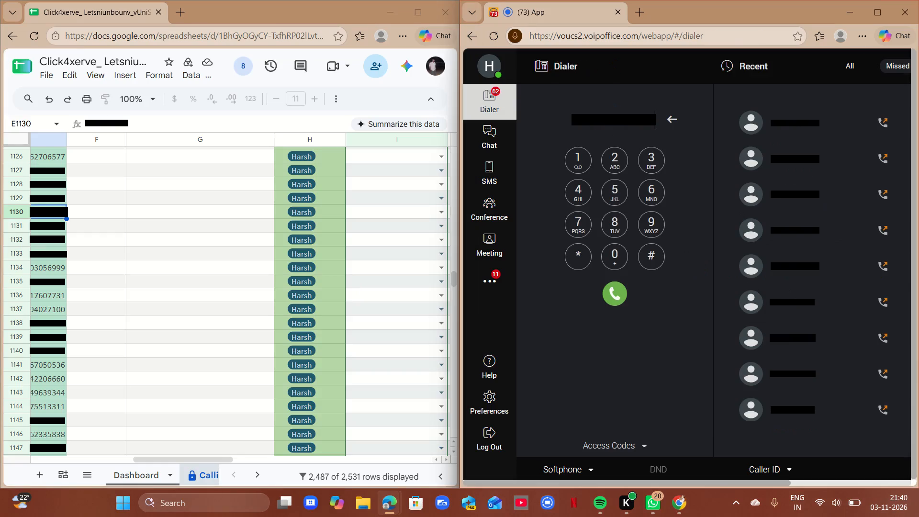
key("Return")
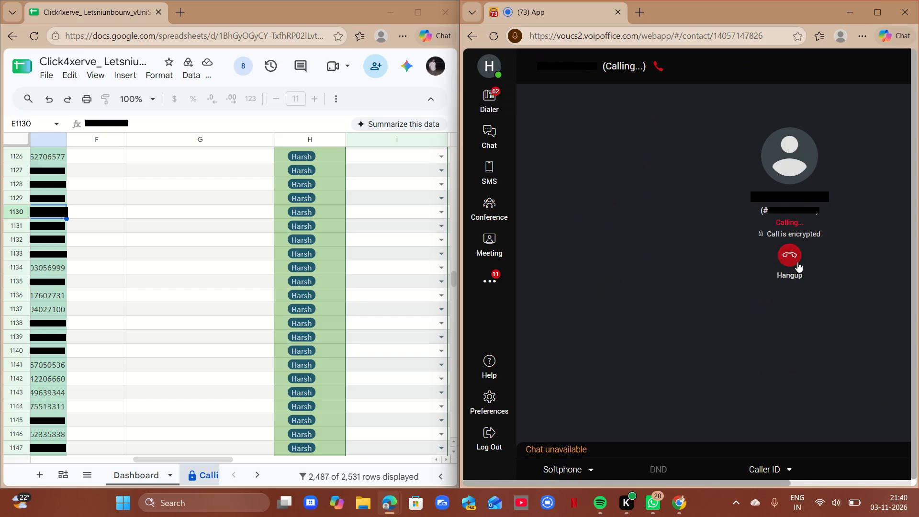
left_click(797, 261)
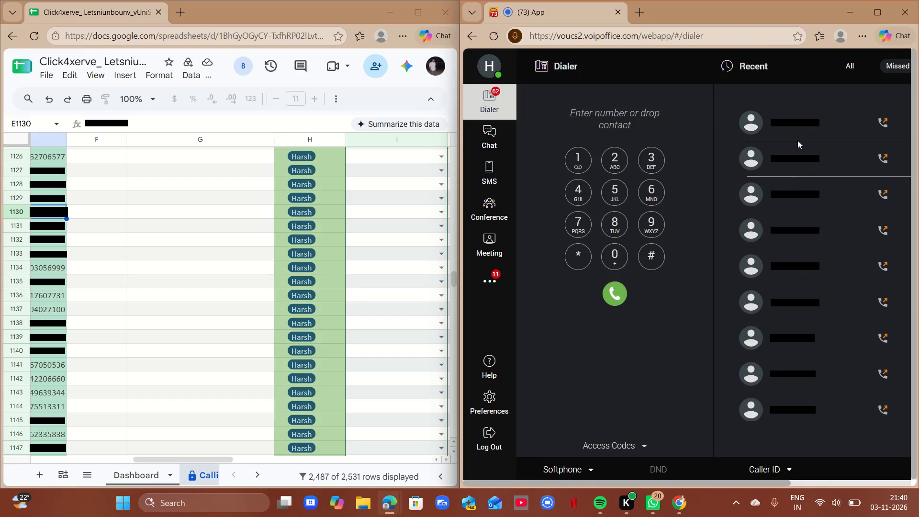
Copy the phone number of Harsh's row 1131 lead and dial it in the web dialer.
left_click(50, 231)
key("ctrl+c")
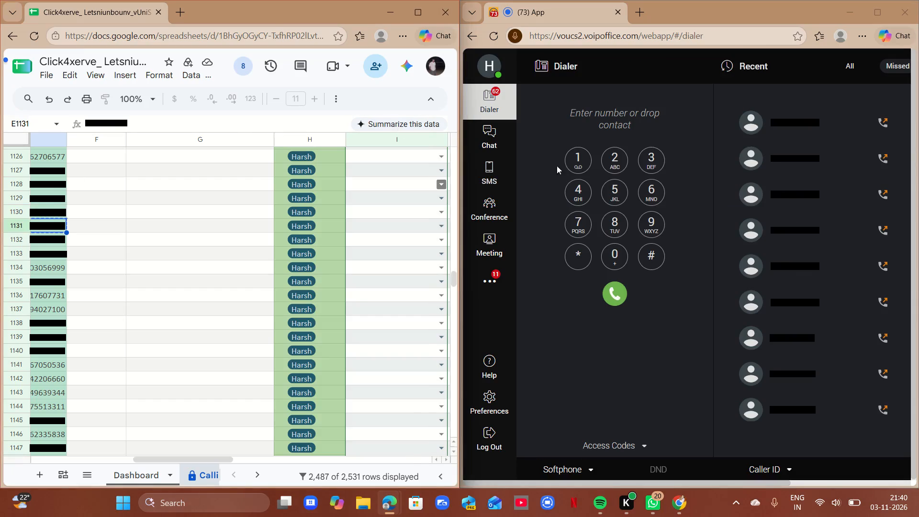
left_click(644, 118)
key("ctrl+v")
key("Return")
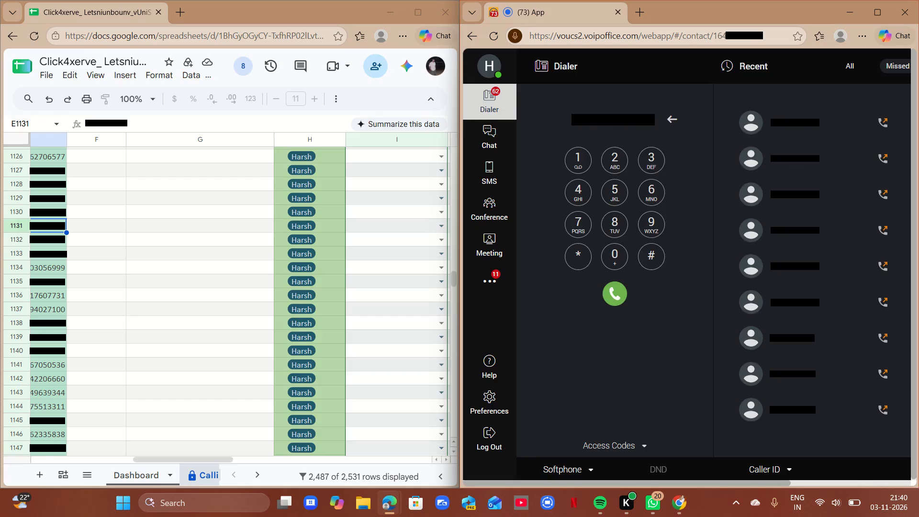
Copy the row 1132 phone number, hang up the current call and dial the copied number.
left_click(54, 237)
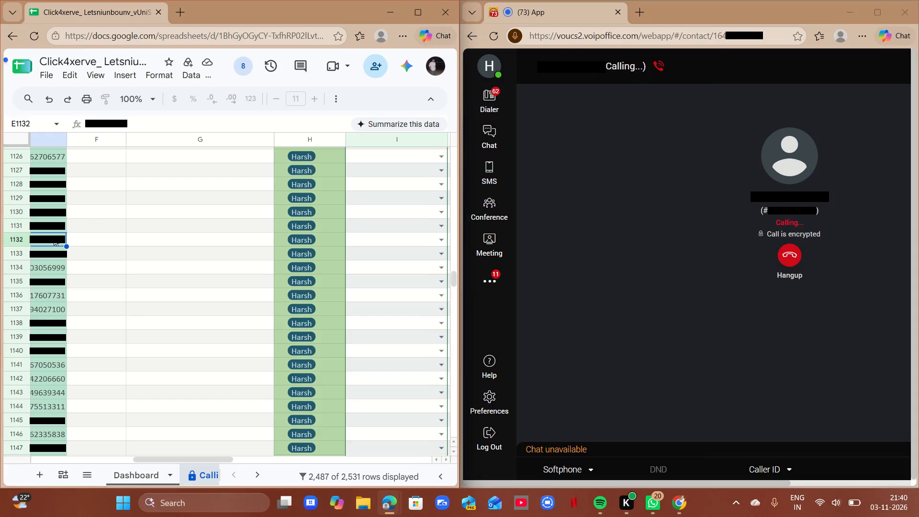
key("ctrl+c")
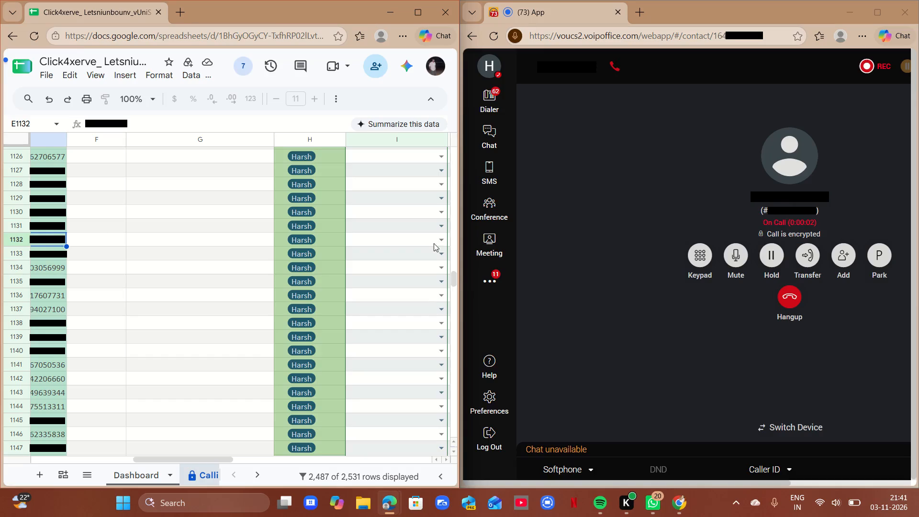
left_click(791, 292)
left_click(613, 146)
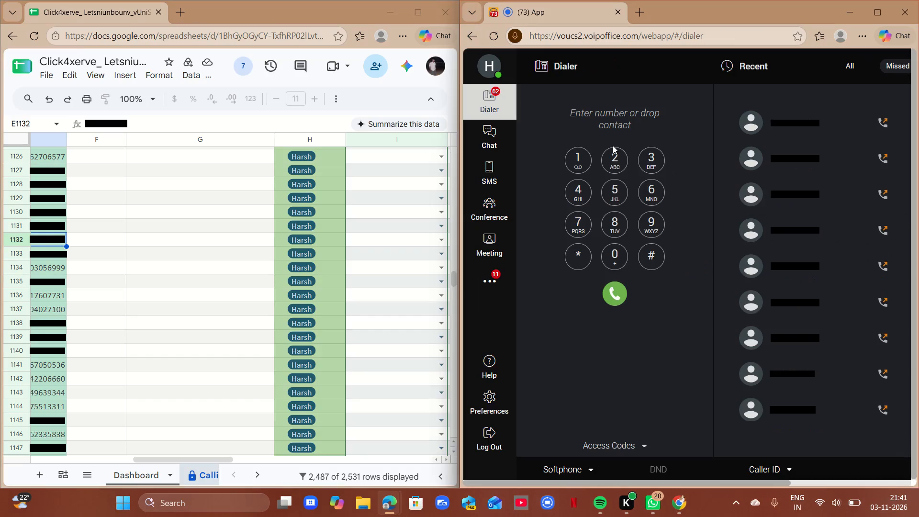
key("ctrl+v")
key("Return")
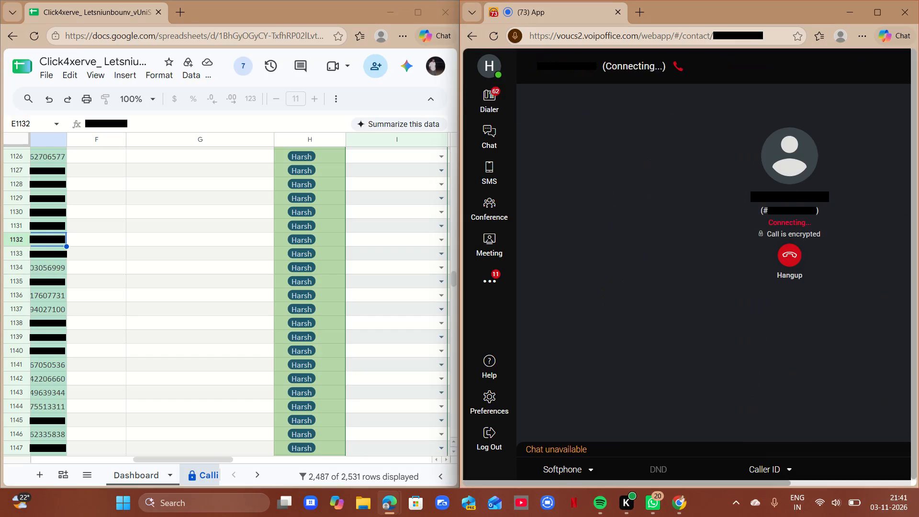
Copy the row 1133 phone number, hang up the current call and dial the copied number.
left_click(47, 250)
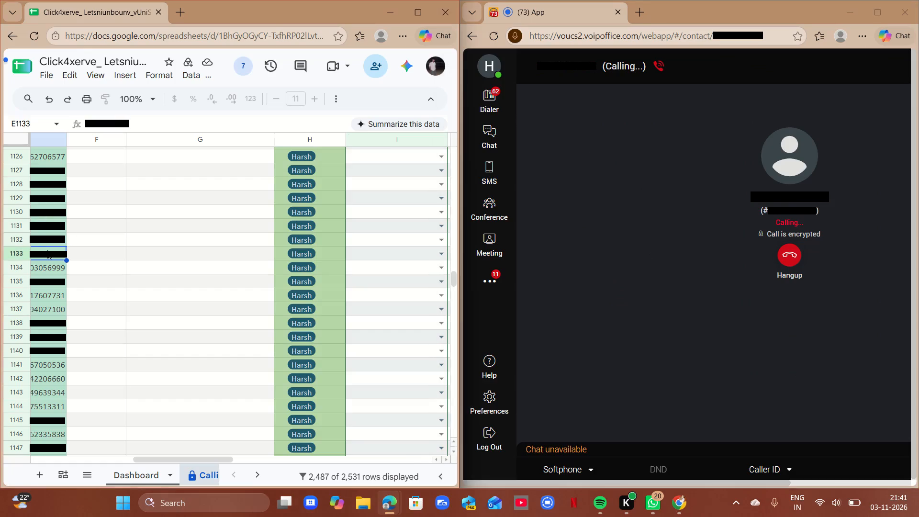
key("ctrl+c")
left_click(795, 258)
left_click(628, 116)
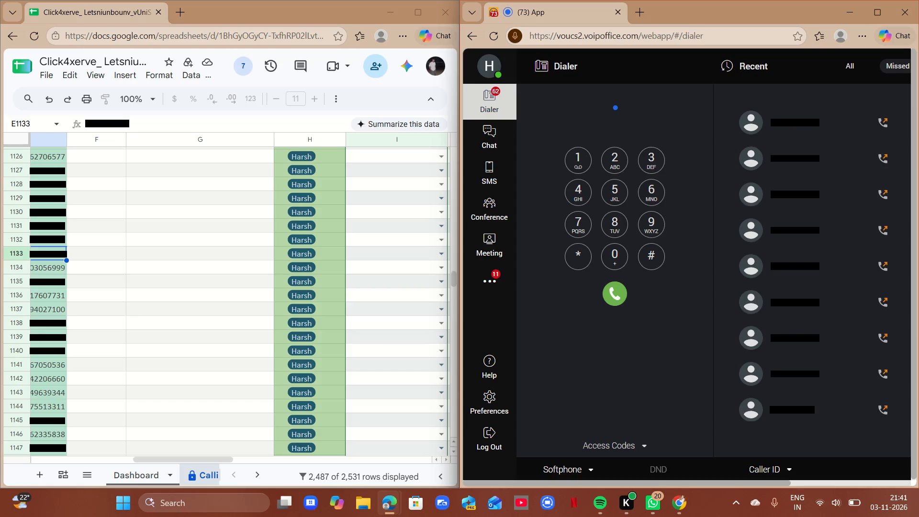
key("ctrl+v")
key("Return")
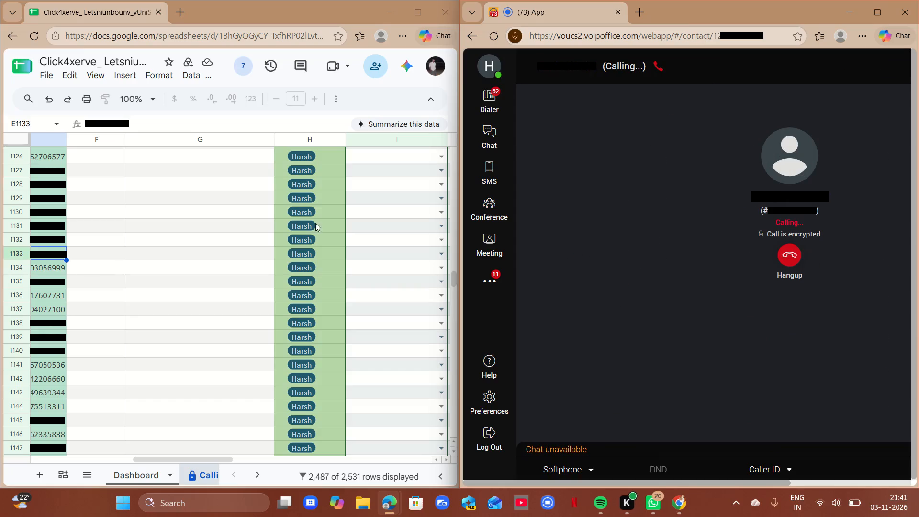
Copy the row 1134 phone number, hang up the current call and dial the copied number.
left_click(47, 272)
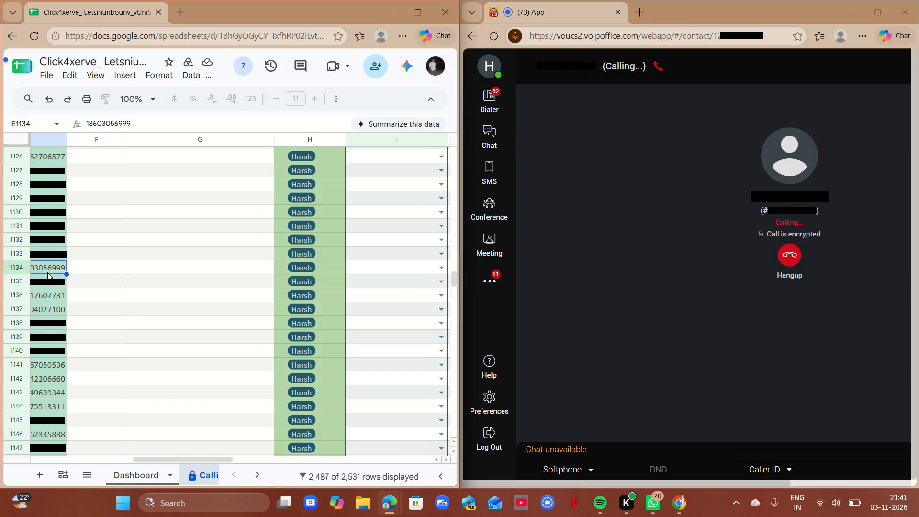
key("ctrl+c")
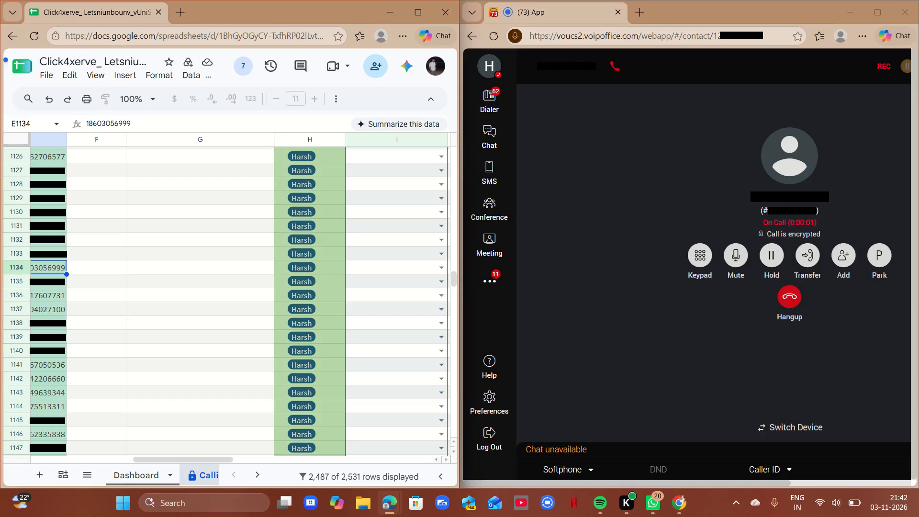
left_click(791, 299)
left_click(626, 131)
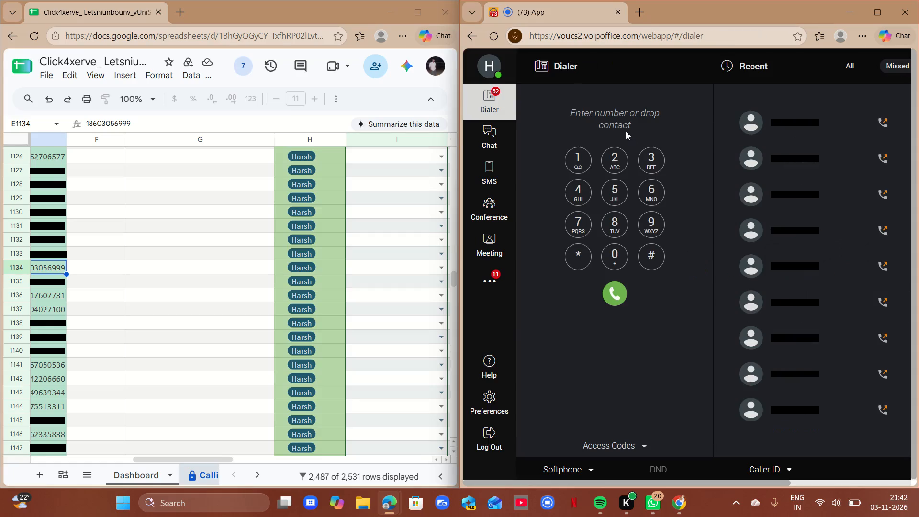
key("ctrl+v")
key("Return")
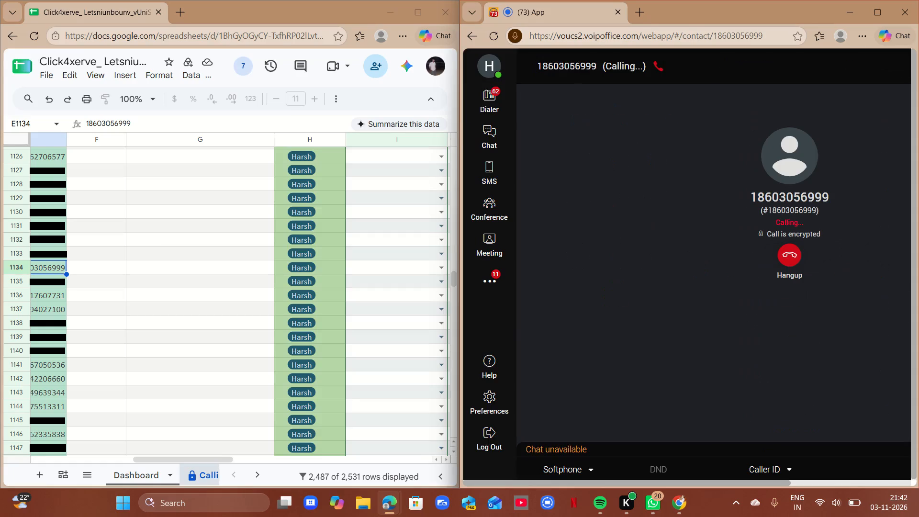
Copy the row 1135 phone number, check who is viewing the sheet, hang up the current call and dial the copied number.
left_click(47, 283)
key("ctrl+c")
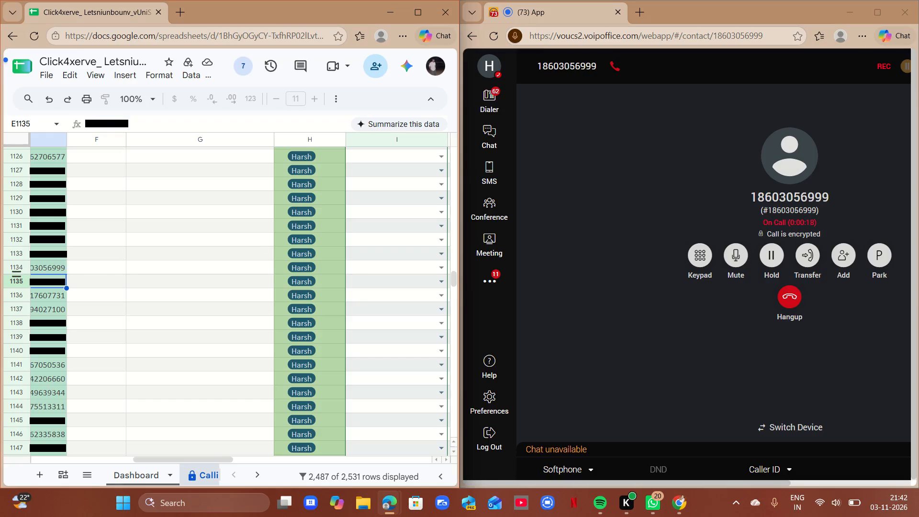
left_click(244, 59)
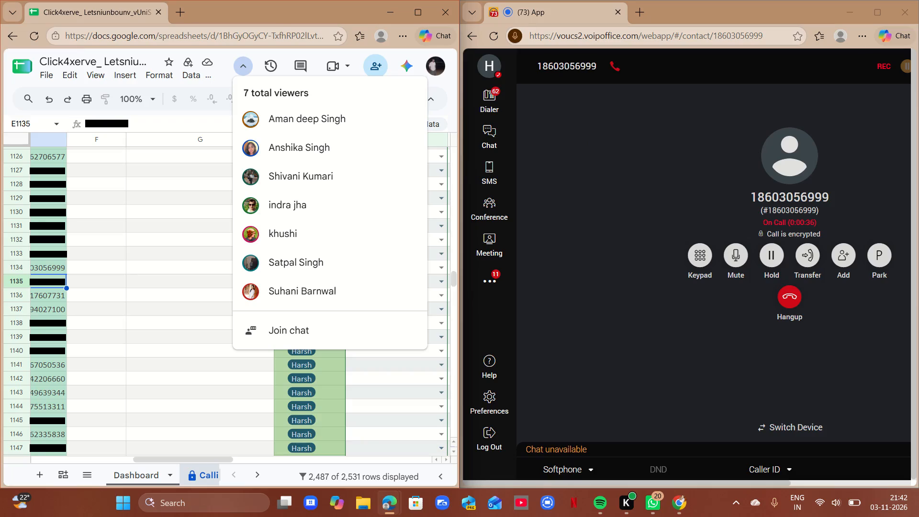
left_click(696, 152)
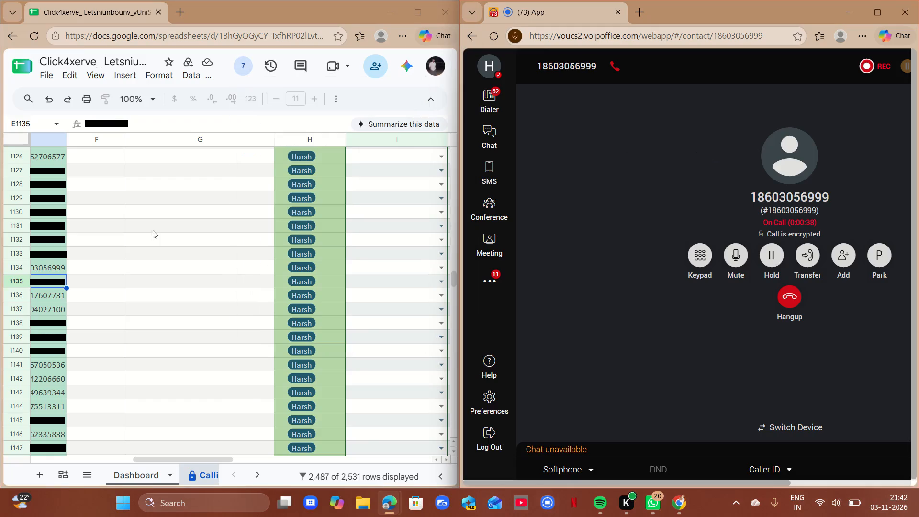
left_click(779, 292)
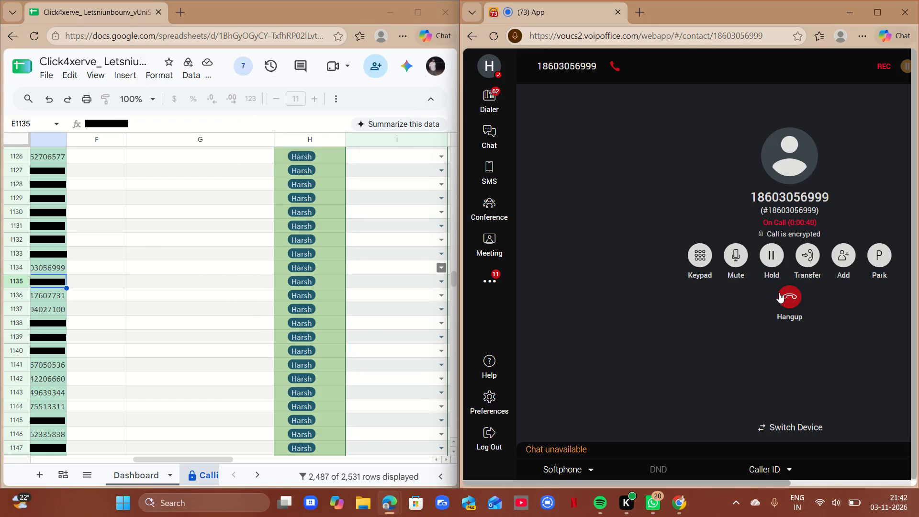
left_click(597, 104)
key("ctrl+v")
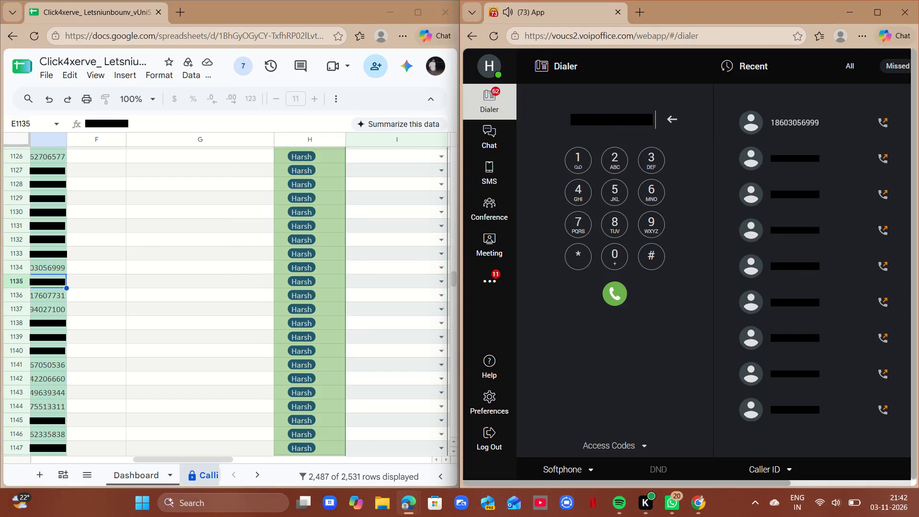
key("Return")
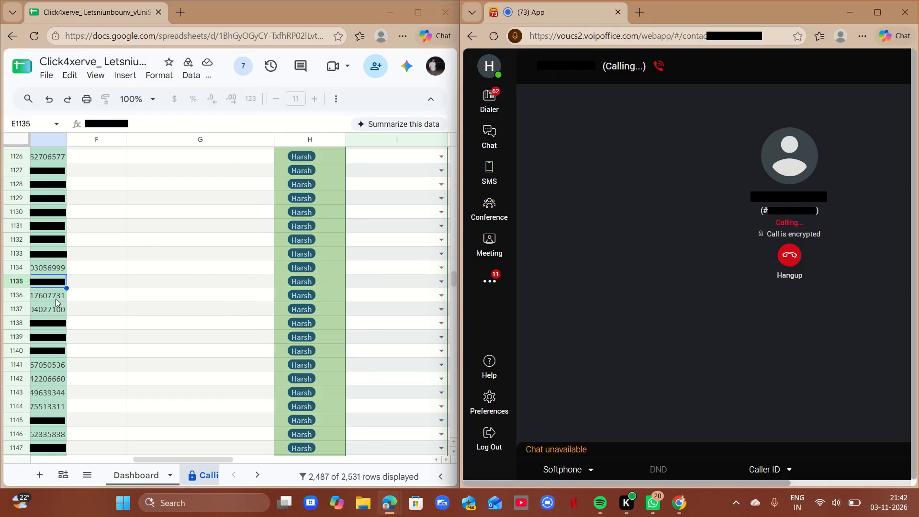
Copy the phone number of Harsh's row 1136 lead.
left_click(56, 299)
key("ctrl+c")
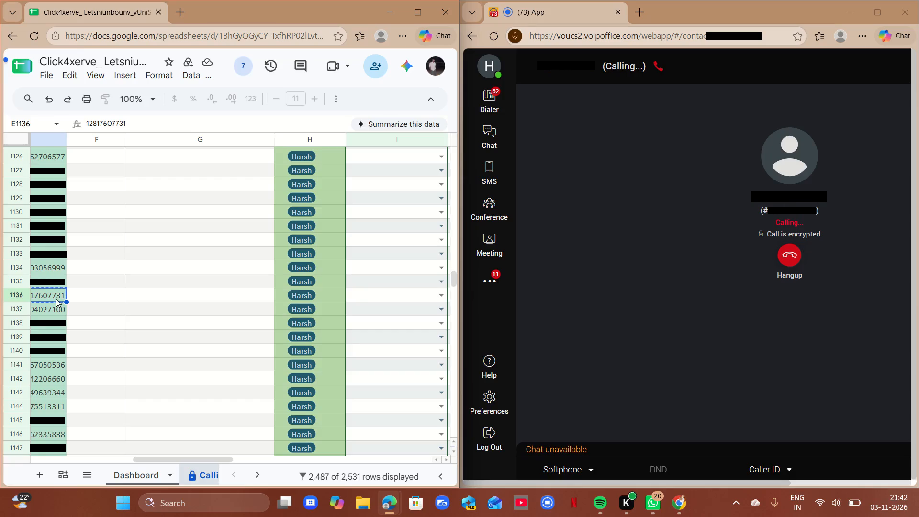
Set the row 1136 call status to Voicemail and fill it upward through row 1126.
left_click(11, 294)
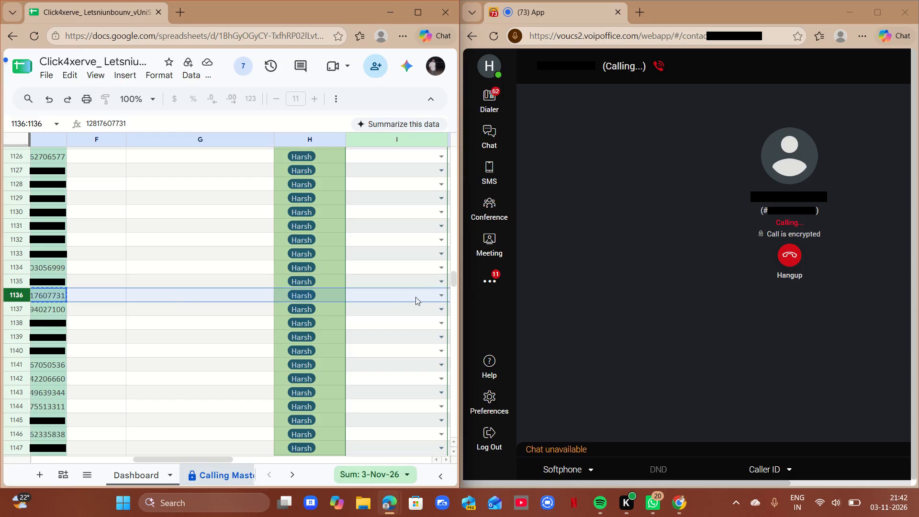
left_click(402, 297)
key("v")
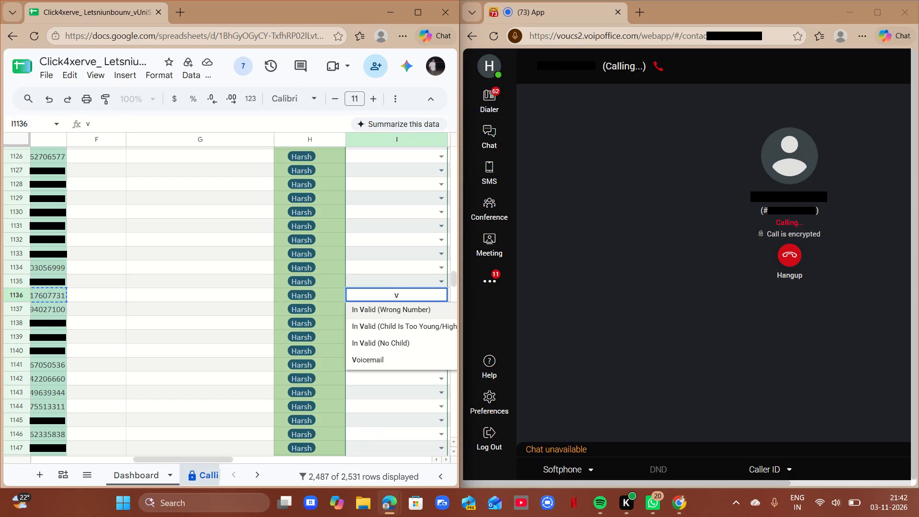
key("Up")
key("Return")
left_click(413, 297)
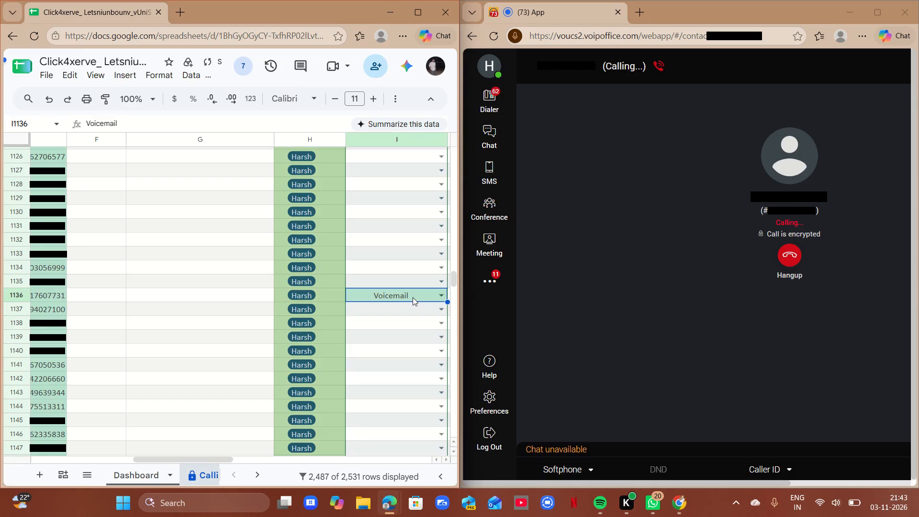
left_click_drag(446, 300, 425, 160)
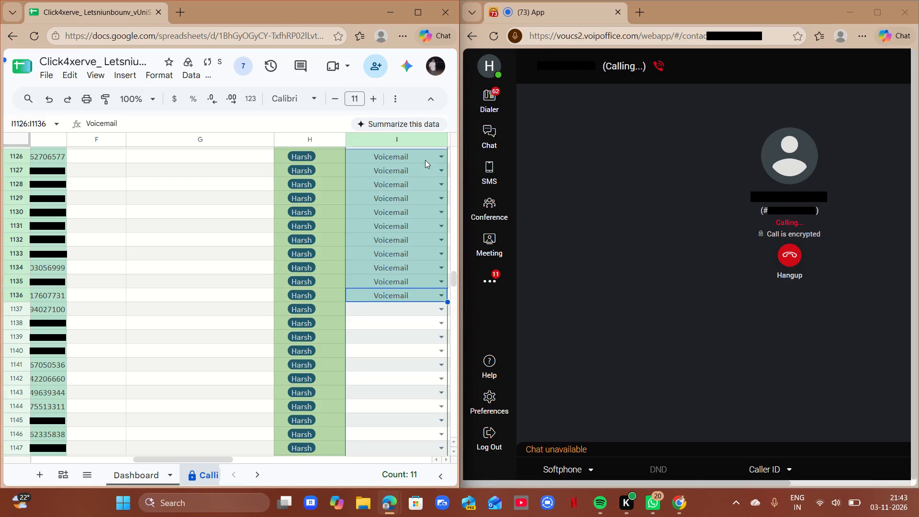
Copy the row 1136 phone number again while the row 1135 call is in progress.
scroll(425, 160, "up", 1)
scroll(425, 160, "down", 1)
scroll(425, 160, "up", 2)
scroll(425, 160, "down", 1)
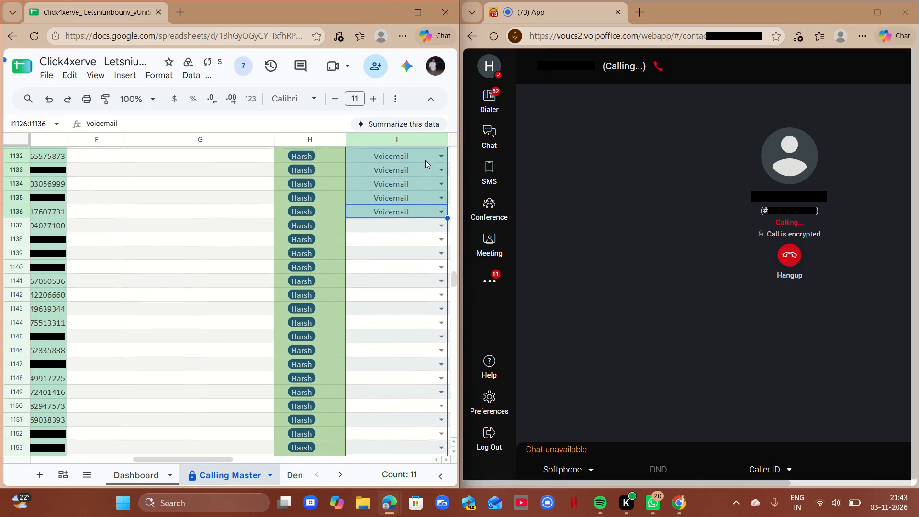
scroll(425, 160, "down", 1)
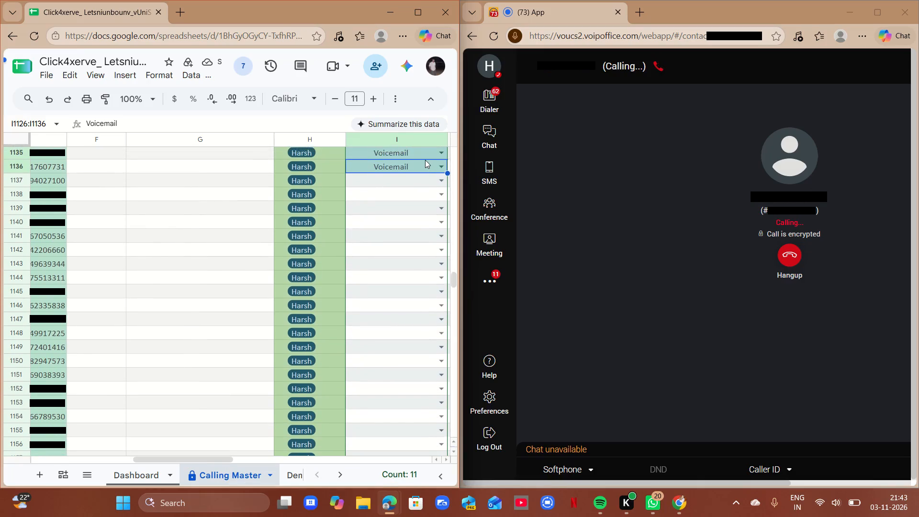
left_click(62, 160)
key("ctrl+c")
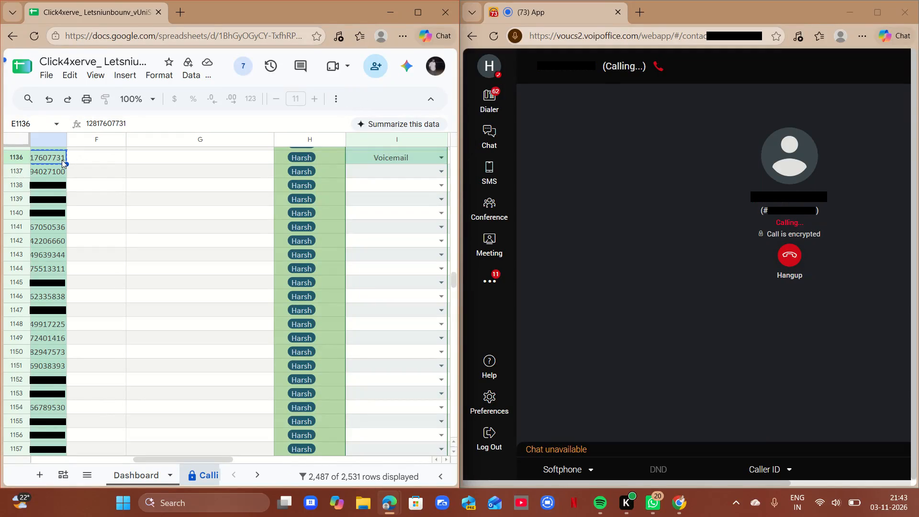
Examine the Dashboard sheet and the row 222 details on the Demosheet, and return to the Calling Master sheet.
left_click(141, 476)
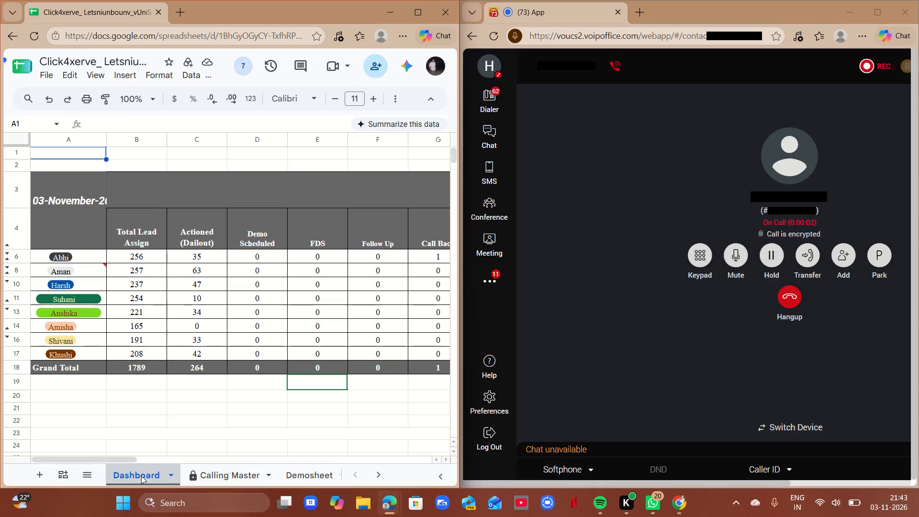
left_click(321, 474)
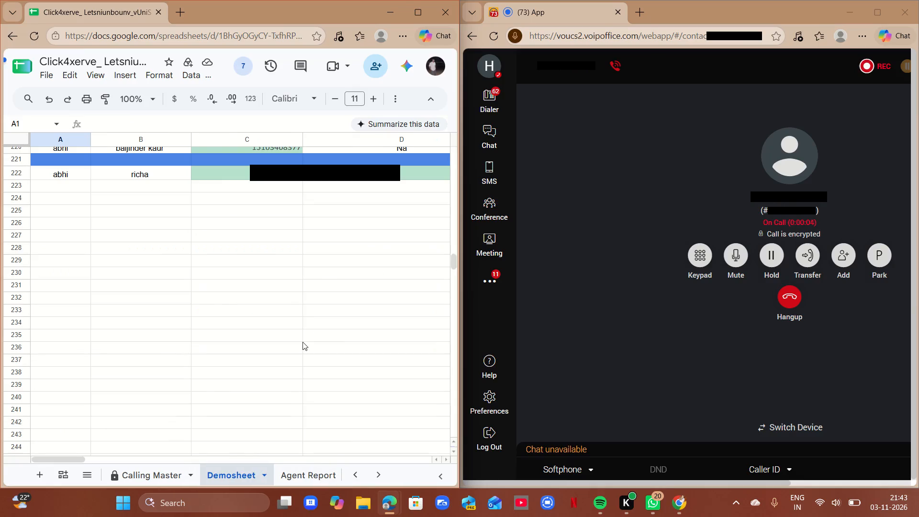
scroll(303, 342, "left", 6)
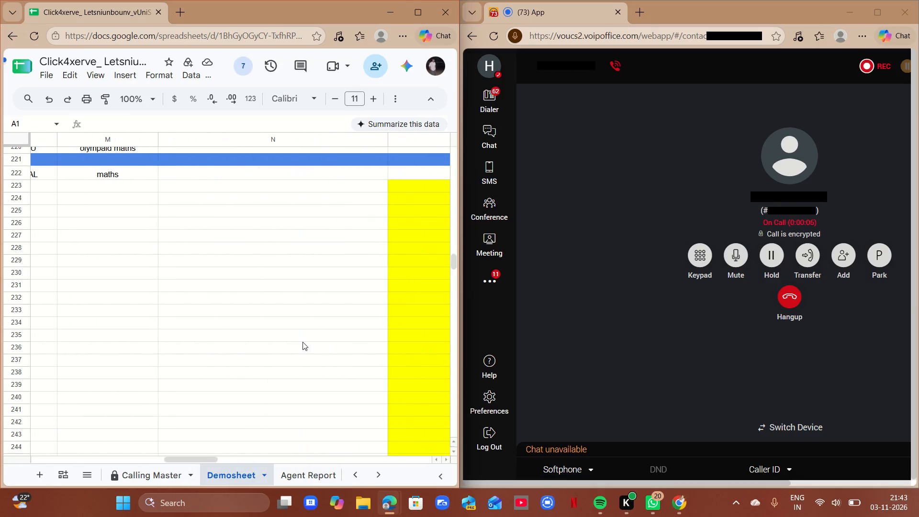
scroll(303, 342, "left", 4)
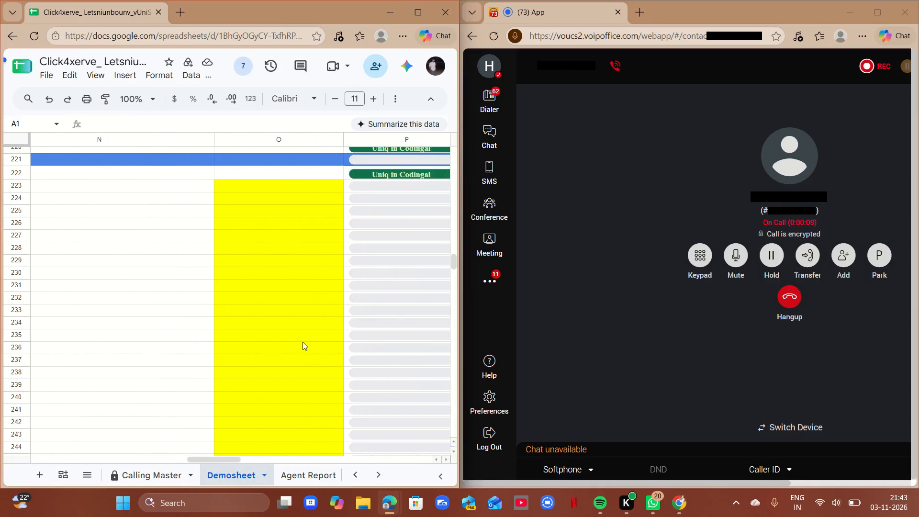
scroll(303, 342, "right", 6)
scroll(303, 342, "left", 3)
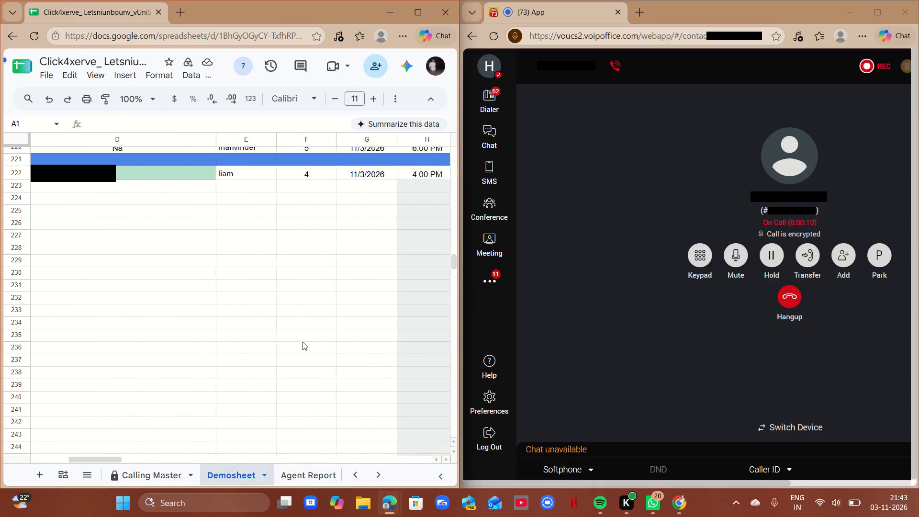
scroll(303, 342, "left", 2)
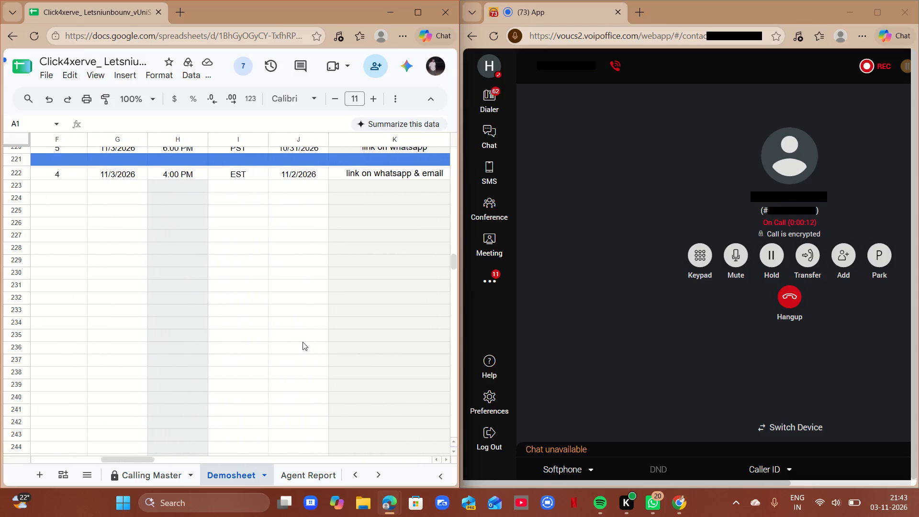
scroll(303, 342, "left", 2)
scroll(303, 342, "right", 9)
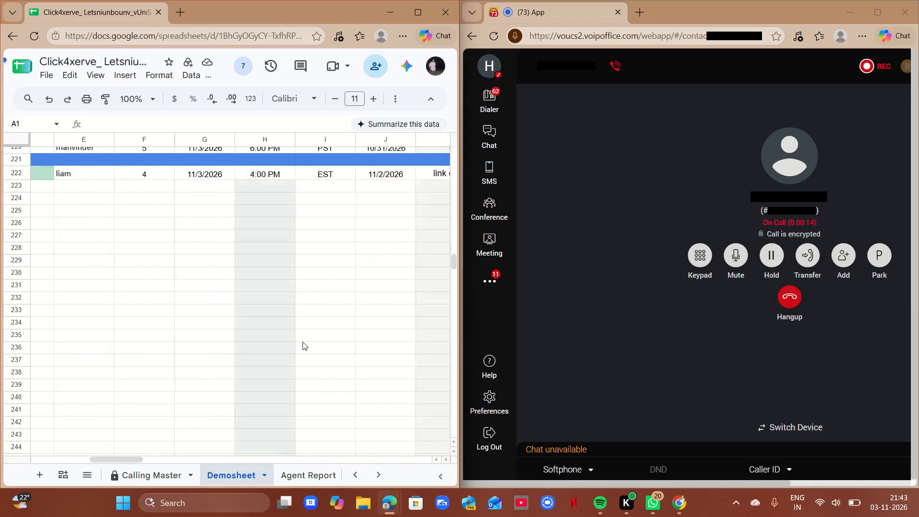
left_click(142, 475)
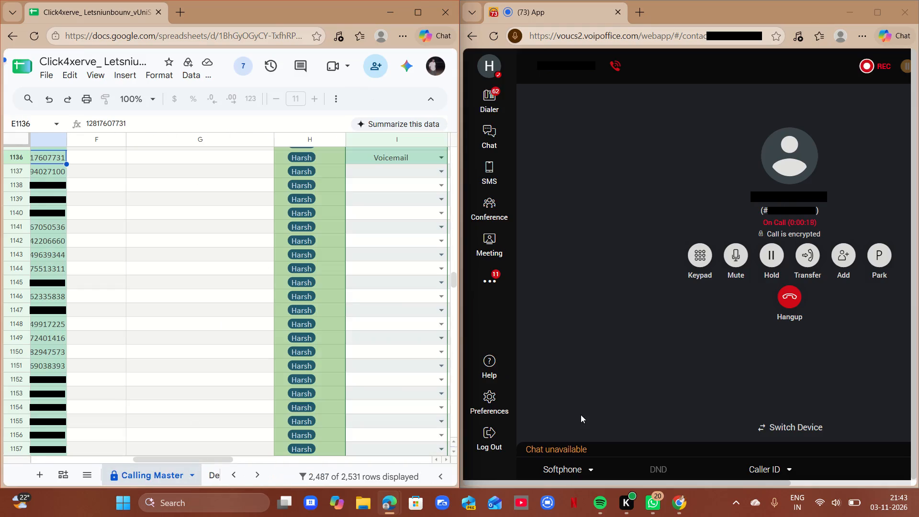
Switch to Chrome and set the call statuses of Suhani's rows 948 to 950 to RNR, Voicemail and RNR, and return to Edge.
left_click(671, 503)
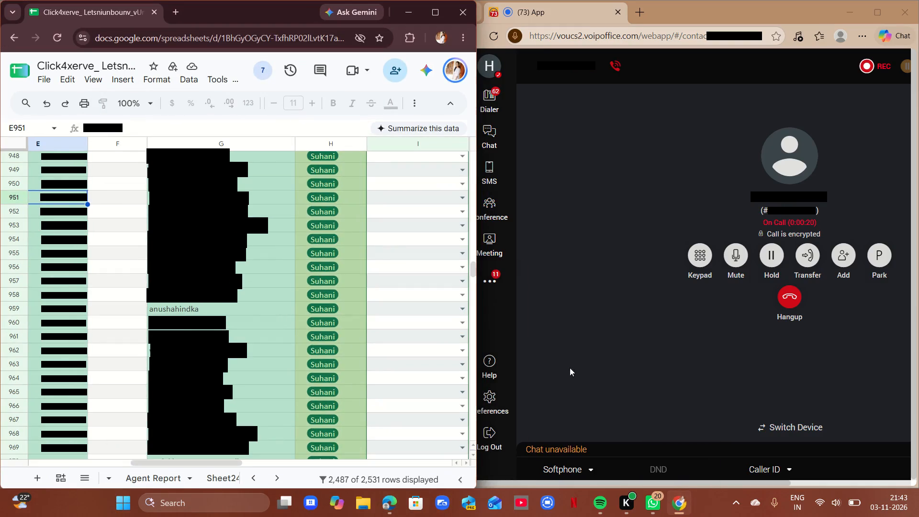
left_click(74, 212)
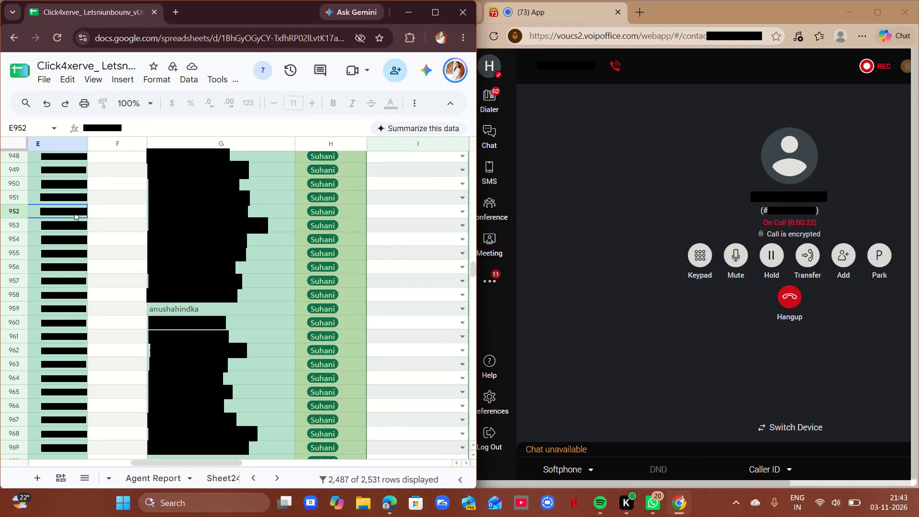
left_click(406, 158)
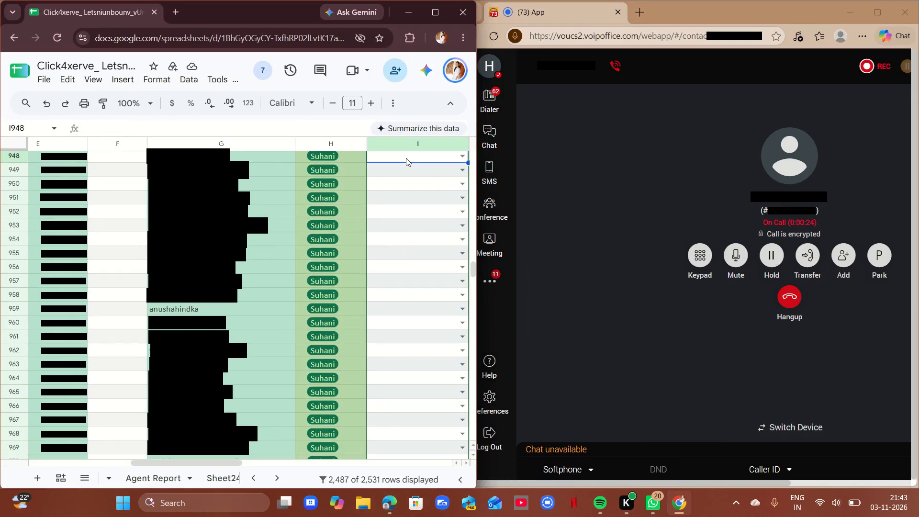
key("r")
key("Return")
key("v")
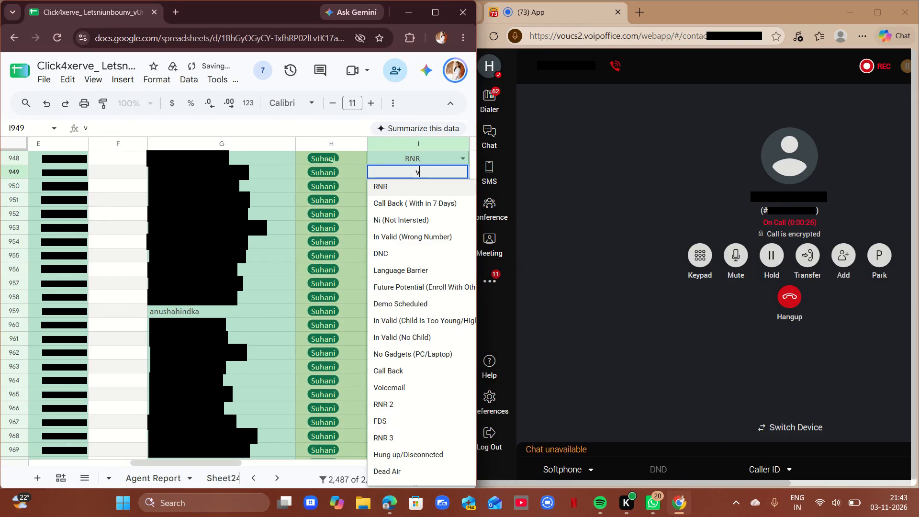
key("Up")
key("Return")
key("r")
key("Return")
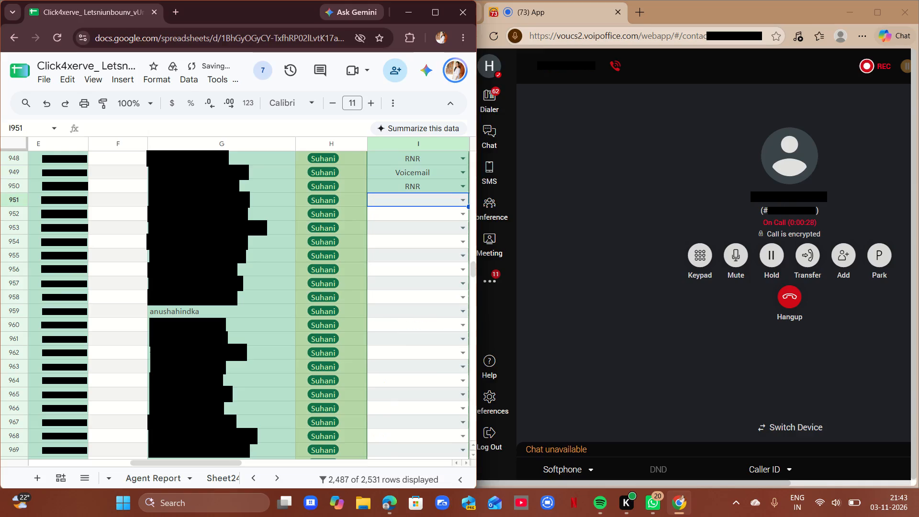
left_click(412, 11)
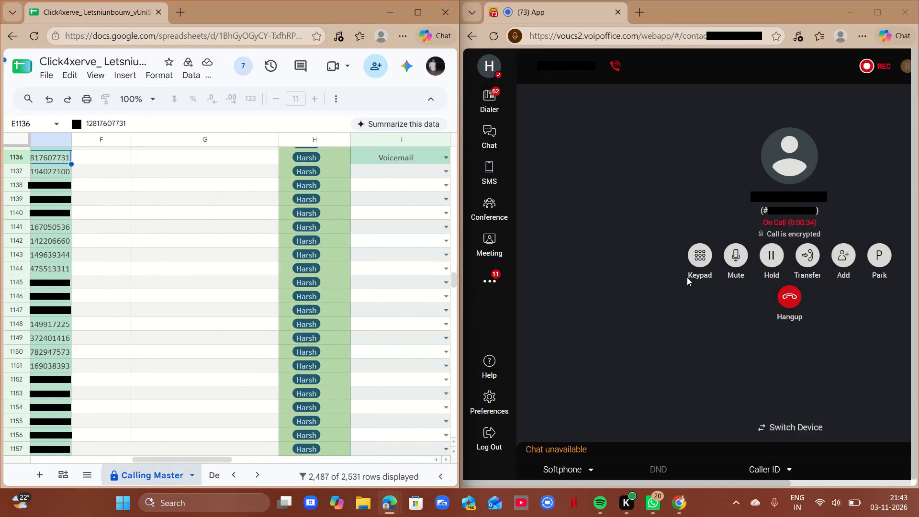
Call the copied row 1136 phone number from the web dialer.
left_click(655, 135)
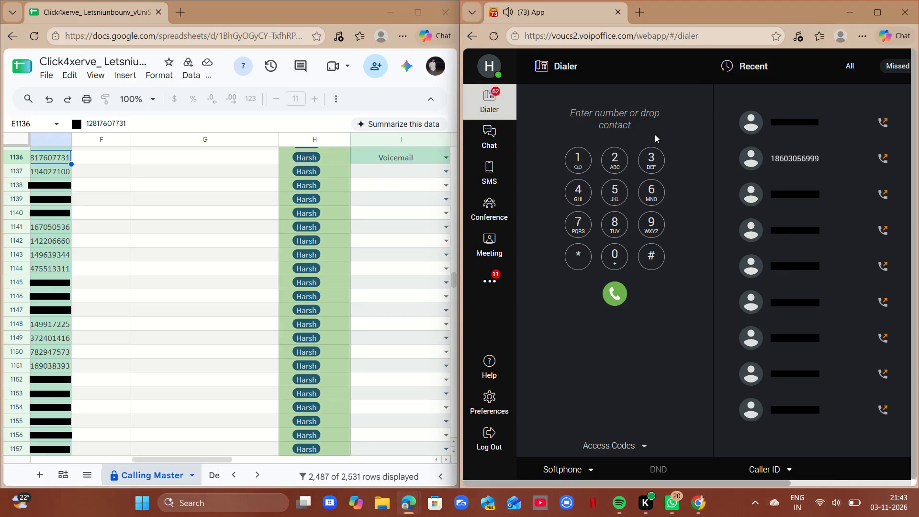
key("ctrl+v")
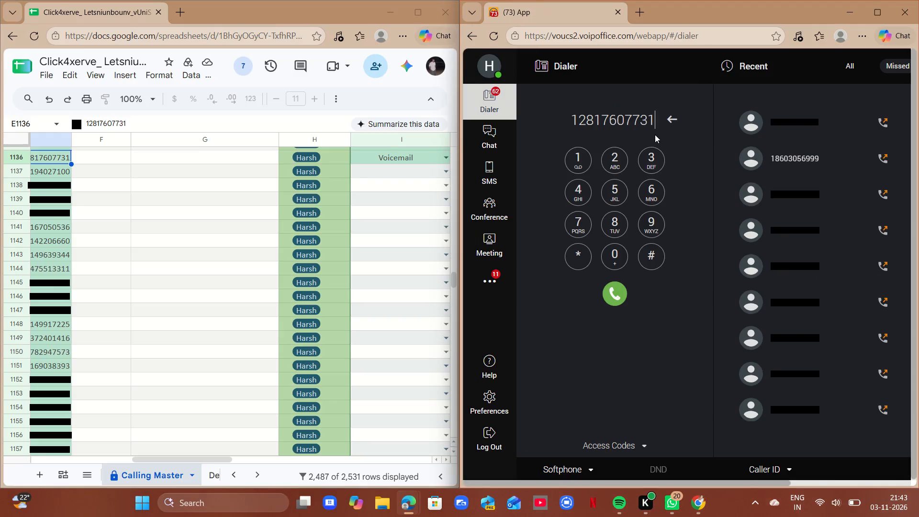
key("Return")
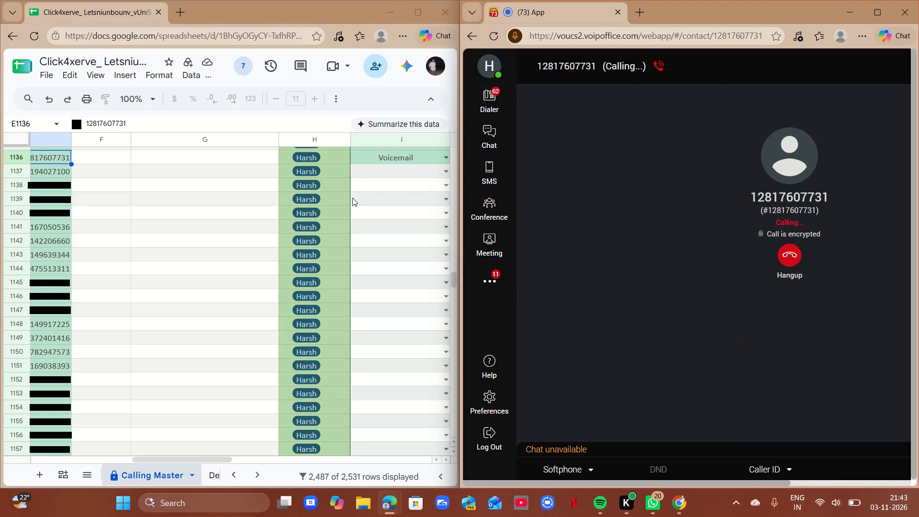
Set the row 1135 call status to Hung up/Disconneted while the row 1136 call is being placed.
scroll(352, 198, "up", 1)
left_click(387, 154)
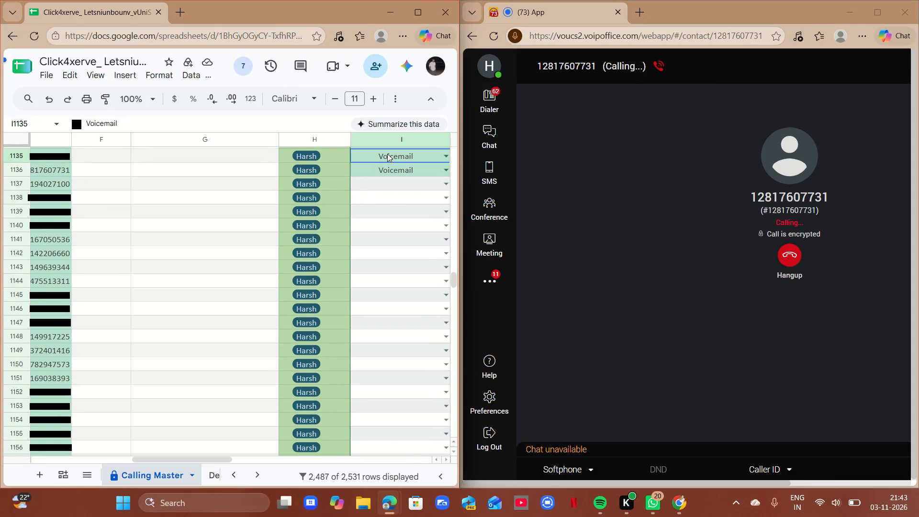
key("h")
key("Up")
key("Return")
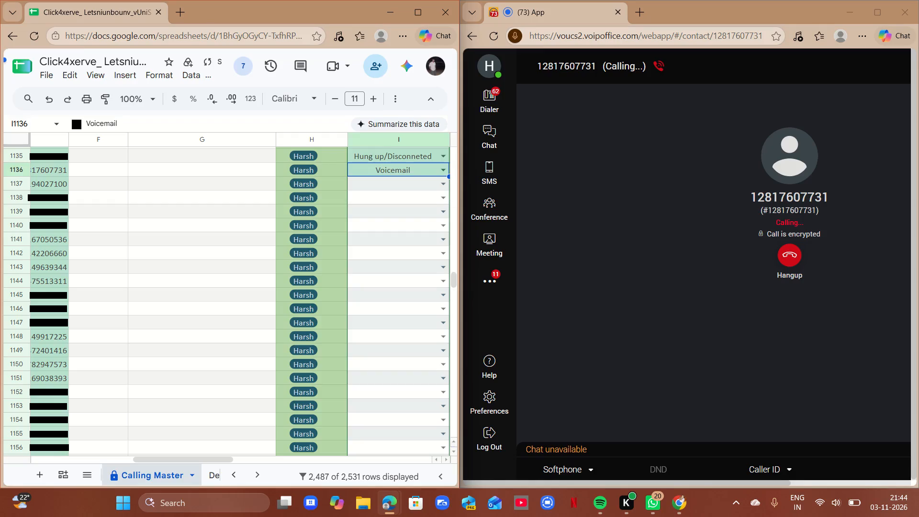
Hang up the row 1136 call.
scroll(387, 154, "down", 1)
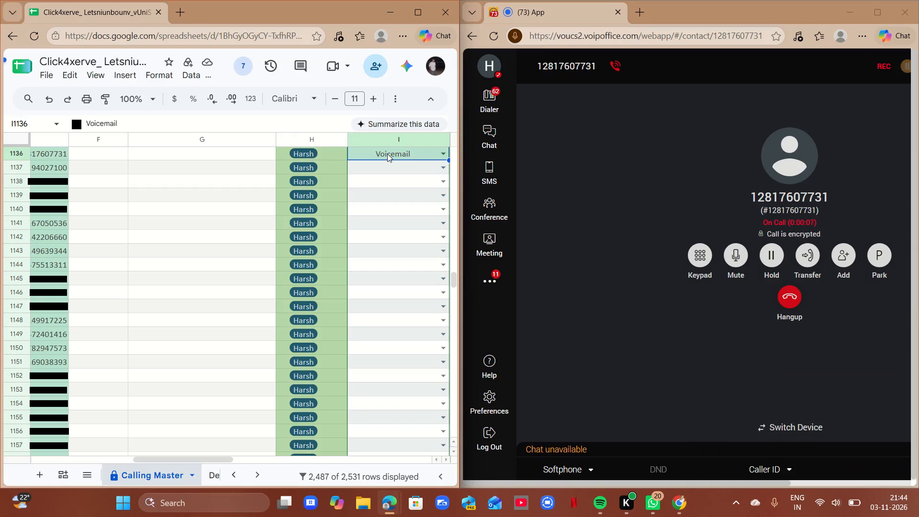
left_click(788, 300)
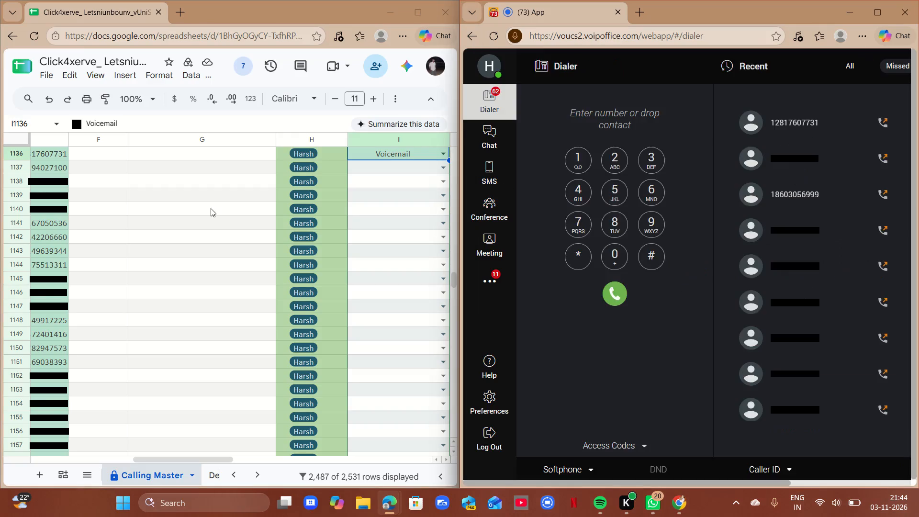
Copy the row 1137 phone number from the Calling Master sheet and call it from the web dialer.
left_click(60, 167)
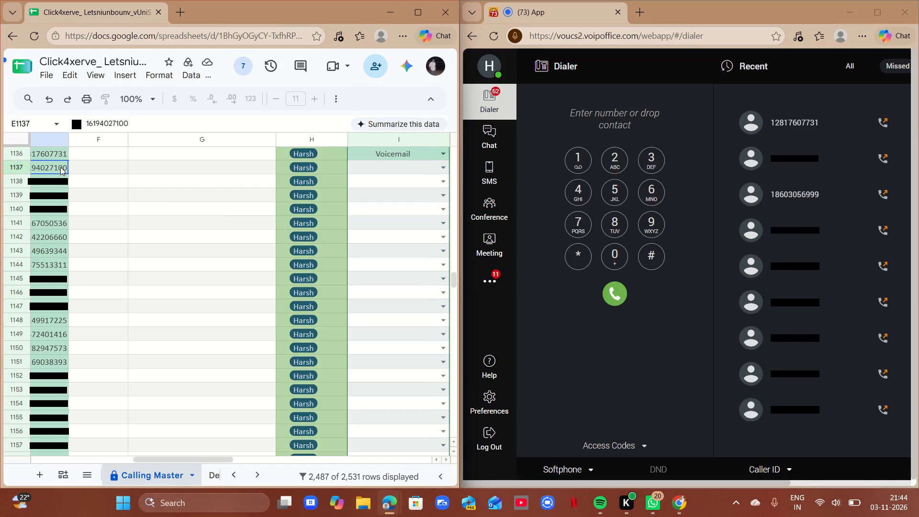
key("ctrl+c")
left_click(618, 118)
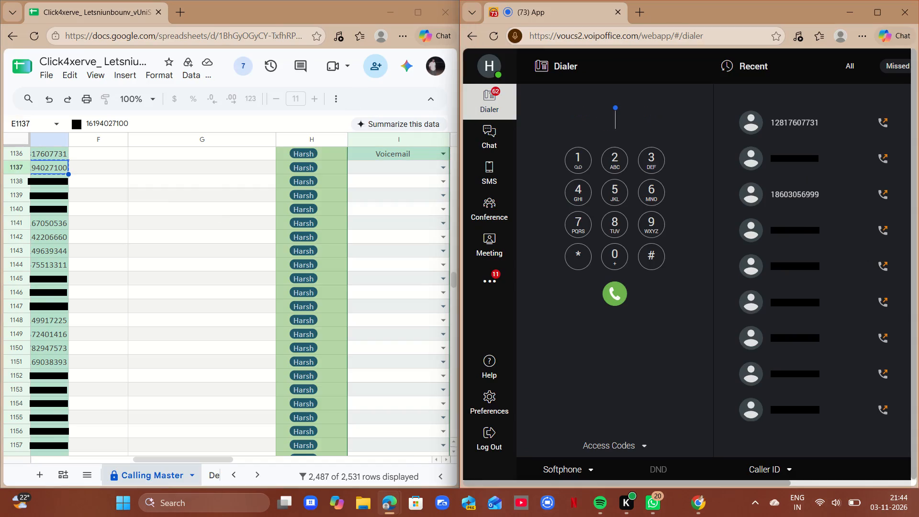
key("ctrl+v")
key("Return")
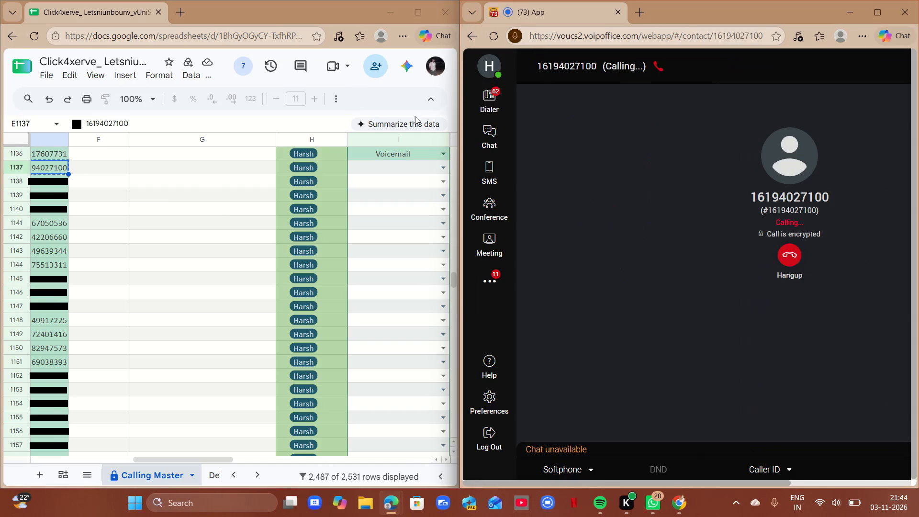
Copy the row 1138 phone number while the row 1137 call is being placed.
scroll(155, 169, "down", 1)
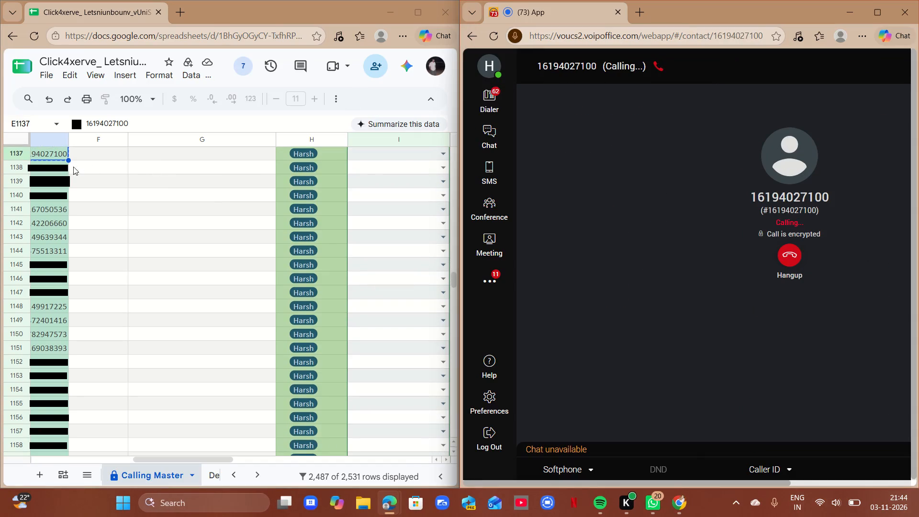
left_click(57, 170)
key("ctrl+c")
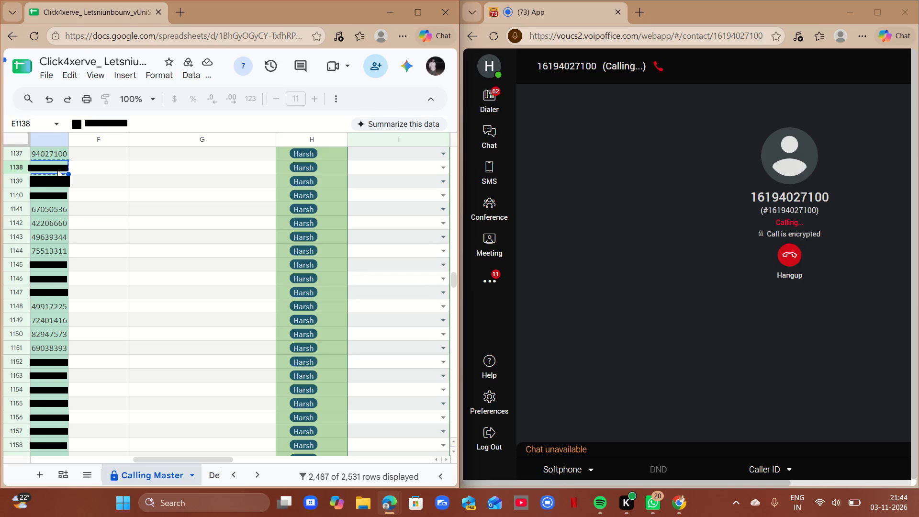
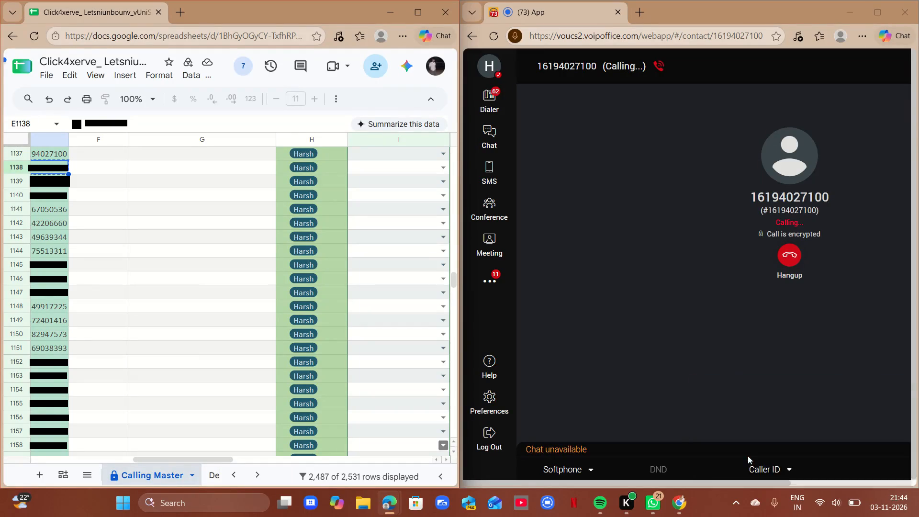
Reply "okk" to the incoming WhatsApp message from its notification.
left_click(746, 460)
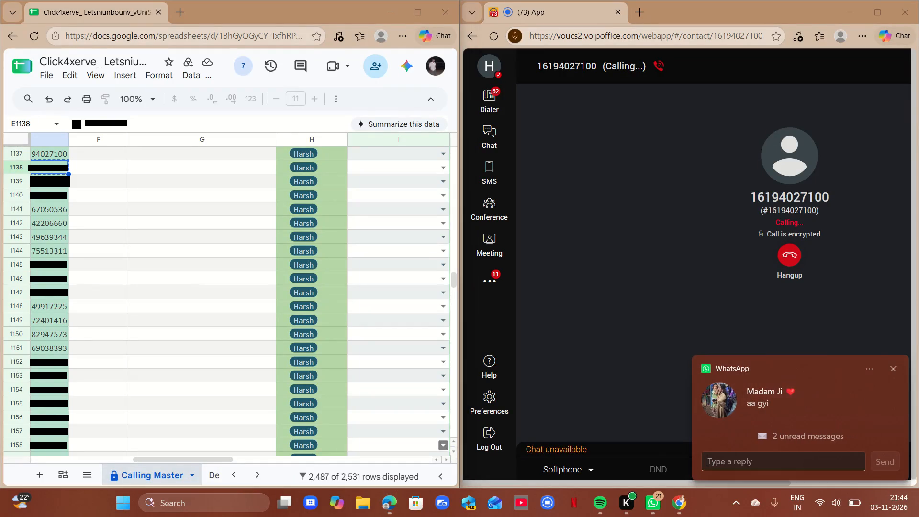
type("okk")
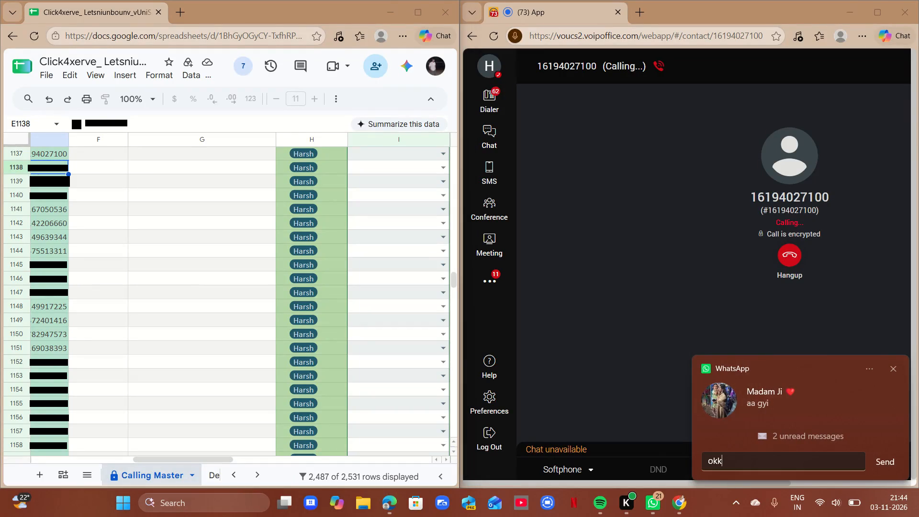
left_click(885, 465)
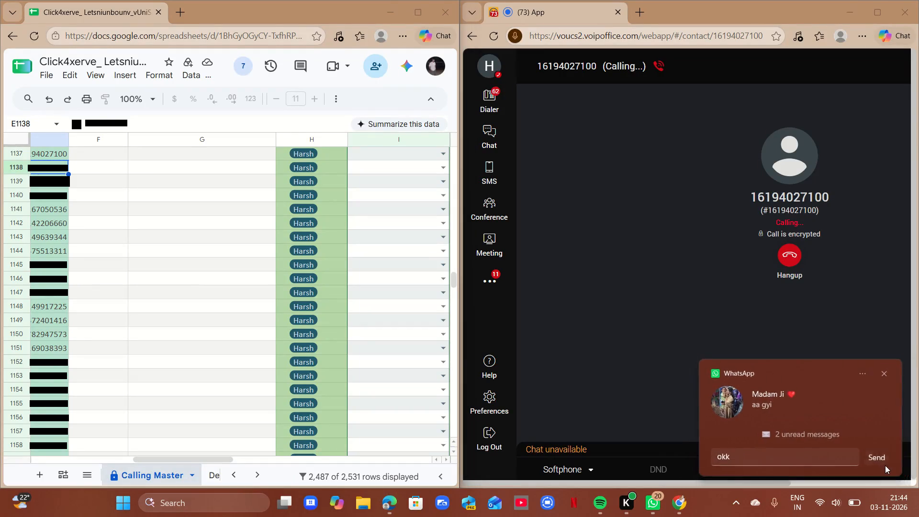
Hang up the row 1137 call and call the copied row 1138 phone number from the web dialer.
left_click(788, 255)
left_click(628, 121)
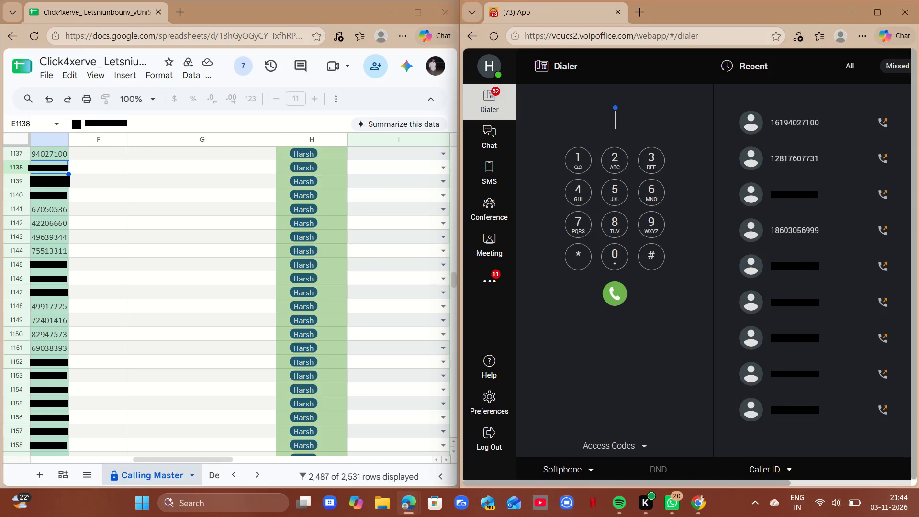
key("ctrl+v")
key("Return")
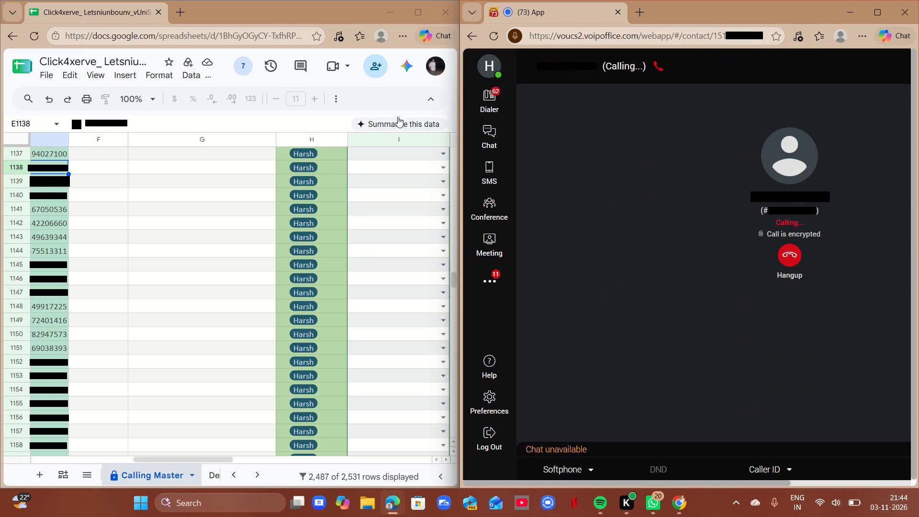
Copy the row 1139 phone number from the Calling Master sheet while the row 1138 call is in progress.
left_click(57, 183)
key("ctrl+c")
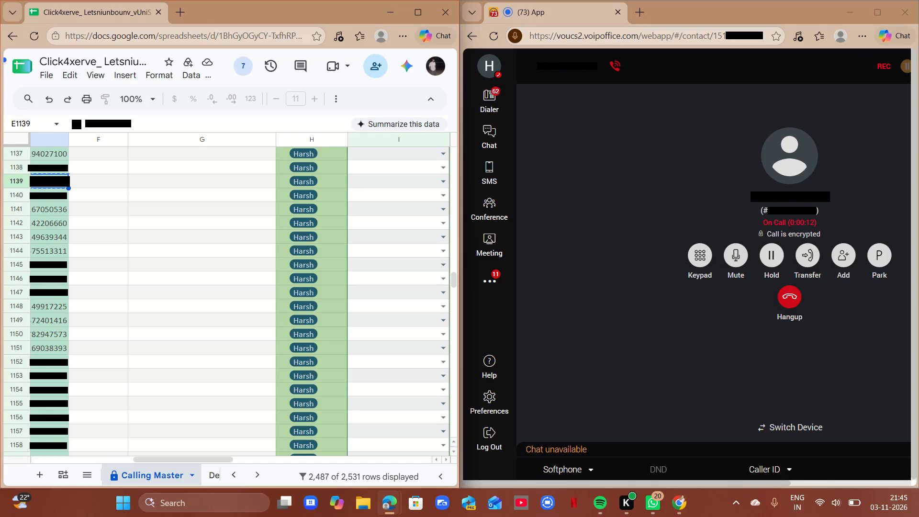
End the current call and dial the copied phone number from row 1139 in the web dialer.
left_click(797, 295)
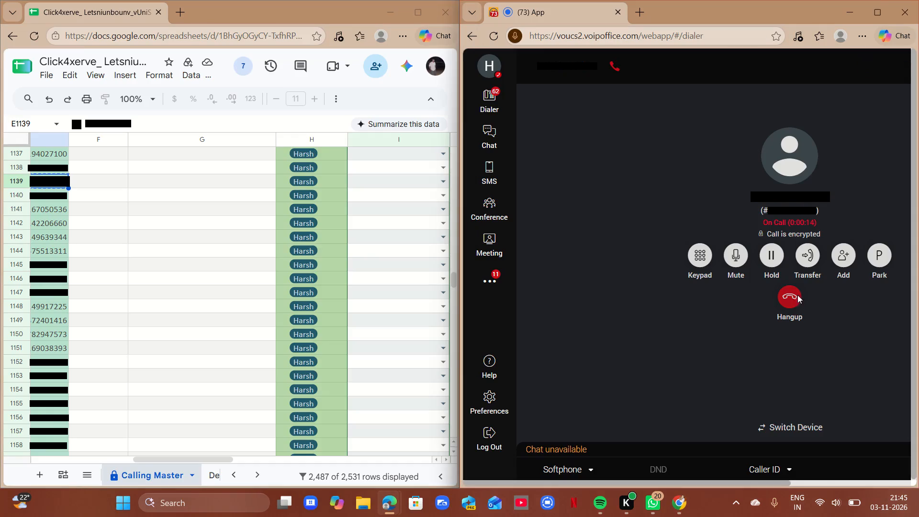
left_click(617, 120)
key("ctrl+v")
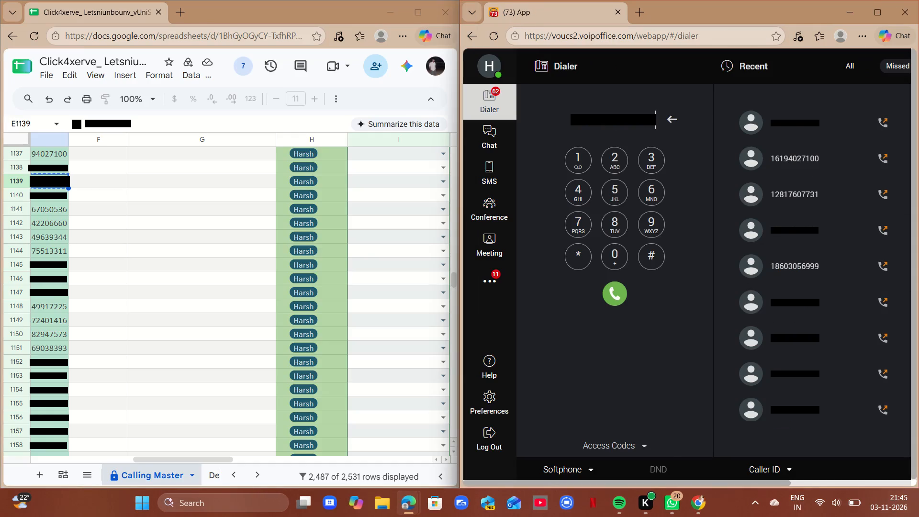
key("Return")
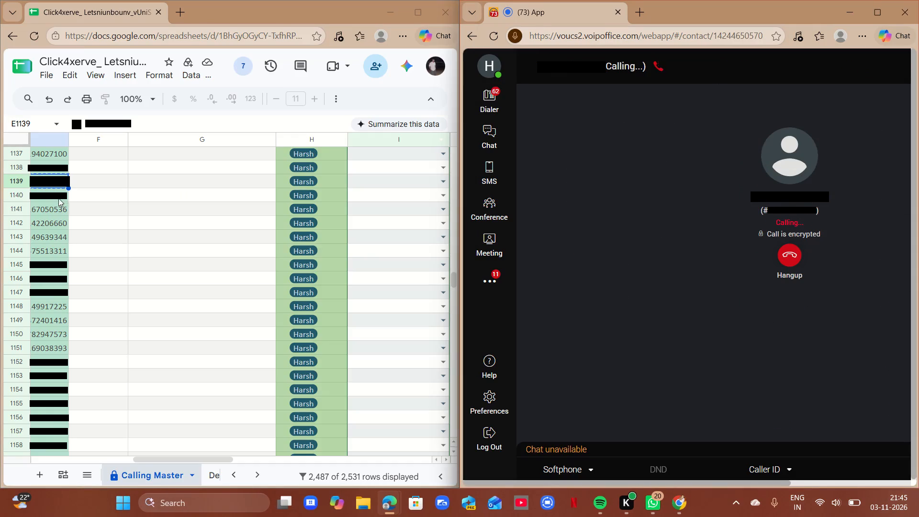
Copy the row 1140 phone number from the Calling Master sheet while the row 1139 call is ringing.
left_click(58, 197)
key("ctrl+c")
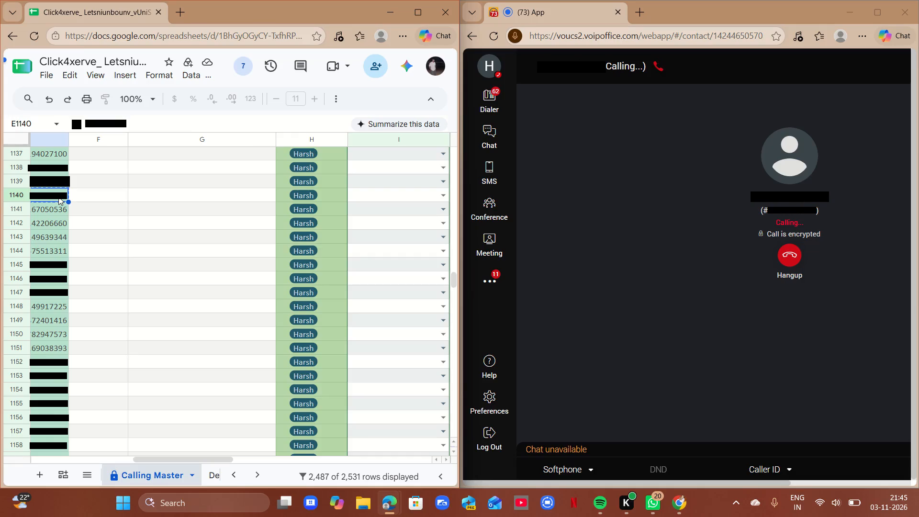
Check the callers' lead figures on the Dashboard sheet and return to the Calling Master sheet.
scroll(127, 475, "right", 1)
left_click(127, 475)
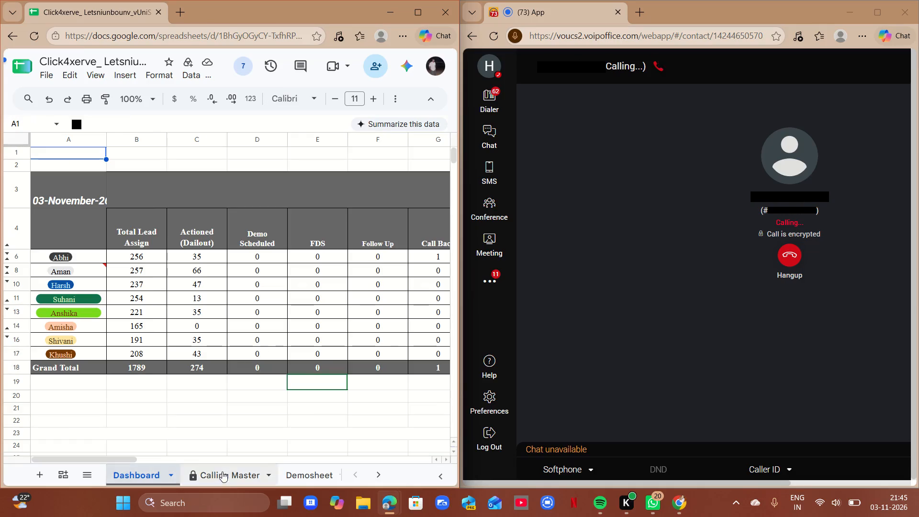
left_click(240, 474)
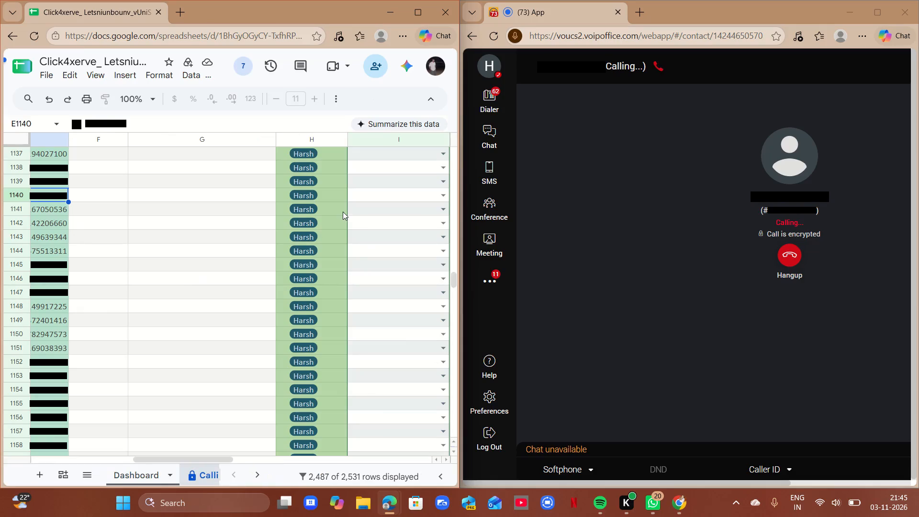
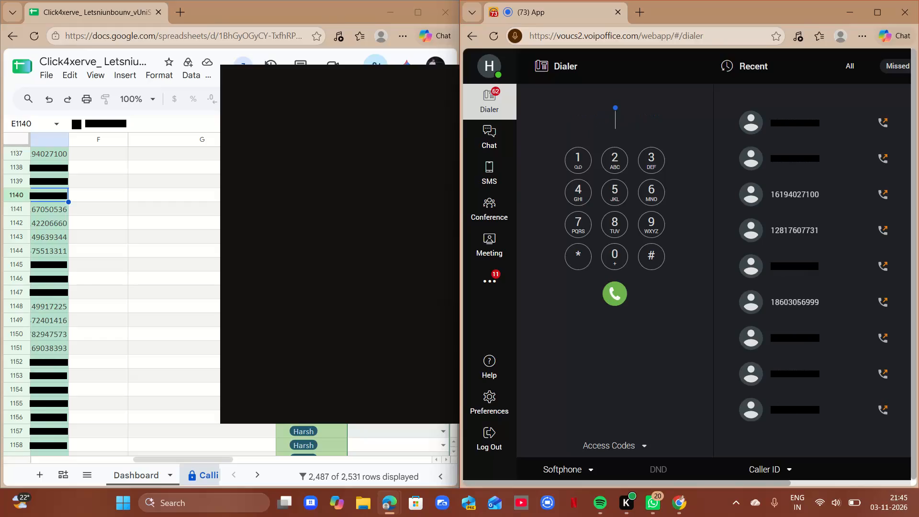
Dial the copied phone number from row 1140 in the web dialer.
key("ctrl+v")
left_click(819, 92)
key("Return")
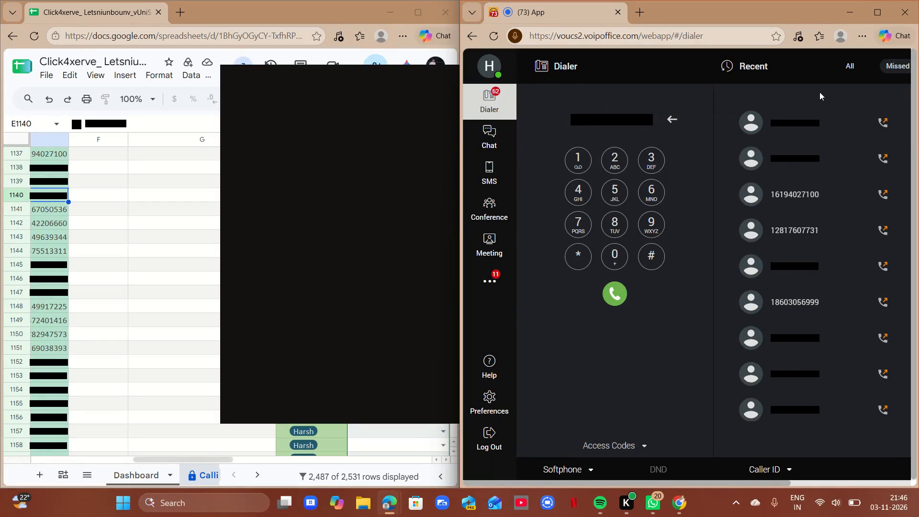
key("Return")
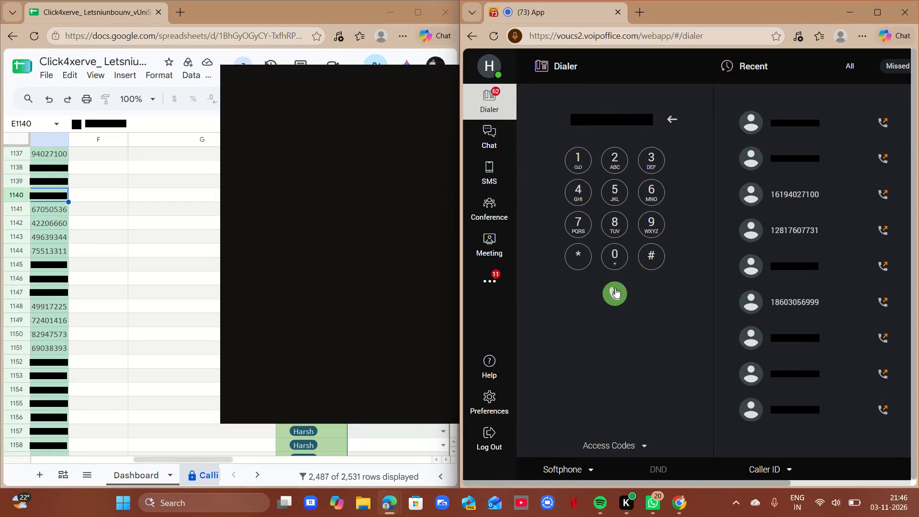
left_click(615, 288)
Copy the row 1141 phone number from the Calling Master sheet while the row 1140 call is ringing.
left_click(60, 208)
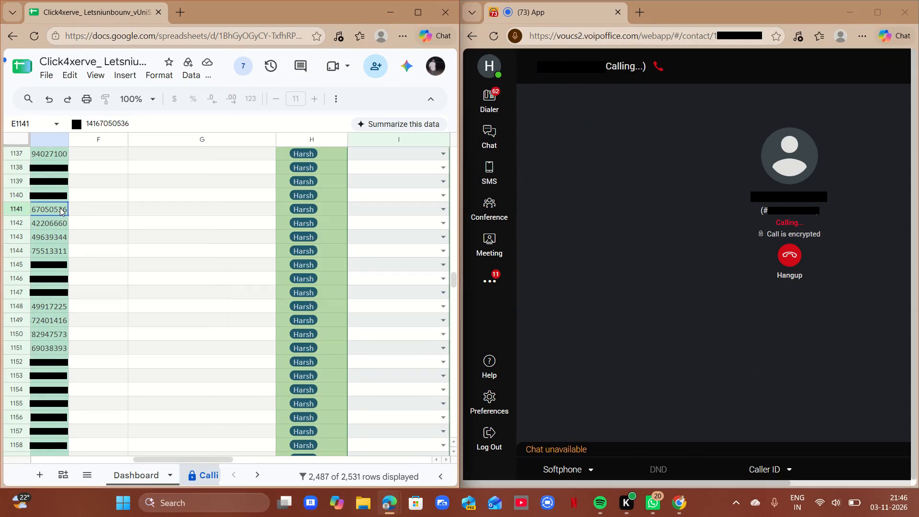
key("ctrl+c")
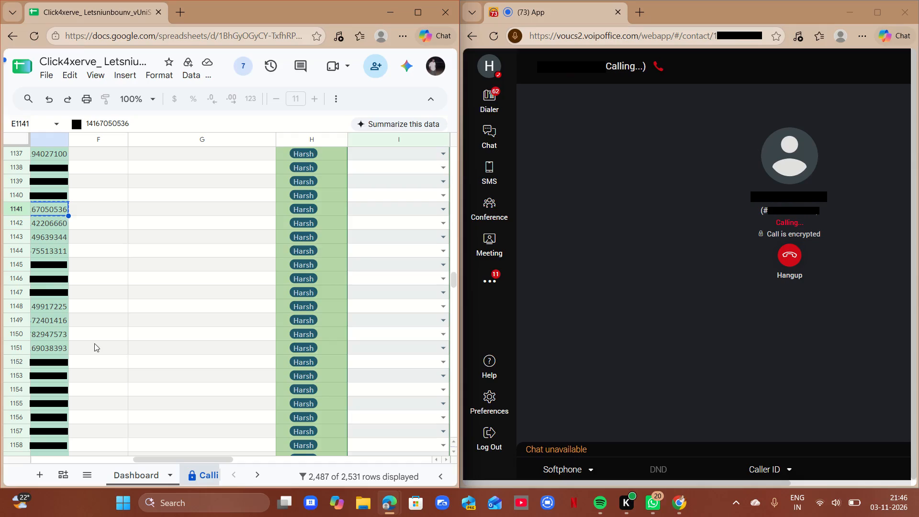
Check the callers' lead figures on the Dashboard sheet and return to the Calling Master sheet.
left_click(132, 469)
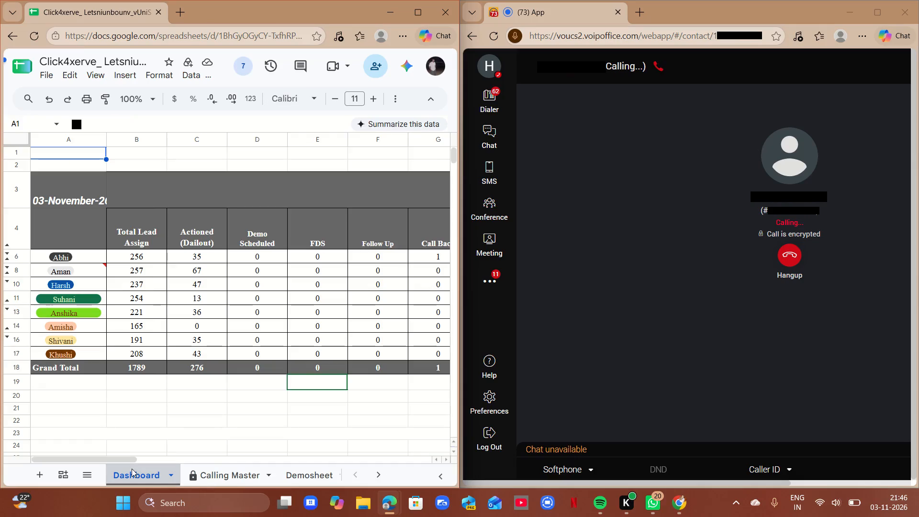
left_click(233, 482)
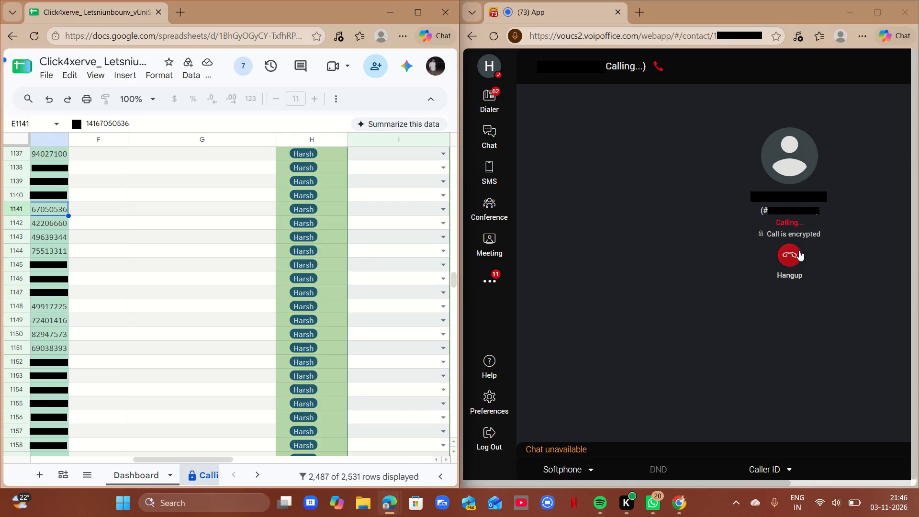
End the row 1140 call and dial the copied phone number from row 1141 in the web dialer.
left_click(792, 298)
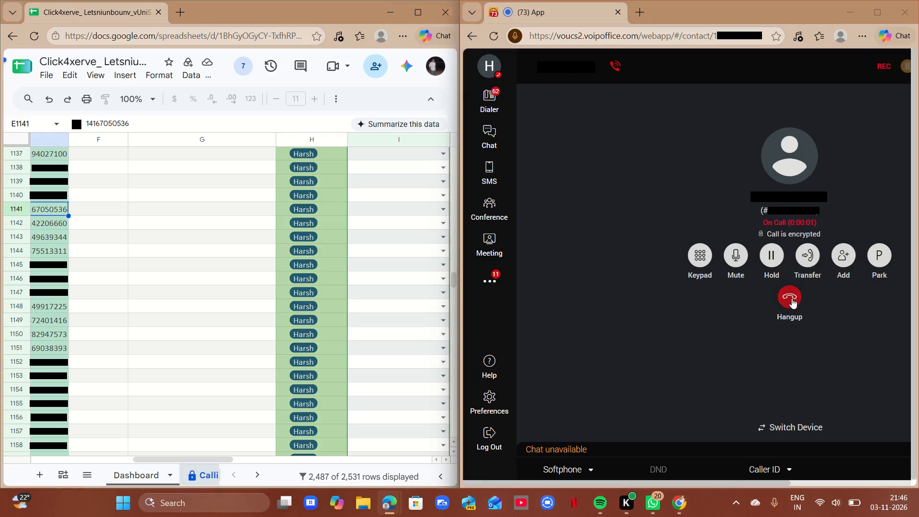
left_click(638, 128)
key("ctrl+v")
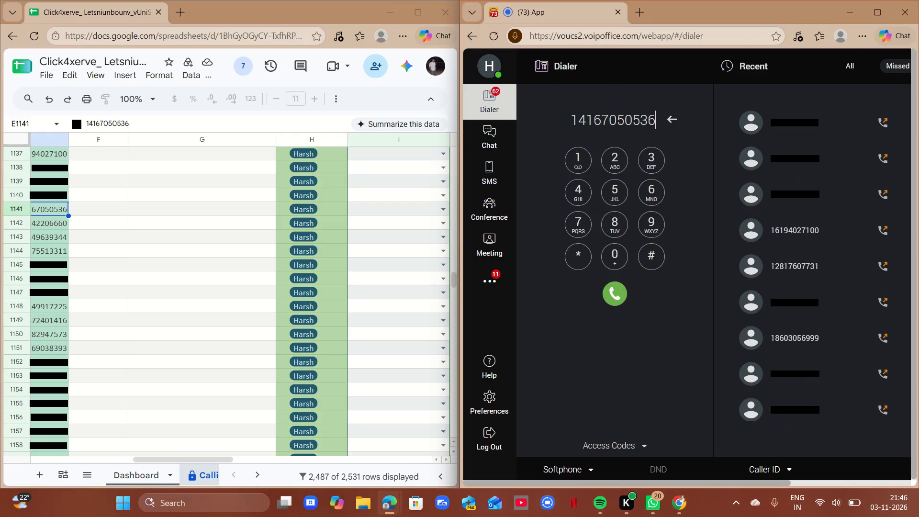
key("Return")
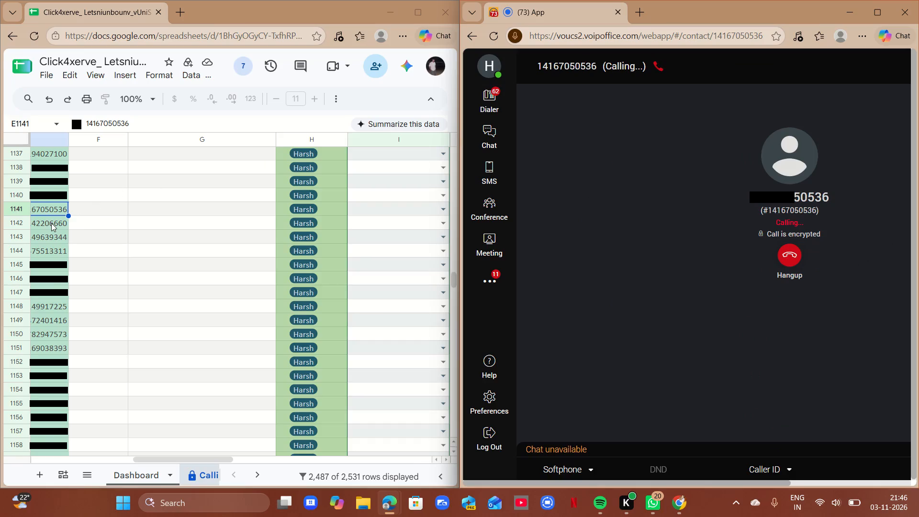
Copy the row 1142 phone number, end the row 1141 call once it connects, and dial the copied number.
left_click(51, 223)
key("ctrl+c")
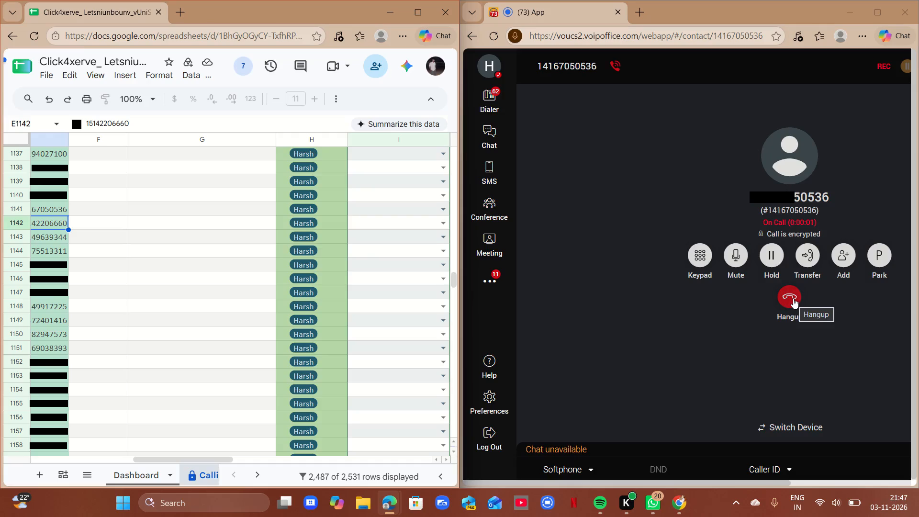
left_click(793, 298)
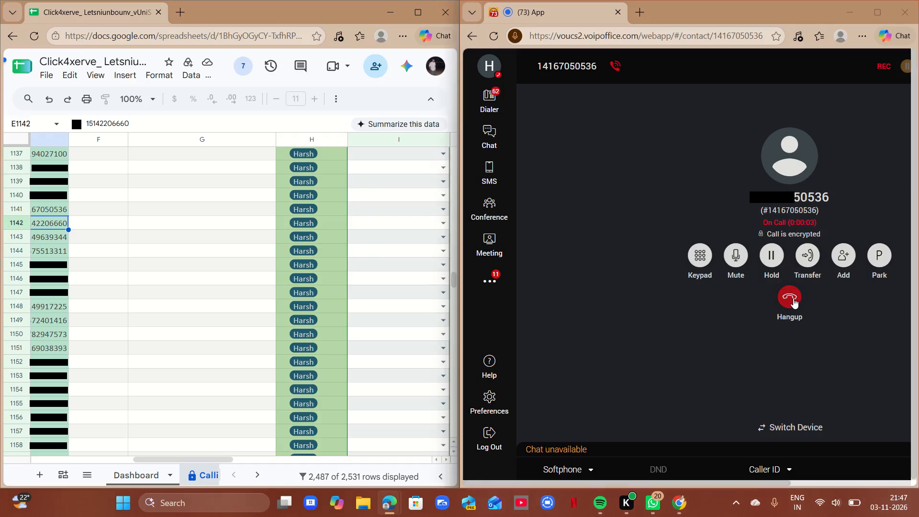
left_click(634, 128)
left_click(634, 128, "ctrl")
key("ctrl+v")
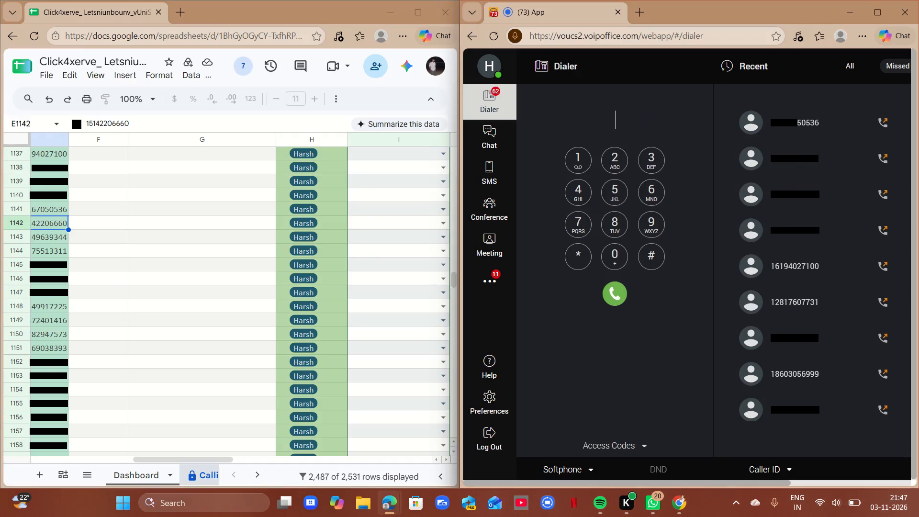
key("Return")
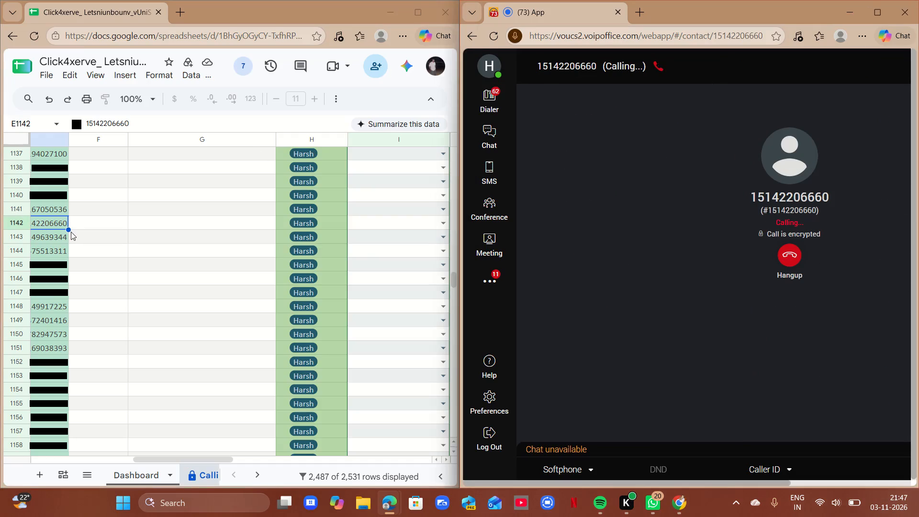
Copy the row 1143 phone number, end the row 1142 call once it connects, and dial the copied number.
left_click(71, 232)
left_click(60, 235)
key("ctrl+c")
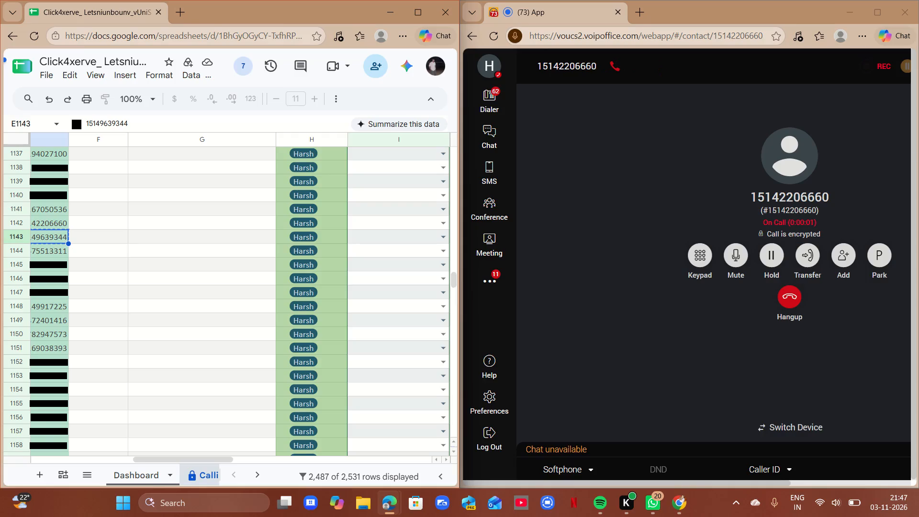
left_click(789, 291)
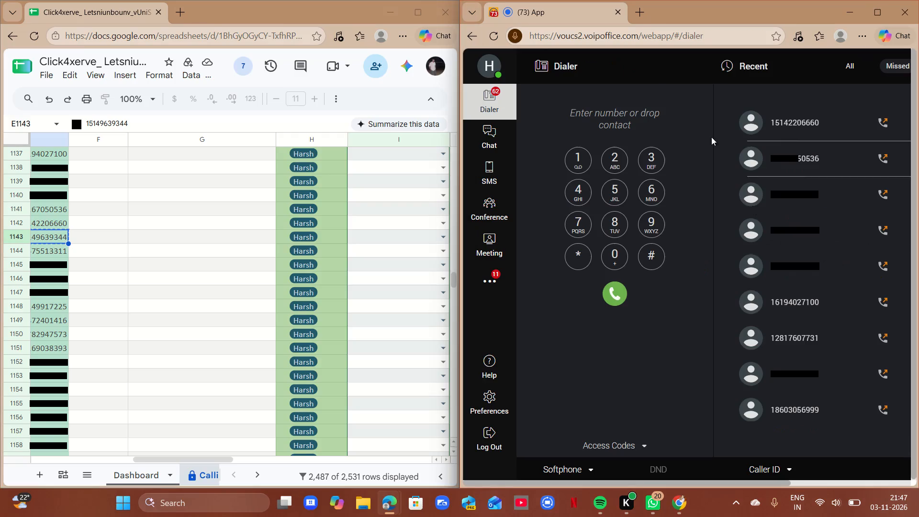
left_click(618, 127)
key("ctrl+v")
key("Return")
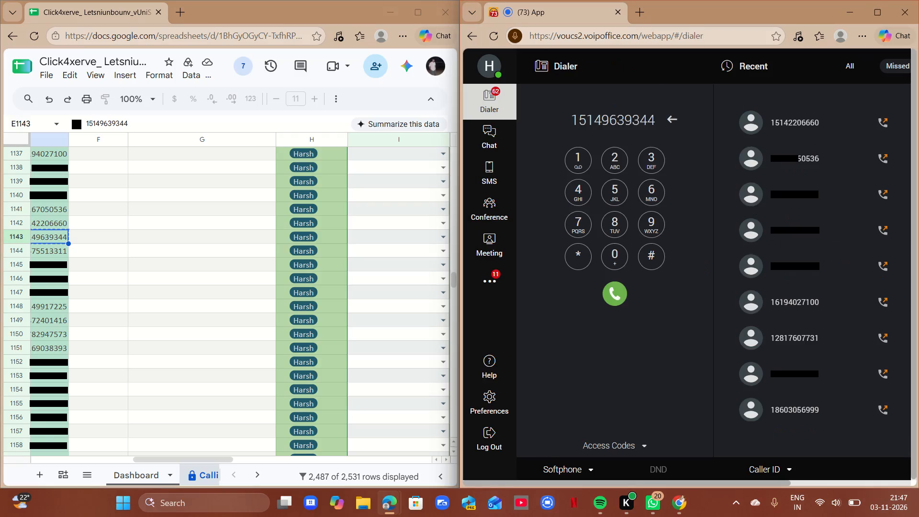
Copy the row 1144 phone number, end the row 1143 call once it connects, and dial the copied number.
left_click(49, 249)
key("ctrl+c")
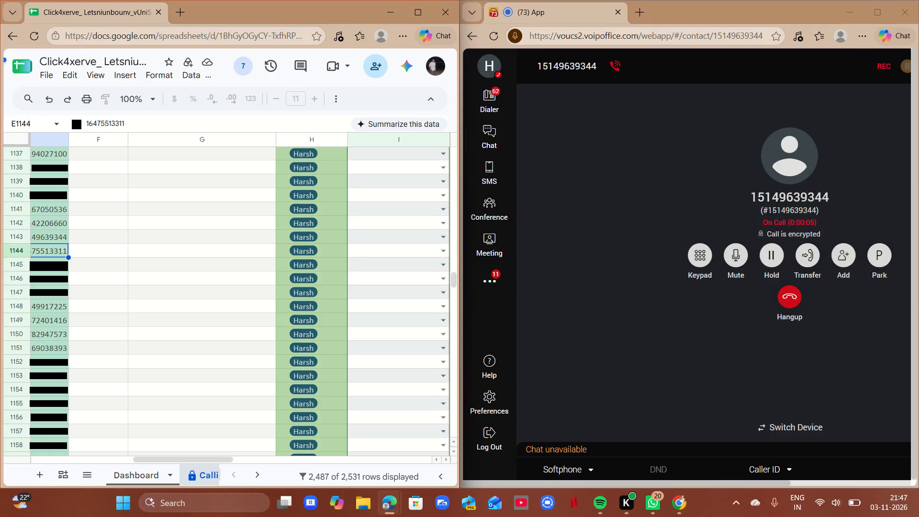
left_click(783, 301)
left_click(607, 113)
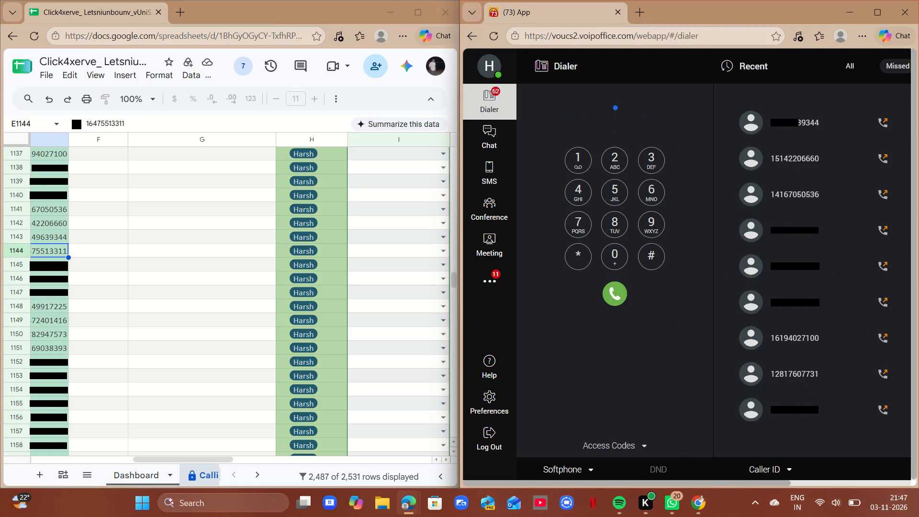
key("ctrl+v")
left_click(607, 113)
key("Return")
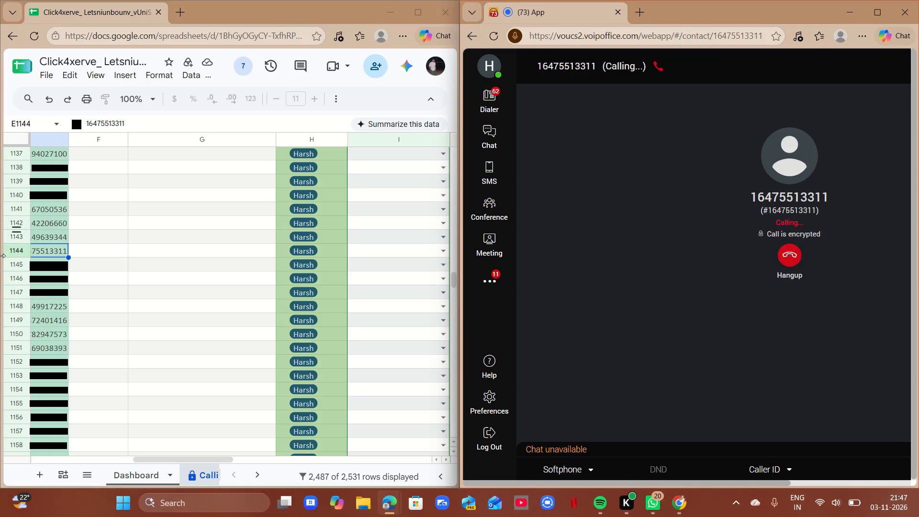
Copy the row 1145 phone number, end the row 1144 call once it connects, and dial the copied number.
left_click(57, 262)
key("ctrl+c")
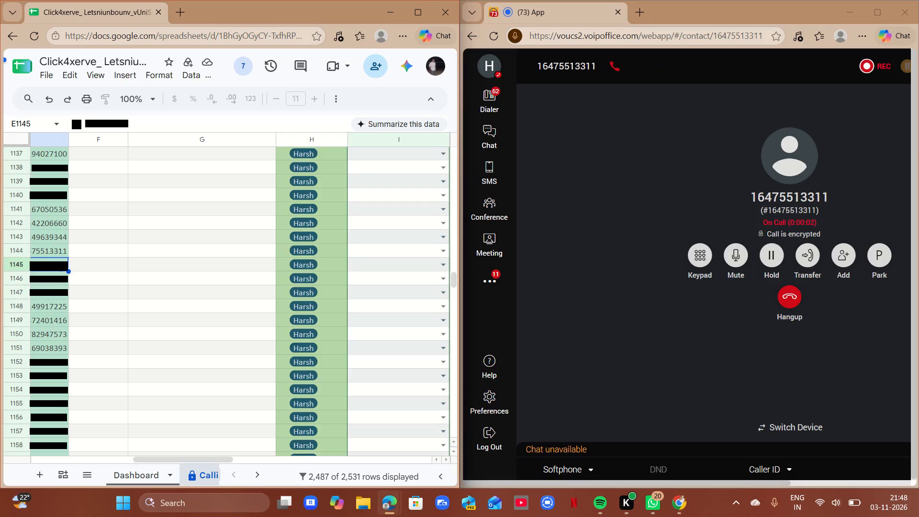
left_click(784, 294)
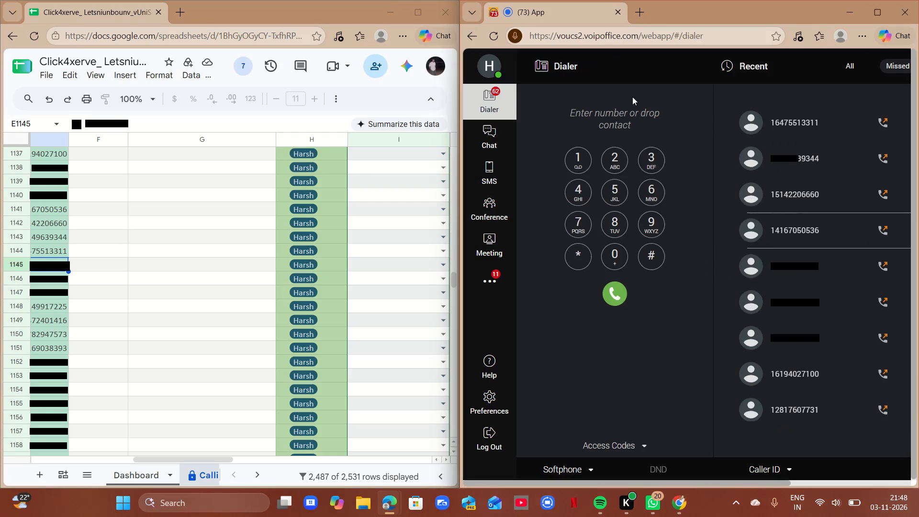
left_click(609, 110)
key("ctrl+v")
left_click(609, 110)
key("Return")
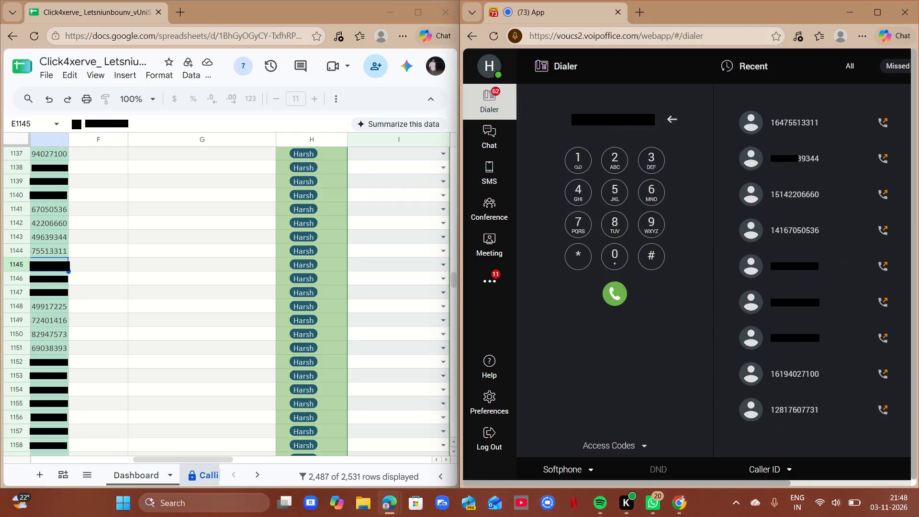
Copy the row 1146 phone number from the Calling Master sheet while the row 1145 call is ringing.
left_click(59, 278)
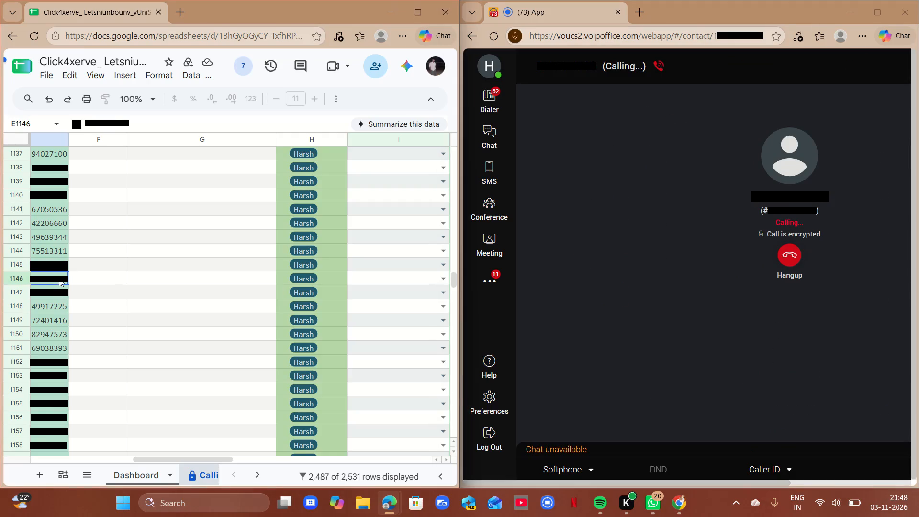
key("ctrl+c")
Check the callers' lead figures on the Dashboard sheet and return to the Calling Master sheet.
left_click(145, 475)
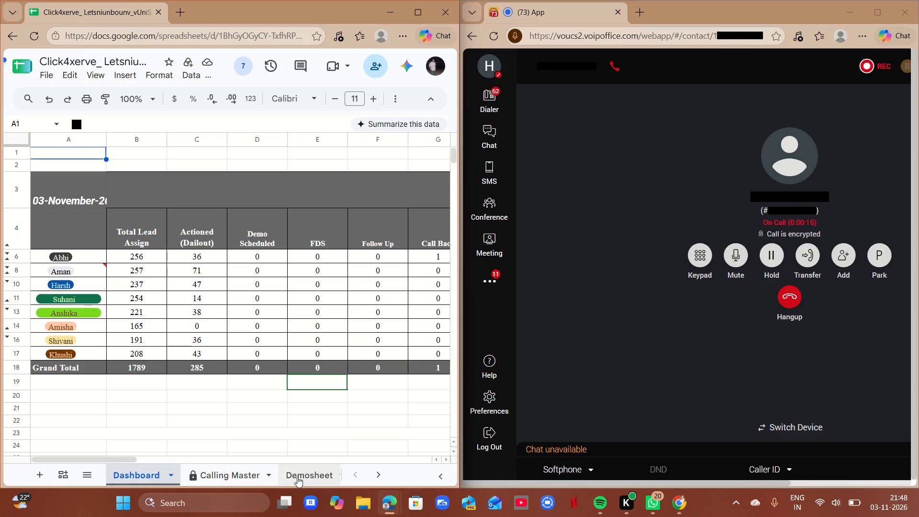
left_click(216, 472)
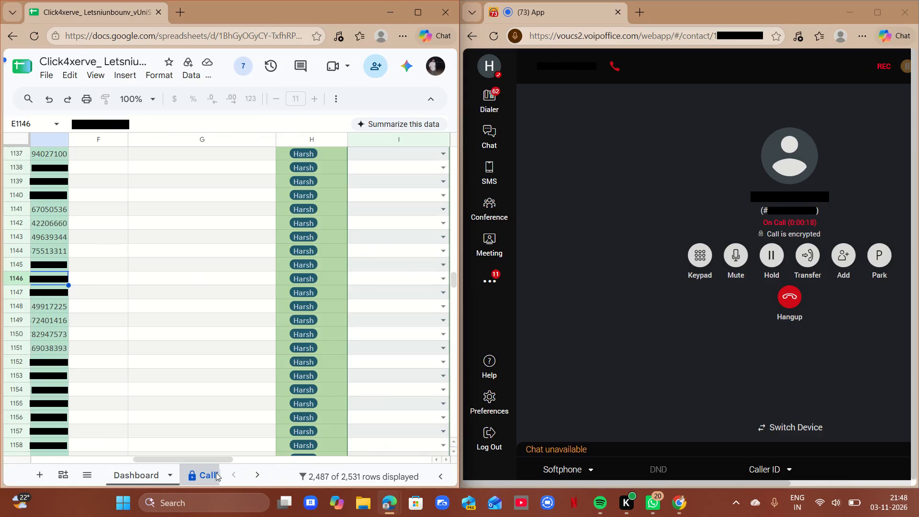
Set the column I call status of row 1146 to Voicemail and fill it upward through row 1137.
left_click(19, 275)
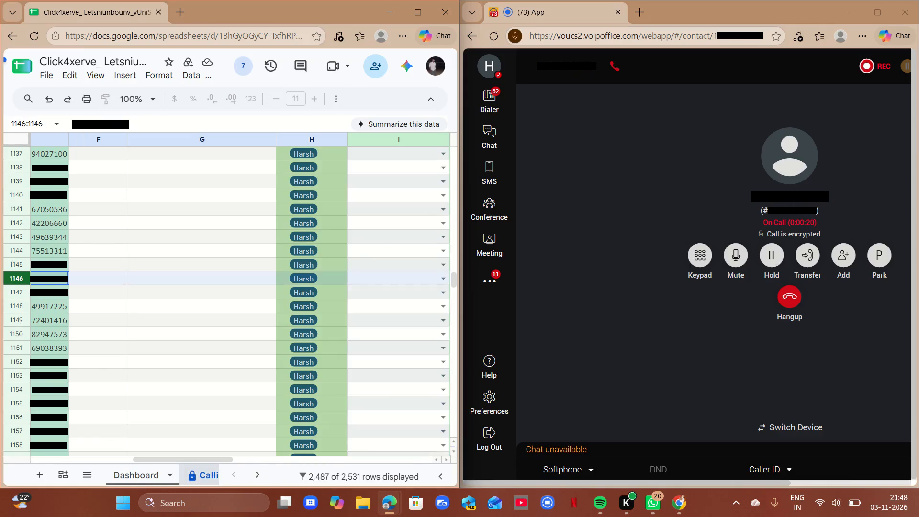
left_click(379, 279)
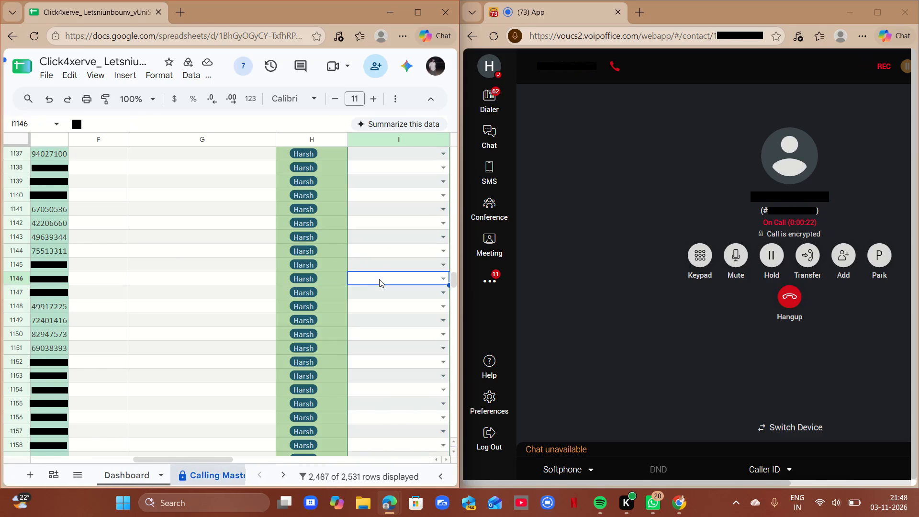
key("v")
key("Up")
key("Return")
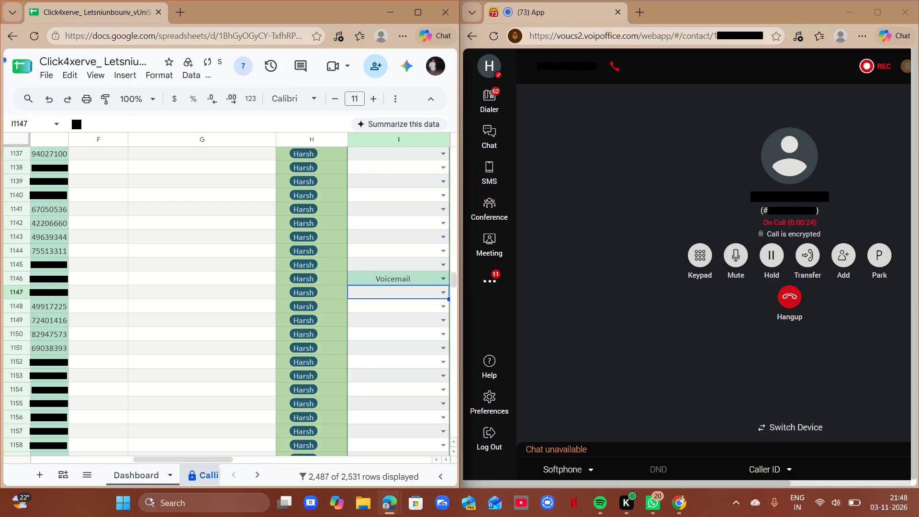
left_click(382, 279)
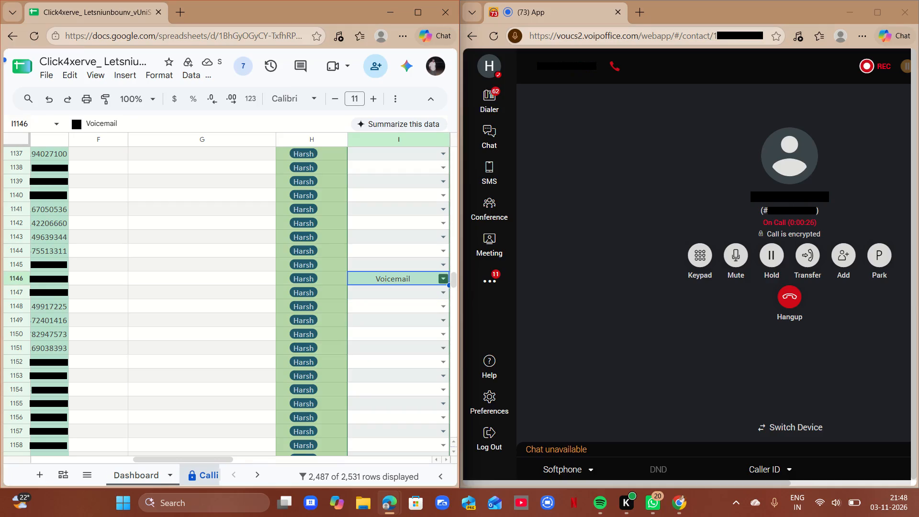
left_click_drag(448, 284, 420, 150)
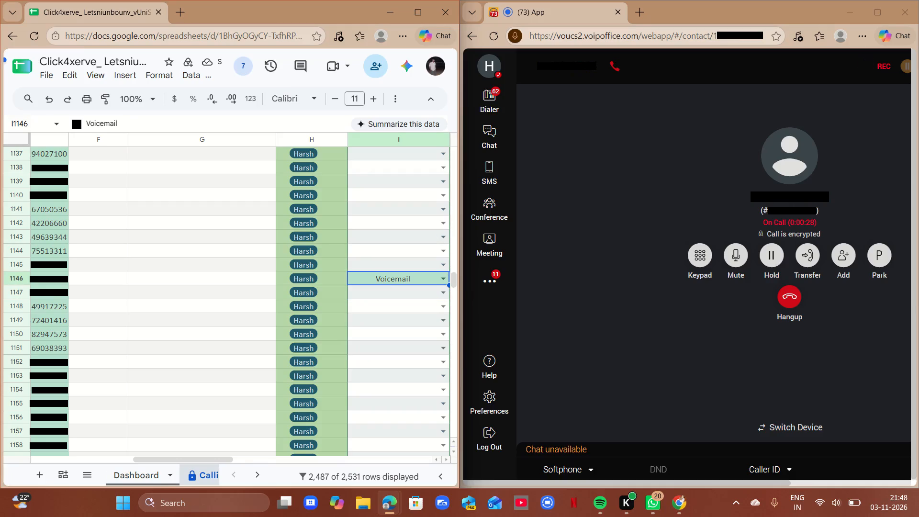
left_click_drag(420, 150, 421, 158)
Look over Harsh's remaining rows below row 1146 and check the callers' actioned lead figures on the Dashboard sheet.
scroll(421, 158, "down", 1)
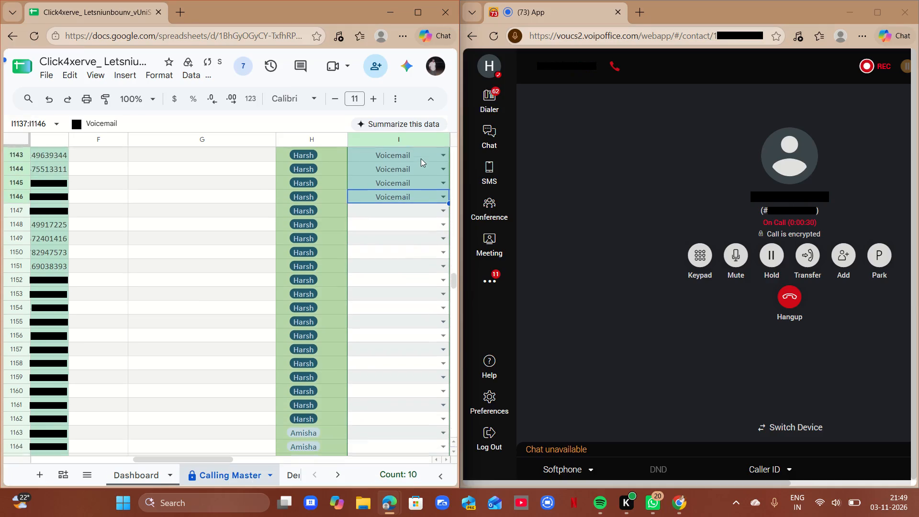
scroll(421, 158, "down", 2)
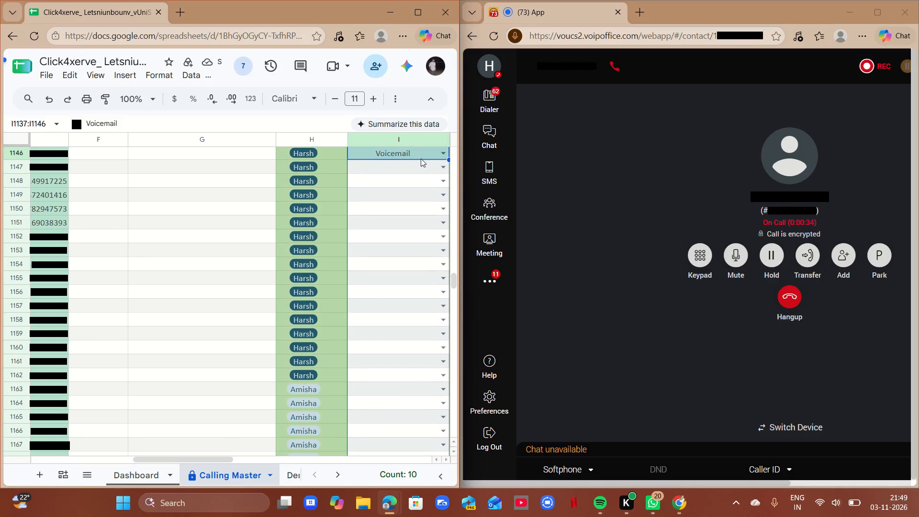
left_click(125, 474)
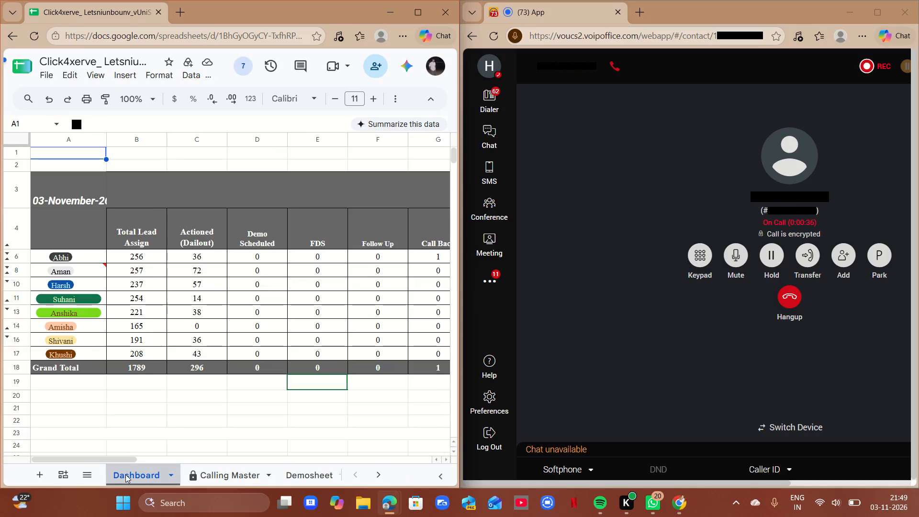
Return to the Calling Master sheet and end the ongoing call in the web dialer.
left_click(208, 481)
left_click(789, 306)
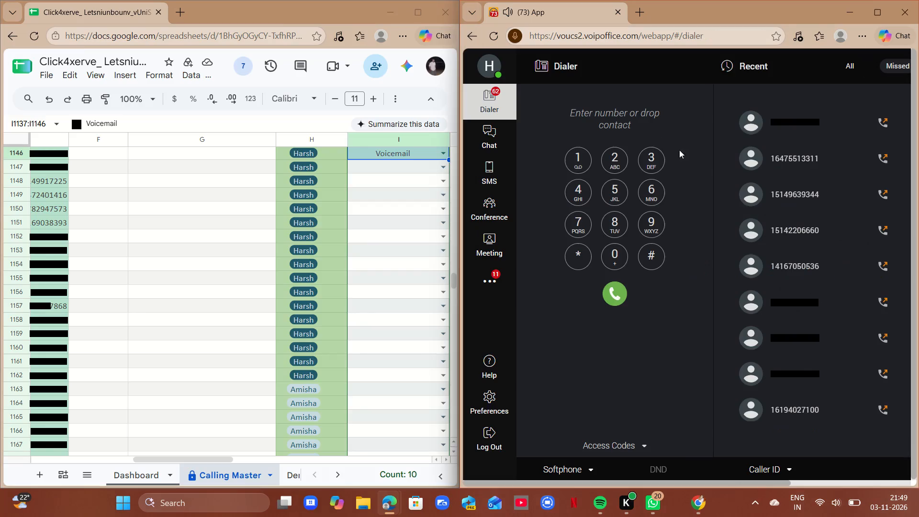
Call the copied row 1146 phone number from the web dialer.
left_click(639, 128)
key("ctrl+v")
key("Return")
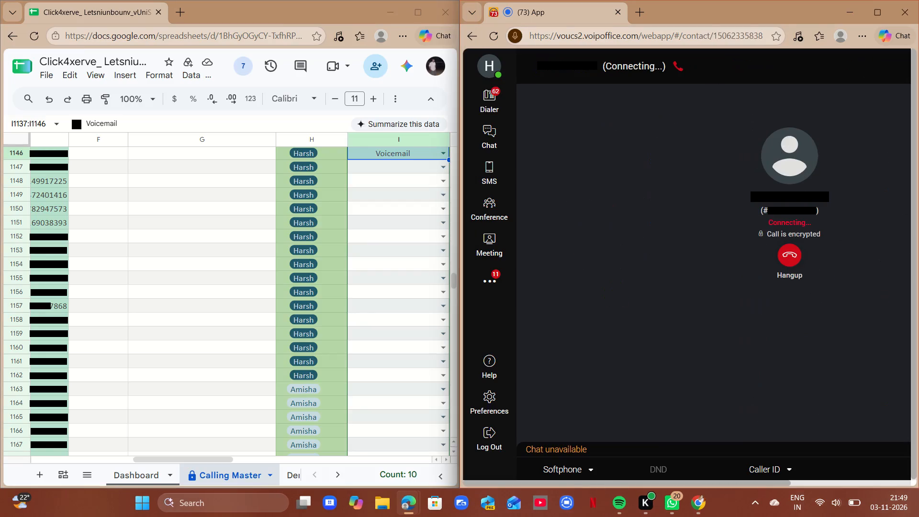
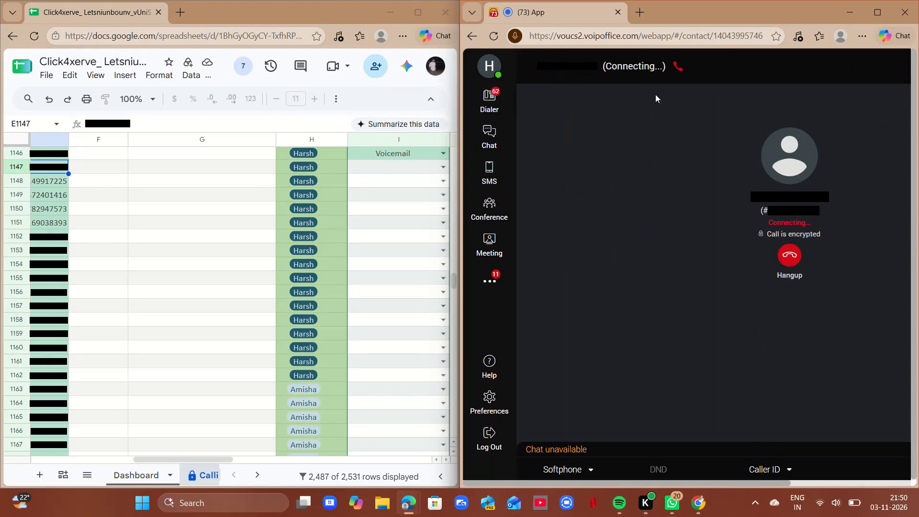
Copy the row 1148 phone number from the Calling Master sheet while the current call is connecting.
left_click(45, 179)
key("ctrl+c")
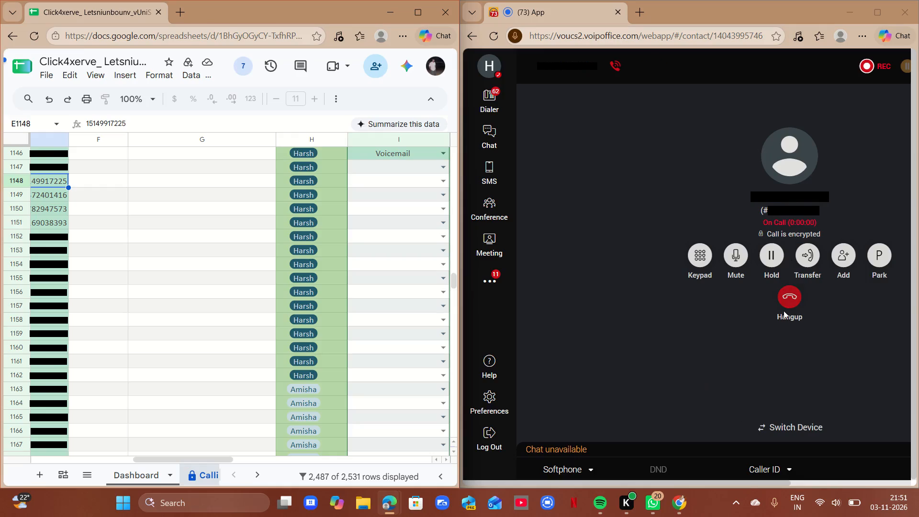
End the current call and dial the copied phone number of row 1148.
left_click(795, 299)
left_click(602, 108)
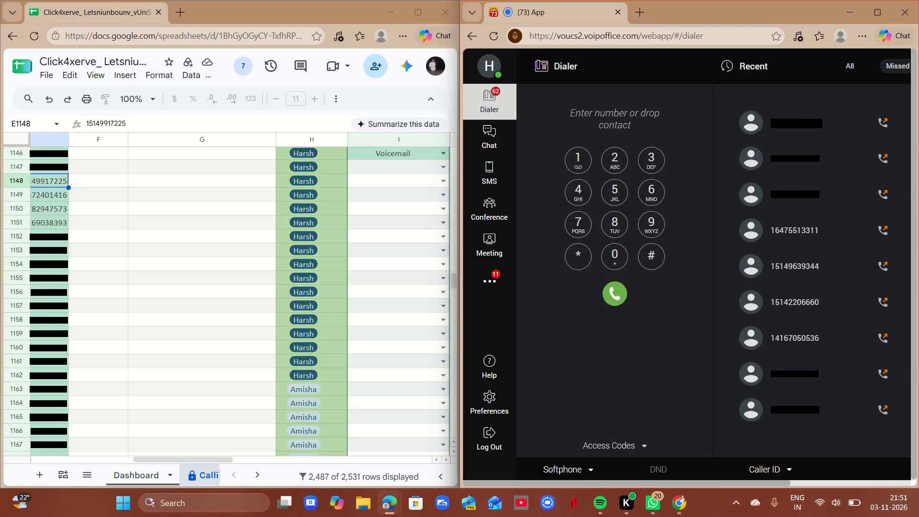
key("ctrl+v")
key("Return")
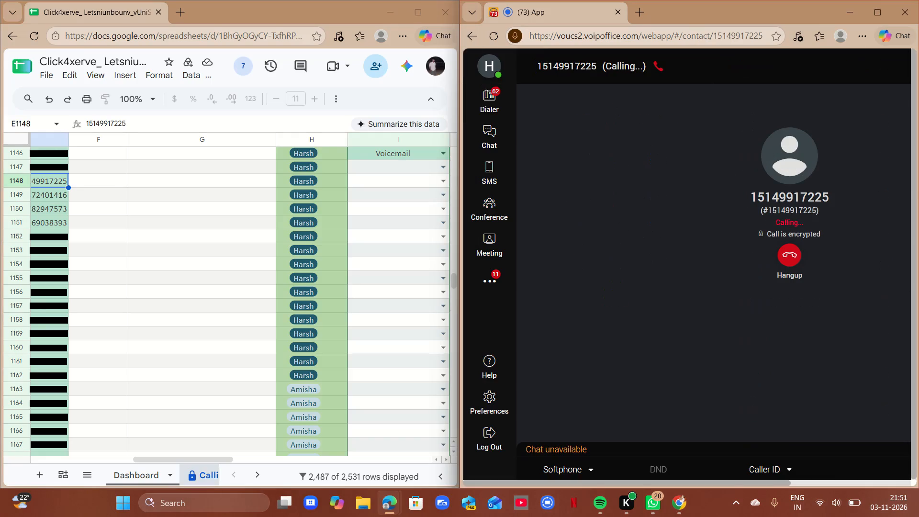
Copy the row 1149 phone number from the Calling Master sheet, end the row 1148 call and dial the copied number.
left_click(51, 198)
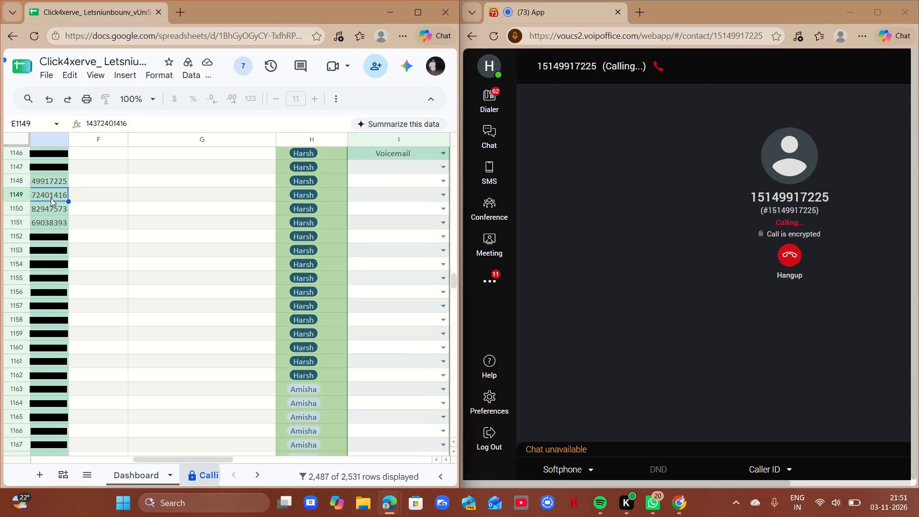
key("ctrl+c")
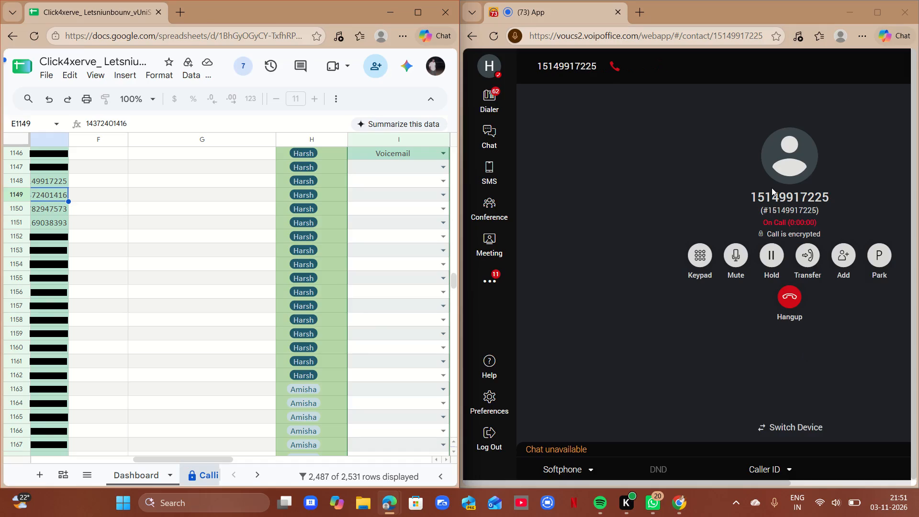
left_click(790, 301)
left_click(612, 117)
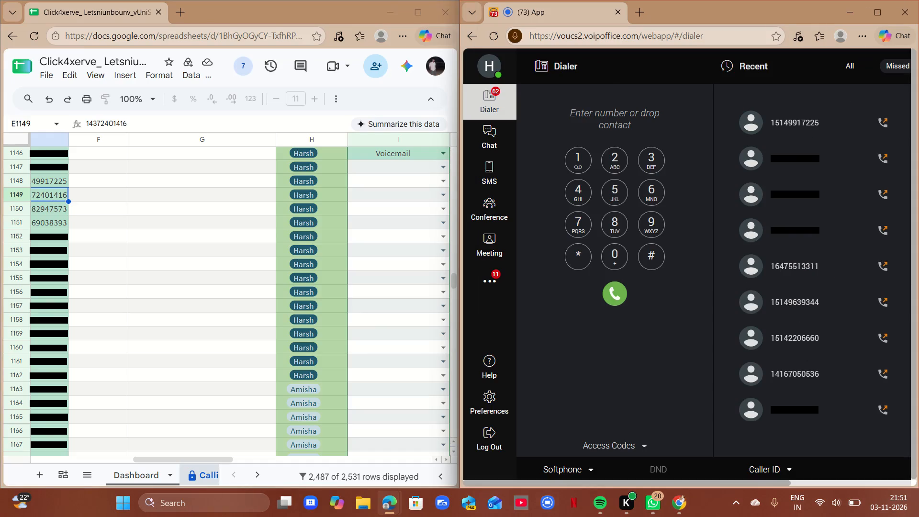
key("ctrl+v")
key("Return")
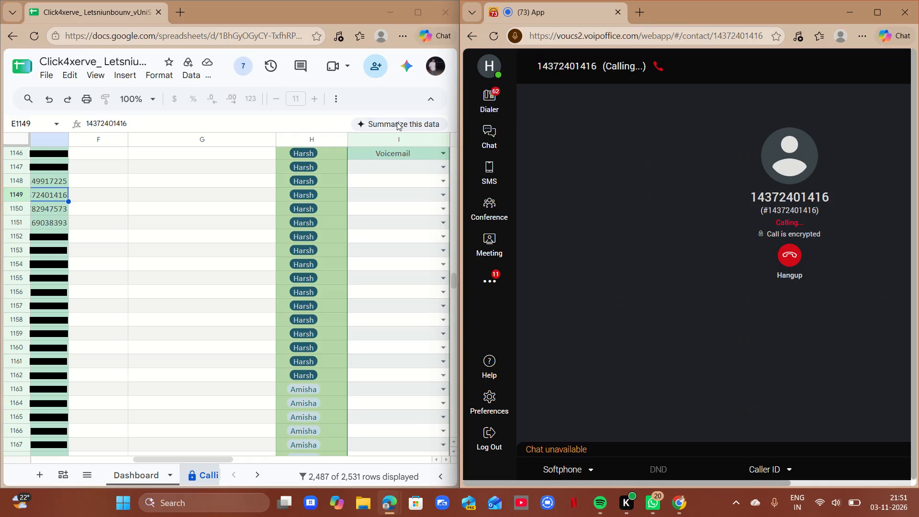
Copy the row 1150 phone number from the Calling Master sheet while the row 1149 call is ringing.
left_click(48, 214)
key("ctrl+c")
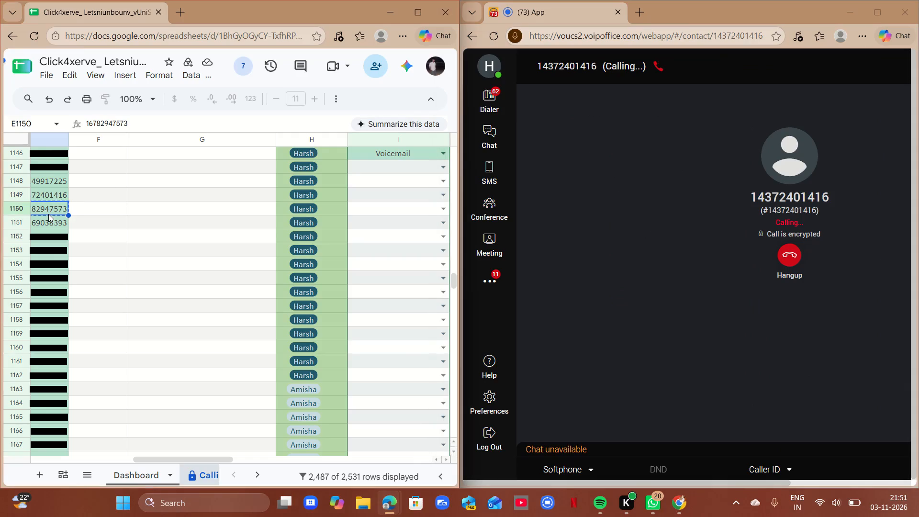
Check the callers' assigned and actioned lead figures on the Dashboard sheet and return to the Calling Master sheet.
scroll(48, 214, "down", 1)
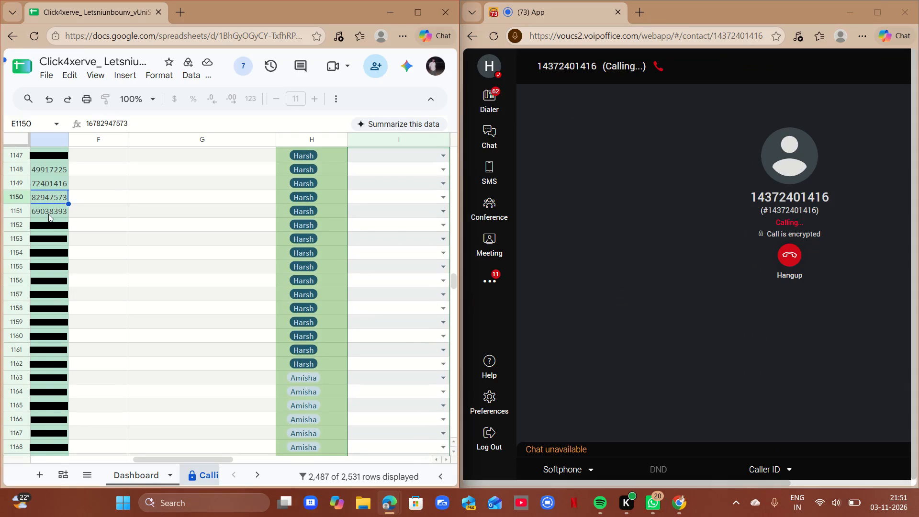
left_click(135, 475)
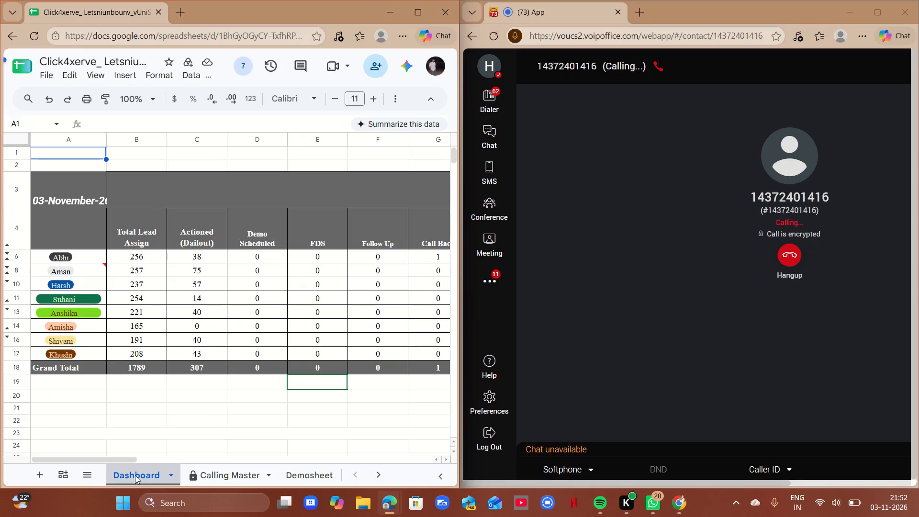
left_click(135, 475)
left_click(207, 473)
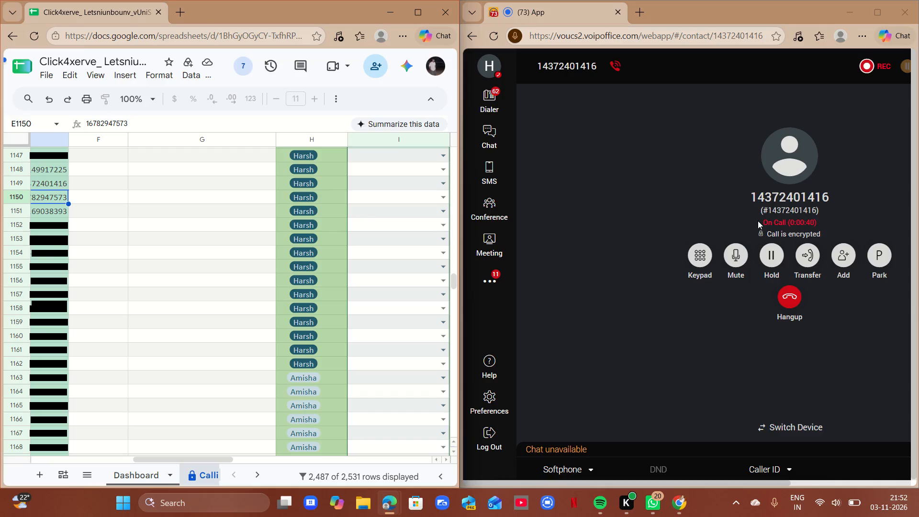
End the row 1149 call and dial the copied phone number of row 1150.
left_click(787, 301)
left_click(619, 107)
left_click(619, 107, "ctrl")
key("ctrl+v")
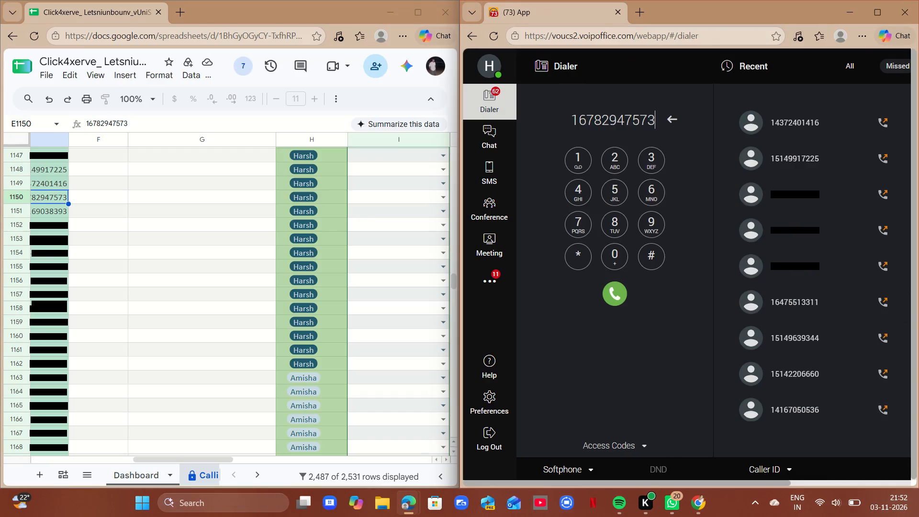
key("Return")
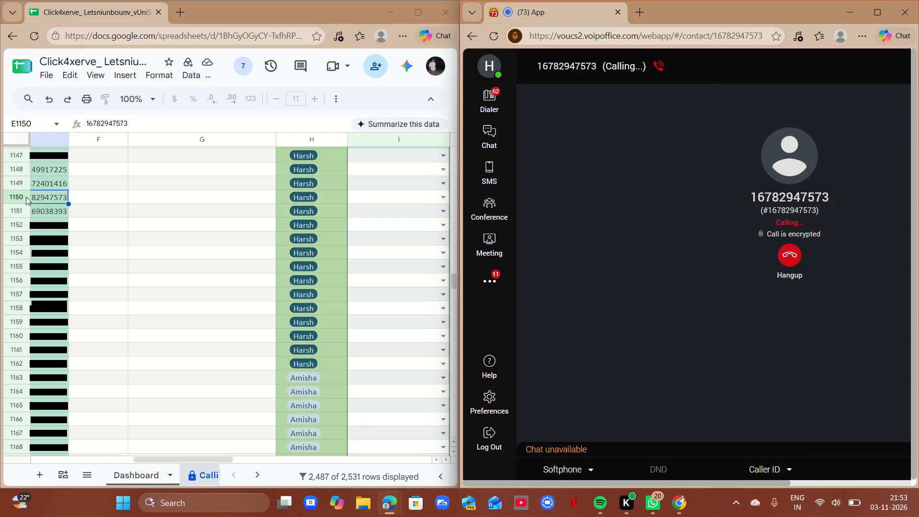
Set the column I call status of row 1149 to Ni (Not Intersted).
left_click(18, 187)
left_click(17, 184)
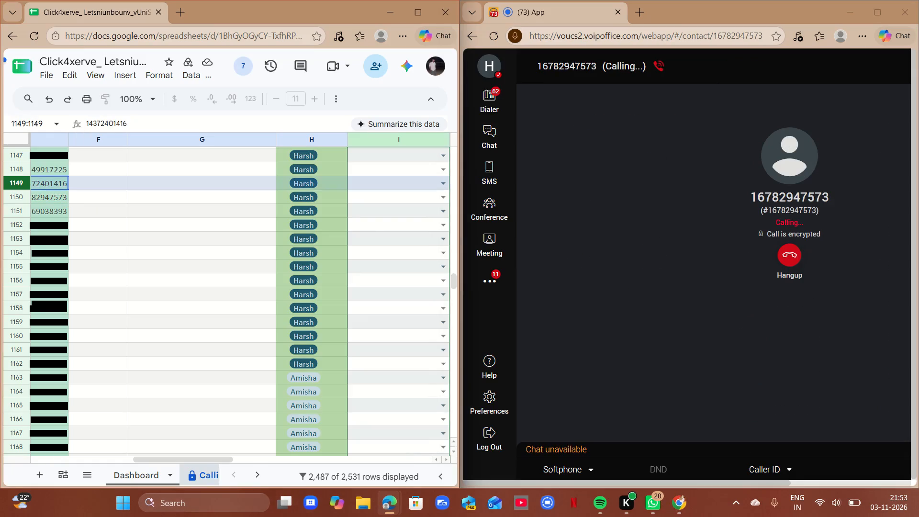
left_click(384, 186)
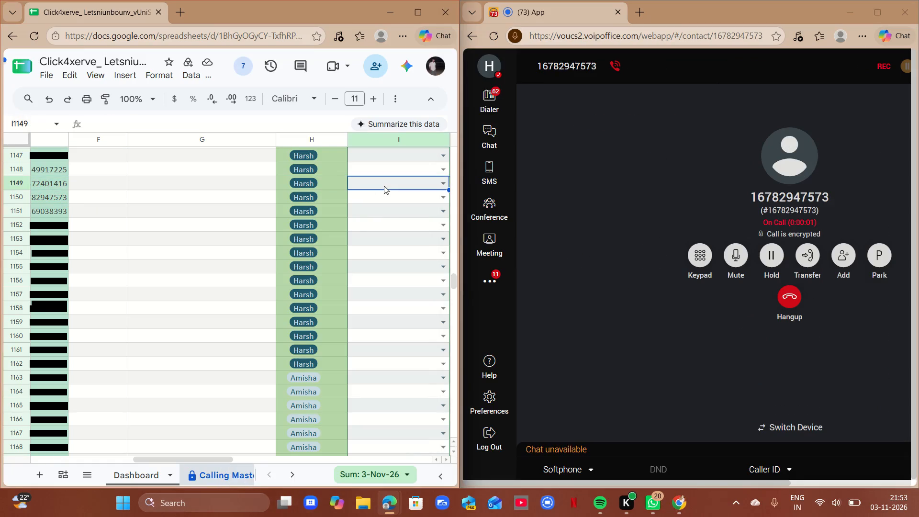
key("n")
key("Return")
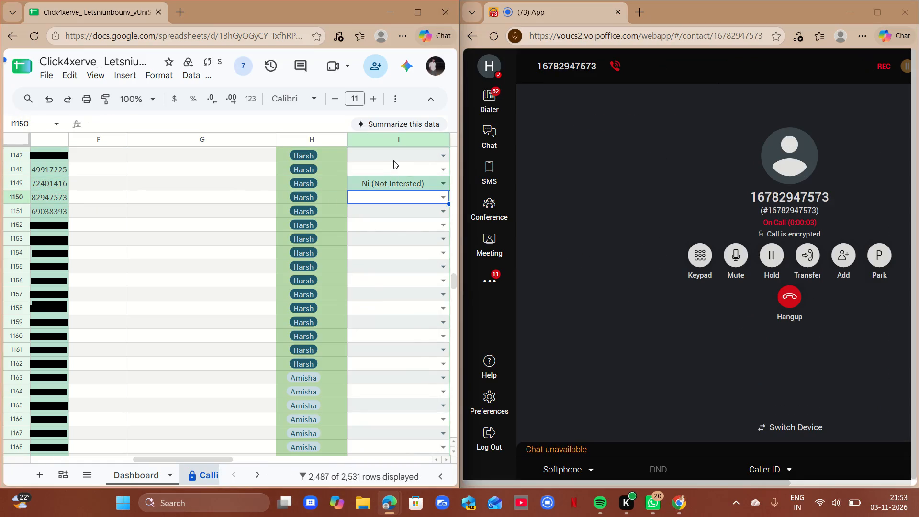
Set the column I call status of row 1147 to RNR and of row 1148 to Voicemail.
left_click(393, 160)
key("r")
key("Return")
key("v")
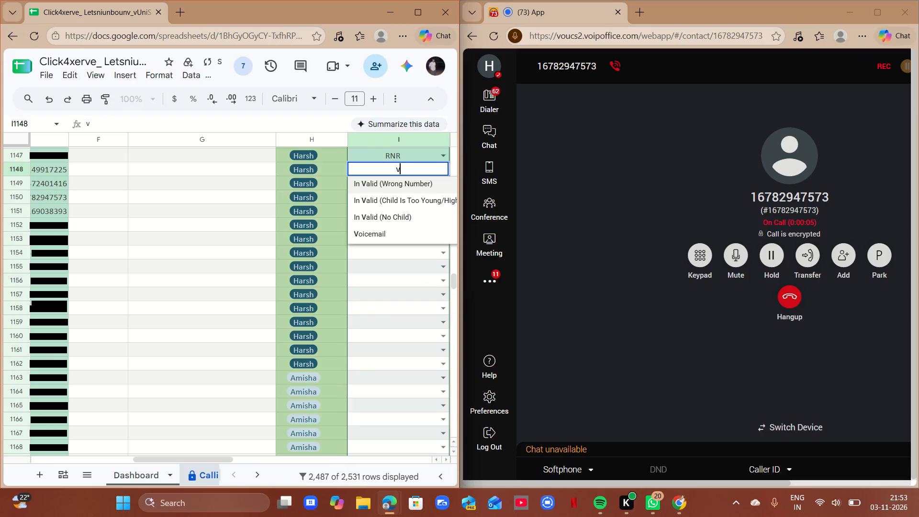
key("Up")
key("Return")
Copy the row 1151 phone number from the Calling Master sheet, end the row 1150 call and dial the copied number.
scroll(393, 160, "down", 1)
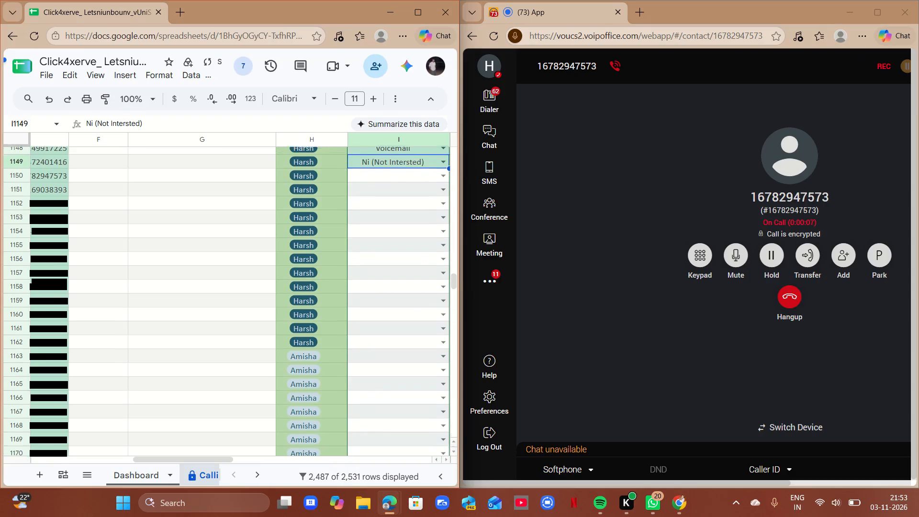
scroll(393, 160, "down", 1)
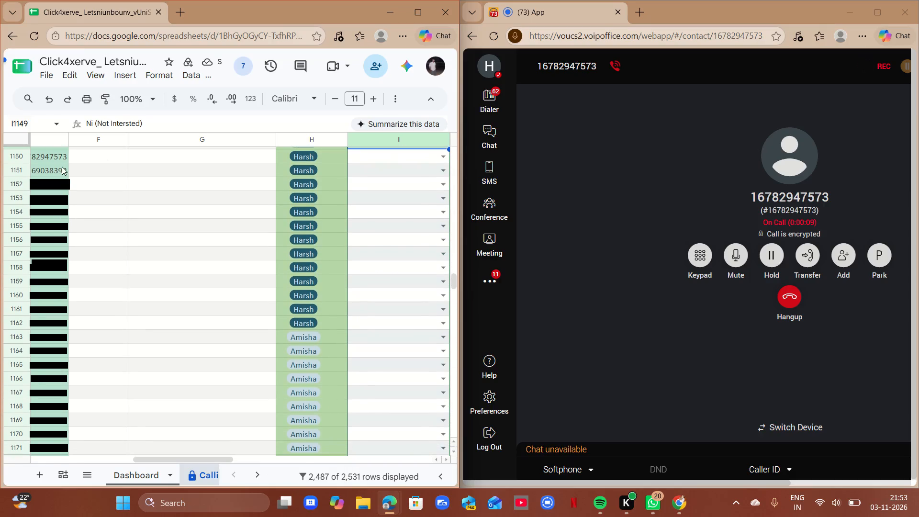
left_click(57, 167)
key("ctrl+c")
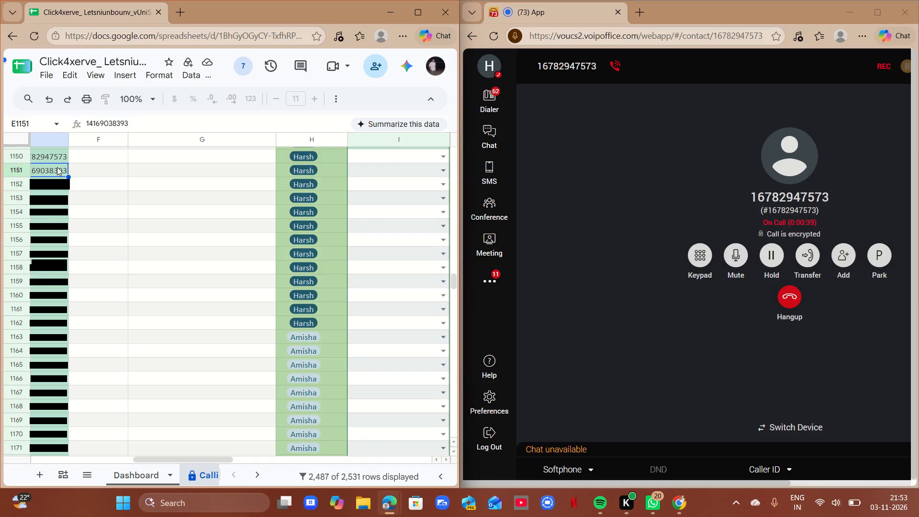
left_click(795, 304)
left_click(603, 115)
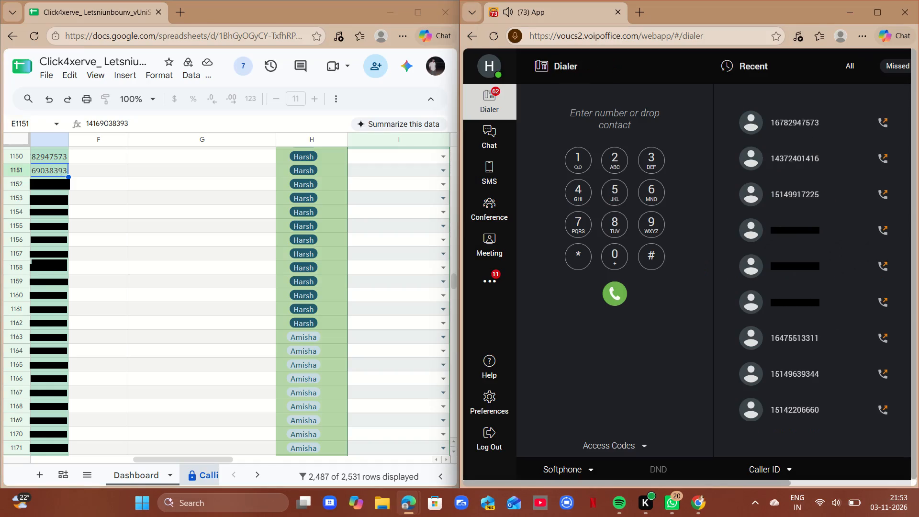
key("ctrl+v")
key("Return")
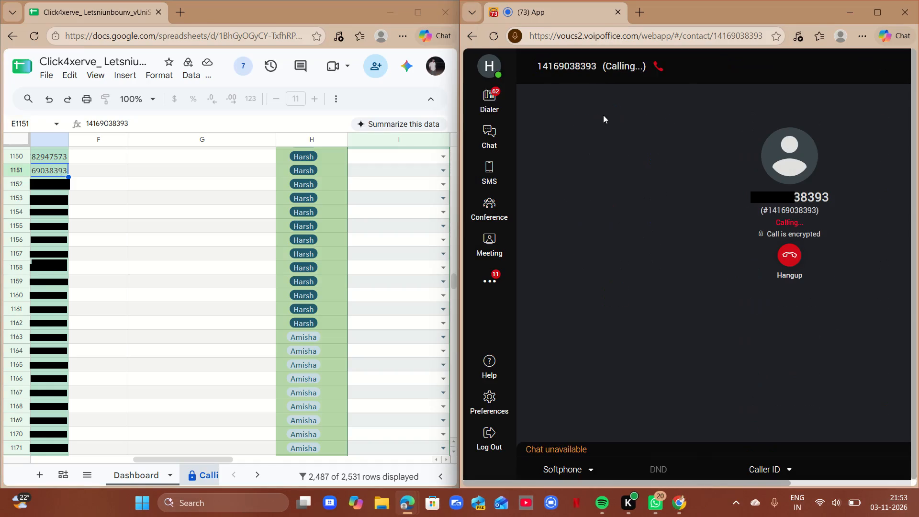
Copy the row 1152 phone number from the Calling Master sheet, end the row 1151 call and dial the copied number.
left_click(48, 184)
key("ctrl+c")
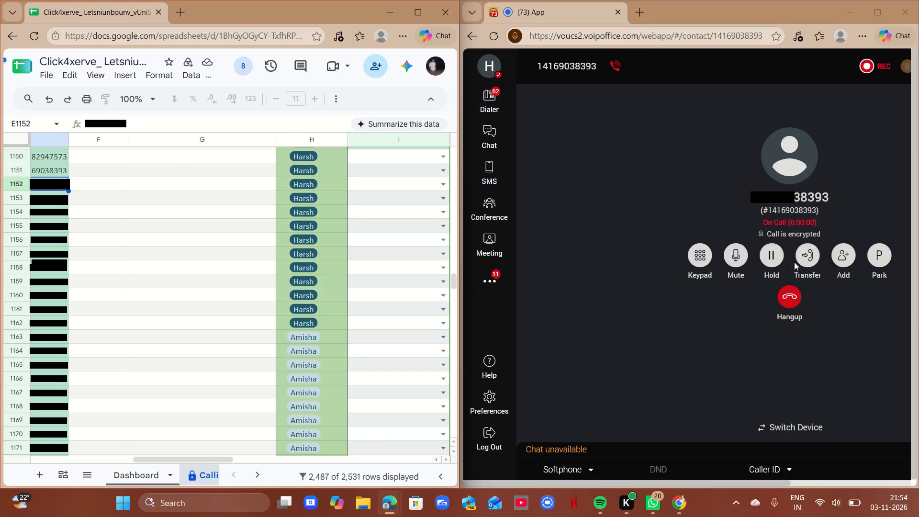
left_click(786, 289)
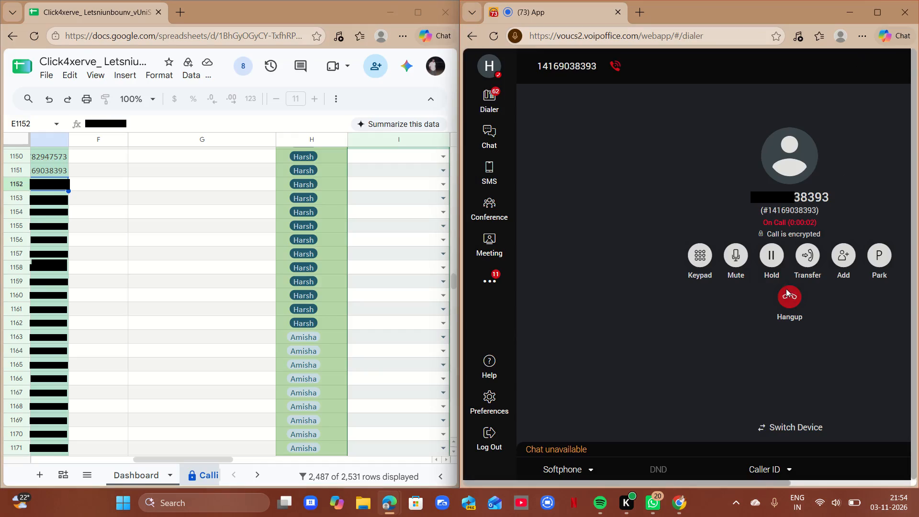
left_click(609, 125)
key("ctrl+v")
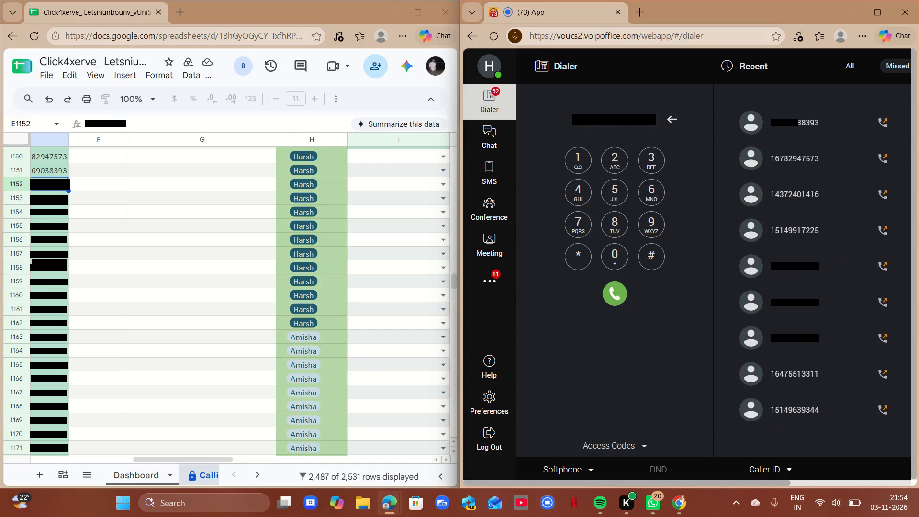
key("Return")
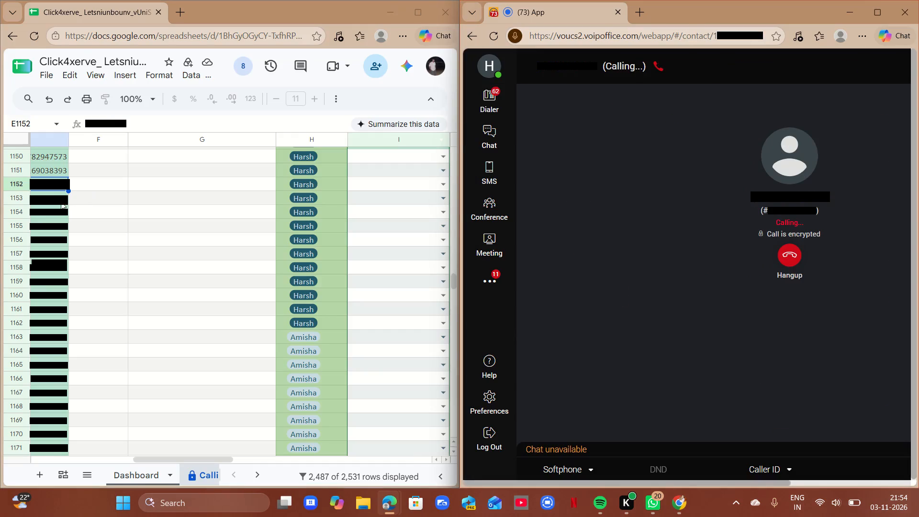
Copy the row 1153 phone number, mute and end the row 1152 call, and dial the copied number.
left_click(61, 202)
key("ctrl+c")
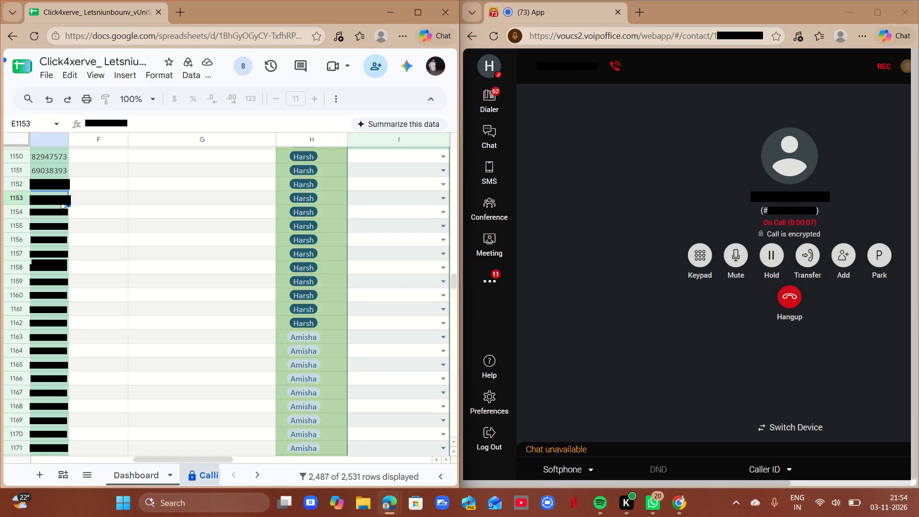
left_click(737, 250)
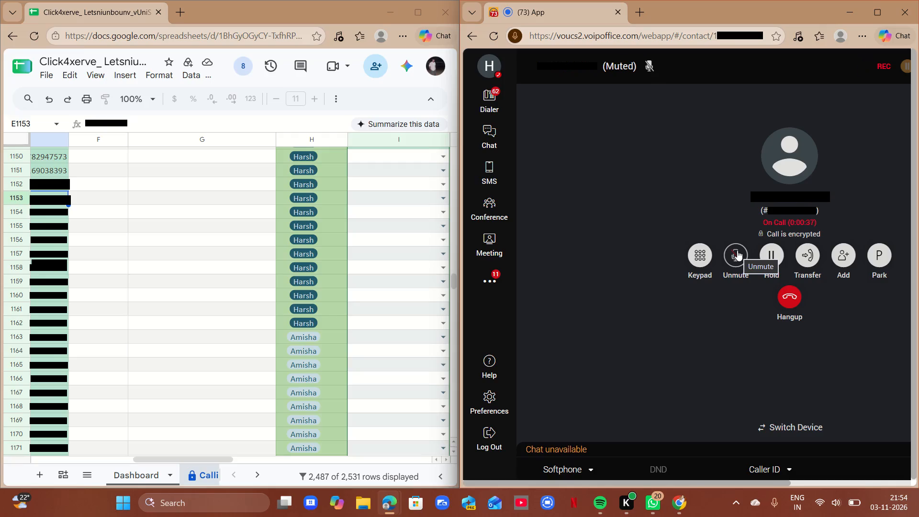
left_click(787, 303)
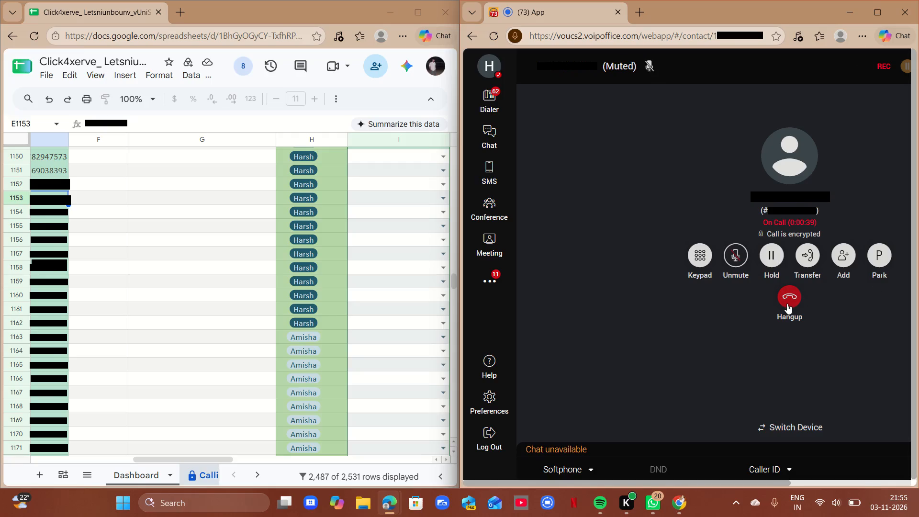
left_click(618, 118)
key("ctrl+v")
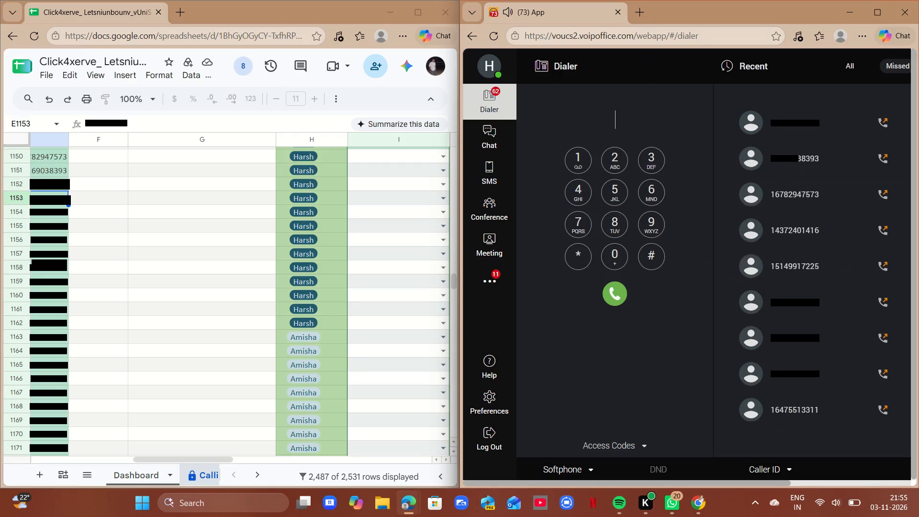
key("Return")
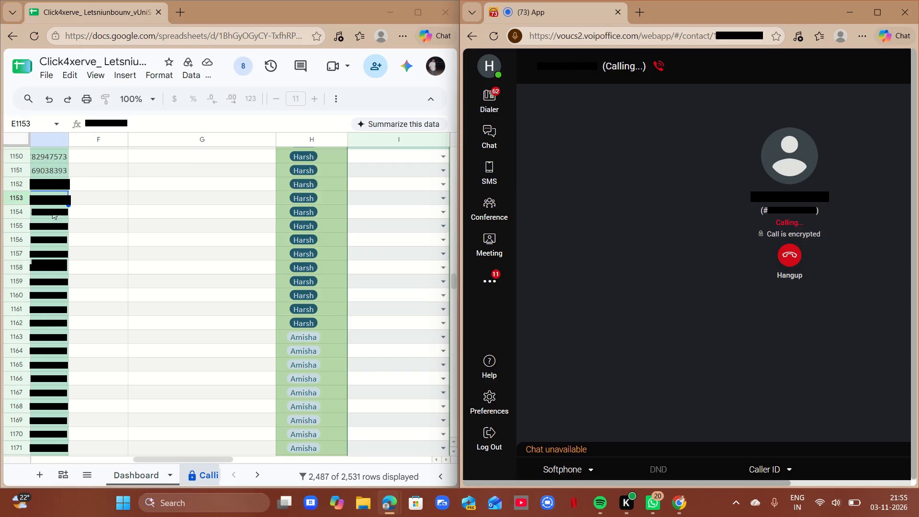
Copy the row 1154 phone number from the Calling Master sheet while the row 1153 call is ringing.
left_click(45, 216)
key("ctrl+c")
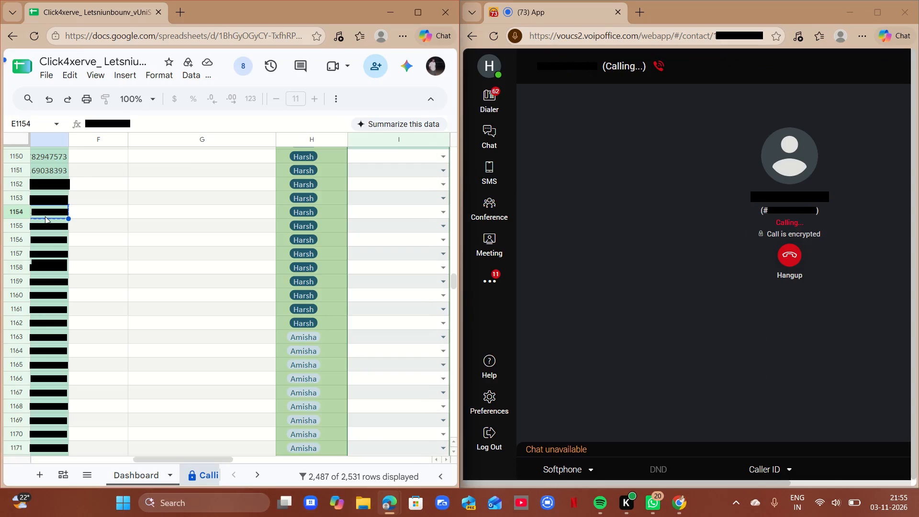
Set the column I call status of row 1154 to Voicemail.
left_click(6, 212)
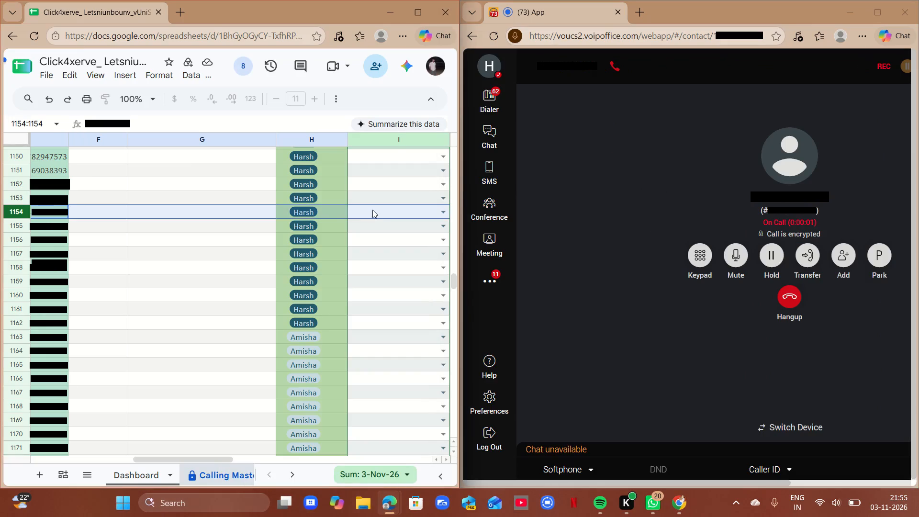
left_click(374, 213)
key("v")
key("Up")
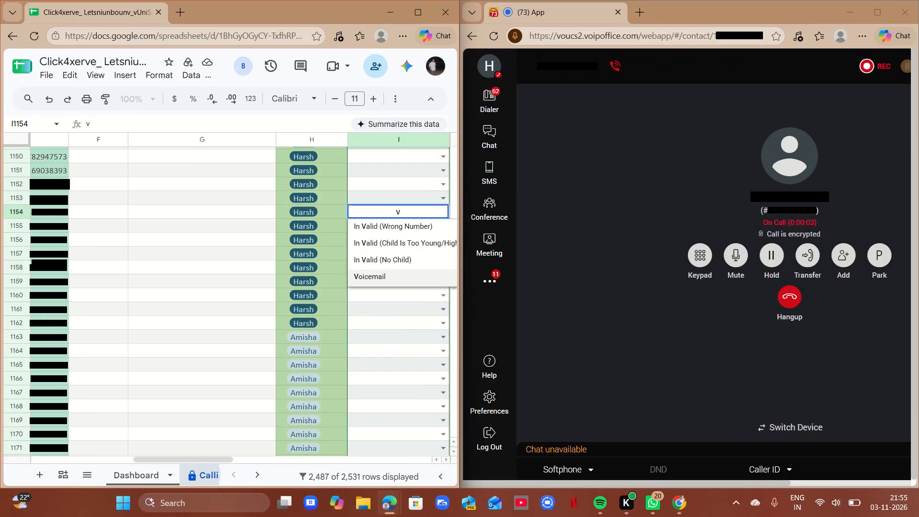
key("Return")
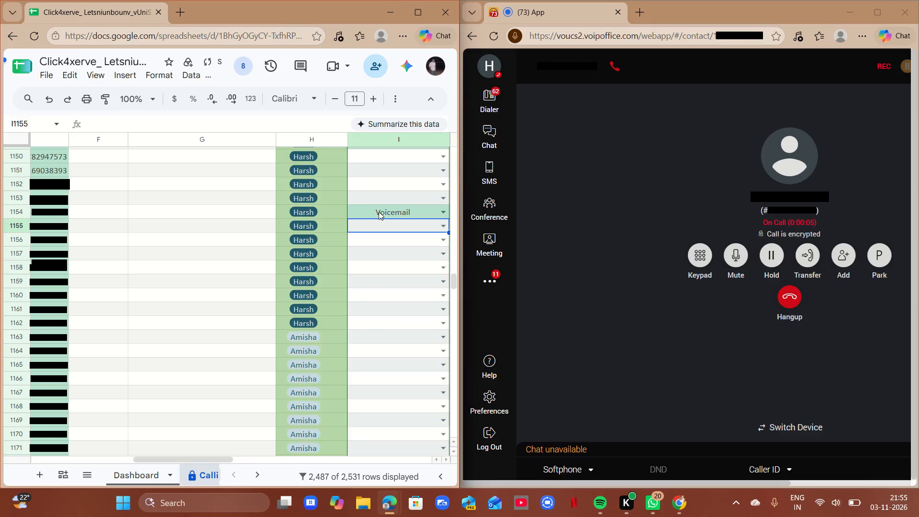
Fill the Voicemail status from cell I1154 upward through I1150 in the Calling Master sheet.
left_click(379, 212)
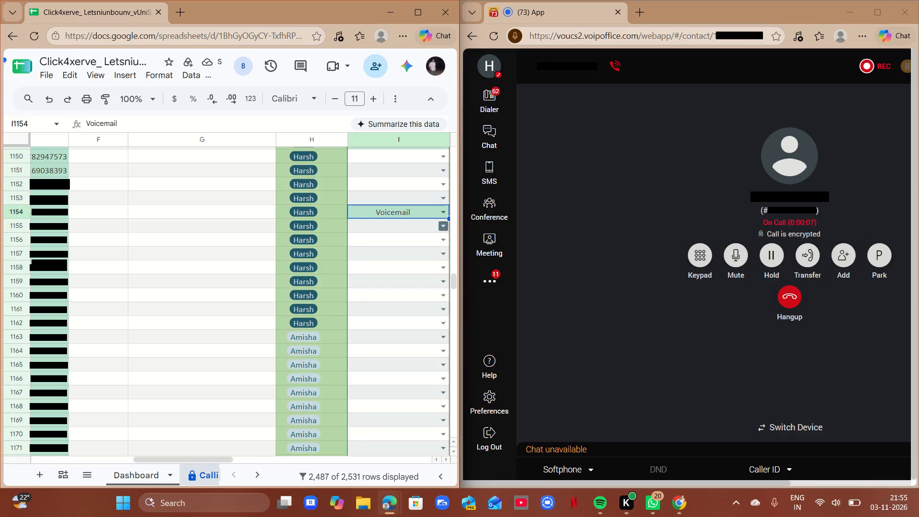
left_click_drag(449, 218, 440, 160)
Review the column I call statuses and the Dashboard's per-agent lead figures, and return to the Calling Master sheet.
scroll(440, 160, "down", 1)
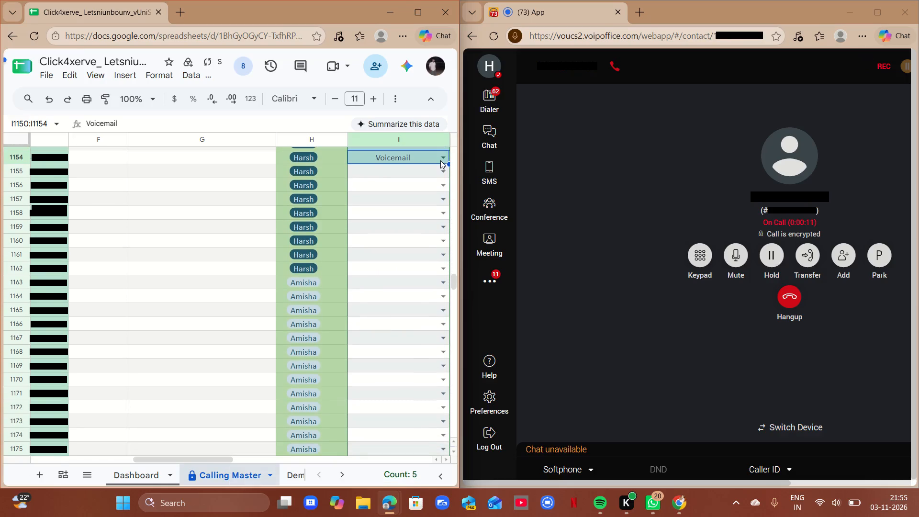
scroll(440, 160, "down", 1)
scroll(440, 160, "up", 3)
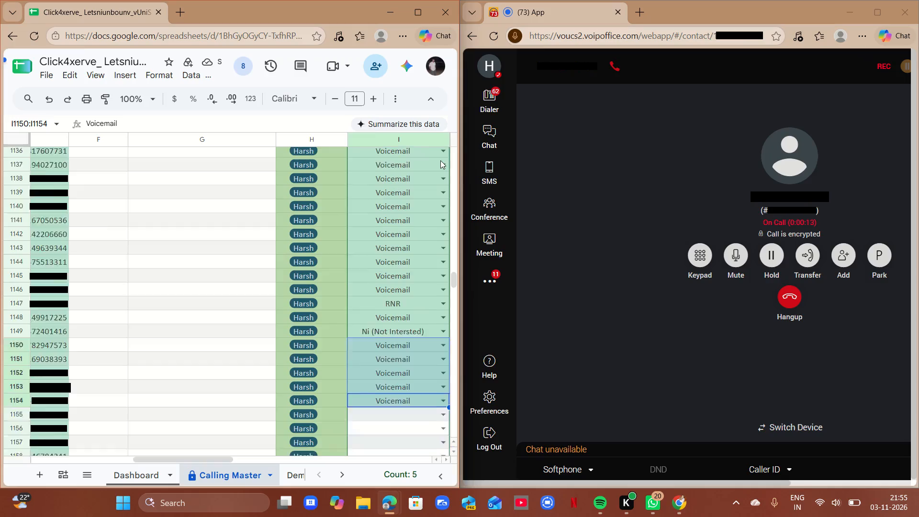
scroll(440, 160, "up", 1)
scroll(440, 160, "down", 2)
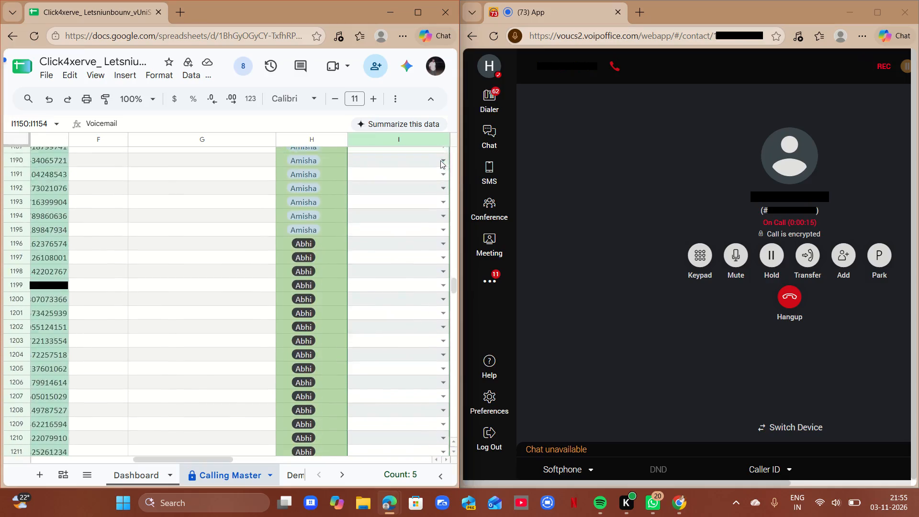
scroll(440, 160, "up", 5)
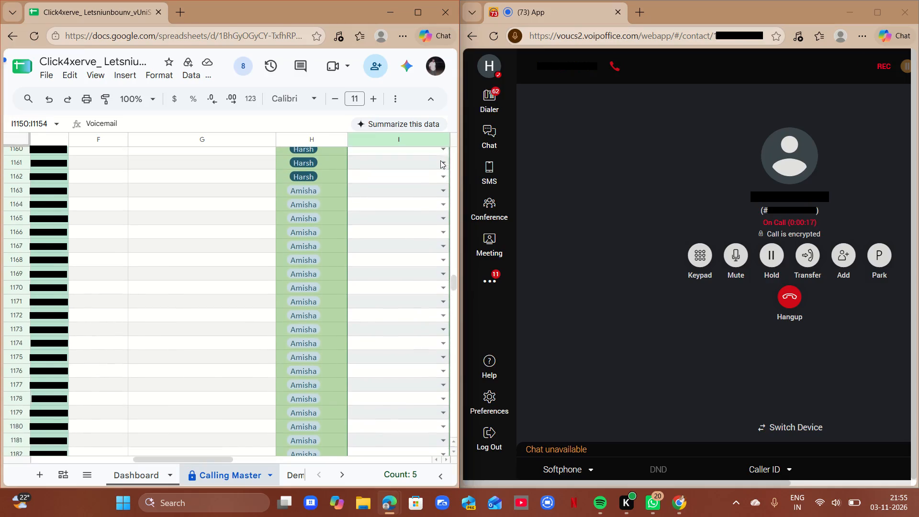
scroll(440, 160, "up", 2)
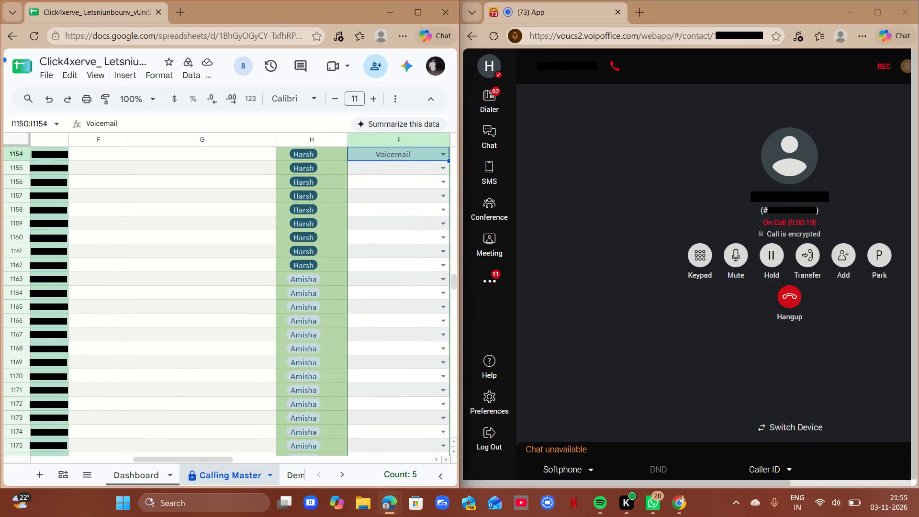
scroll(440, 160, "up", 1)
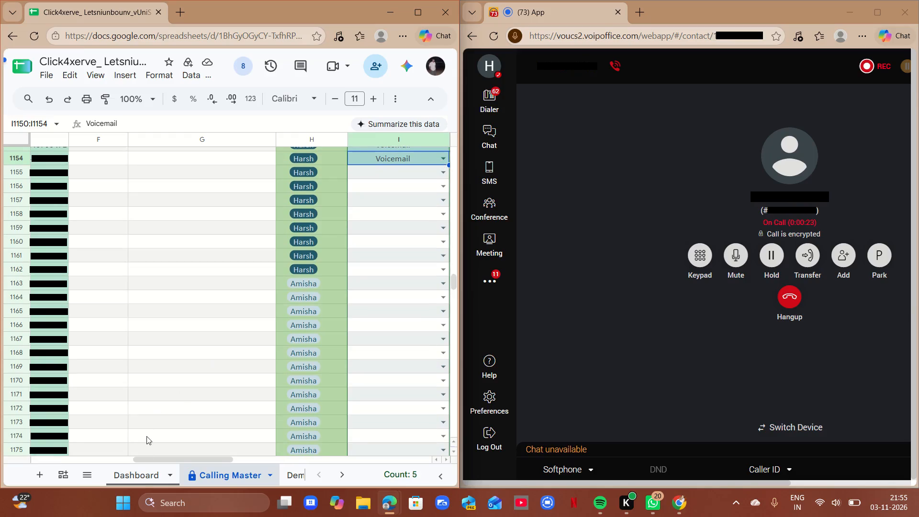
left_click(138, 477)
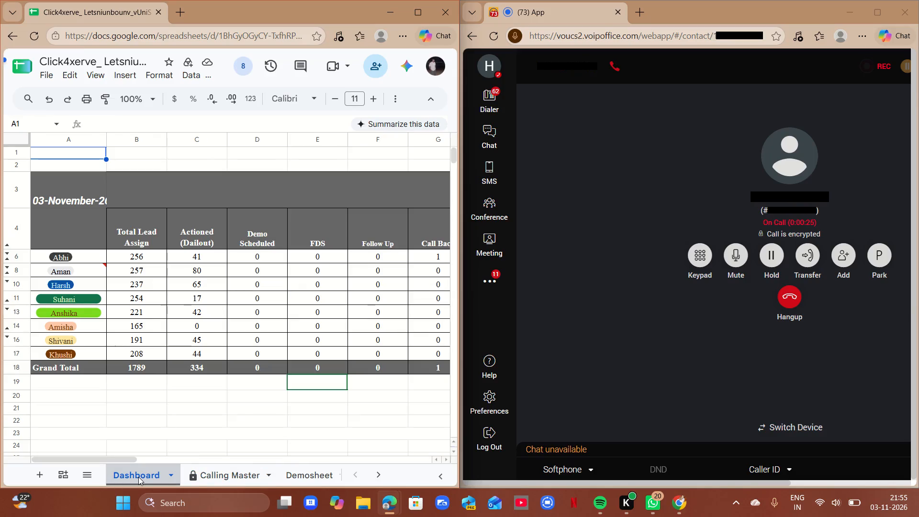
left_click(233, 481)
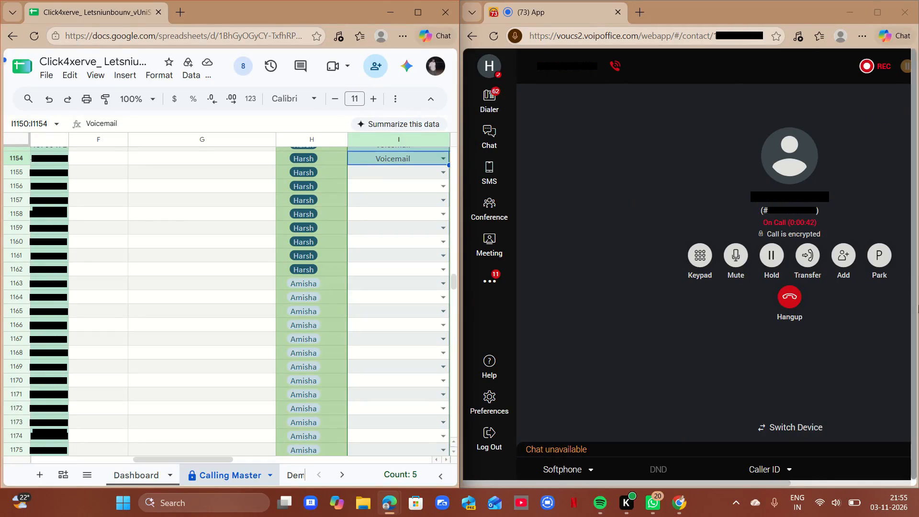
End the row 1153 call and dial the copied row 1154 phone number.
left_click(785, 303)
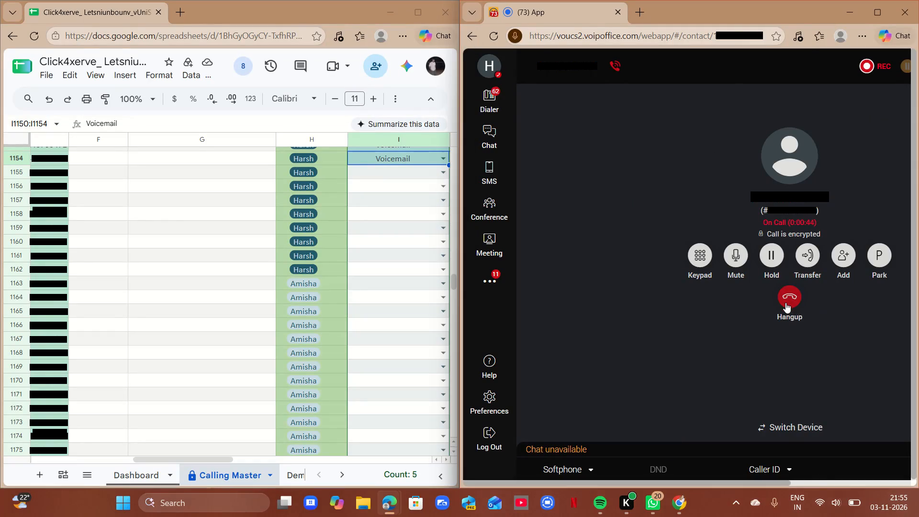
left_click(614, 135)
key("ctrl+v")
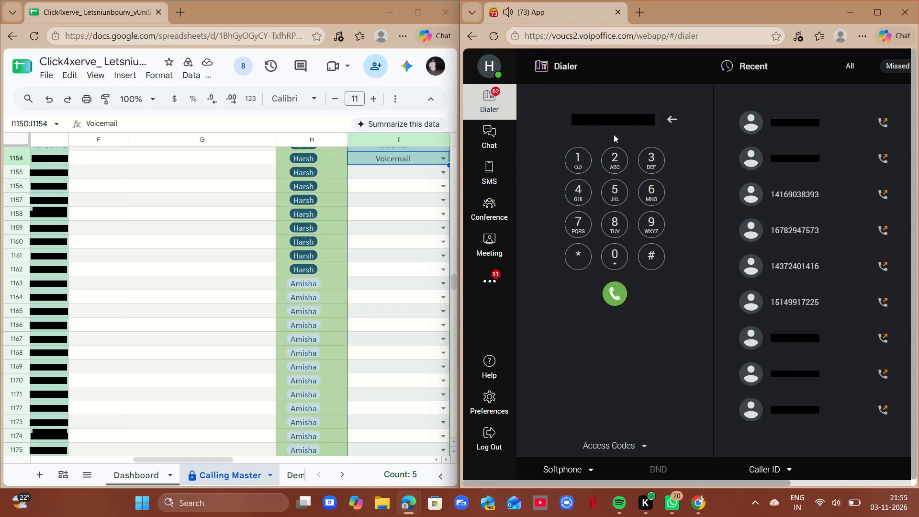
key("Return")
Change the column I call status of row 1153 to Ni (Not Intersted).
scroll(277, 191, "up", 1)
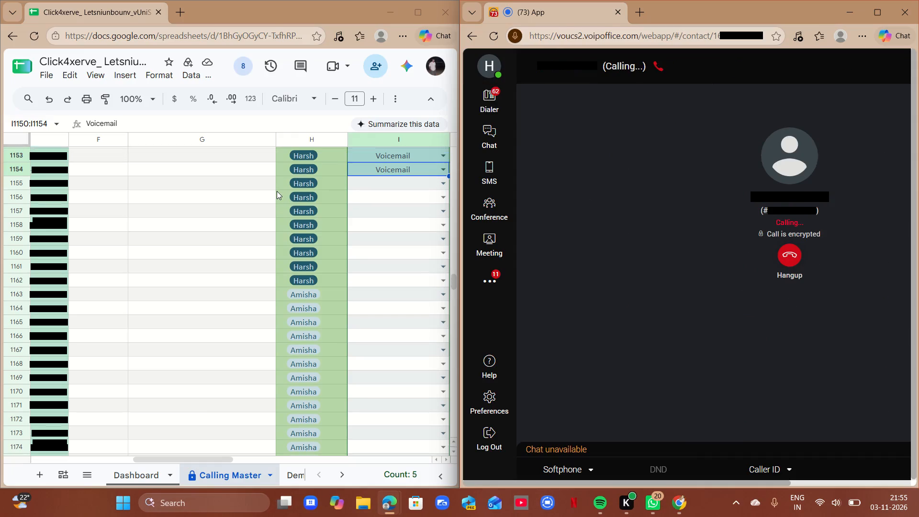
scroll(277, 191, "up", 1)
left_click(405, 158)
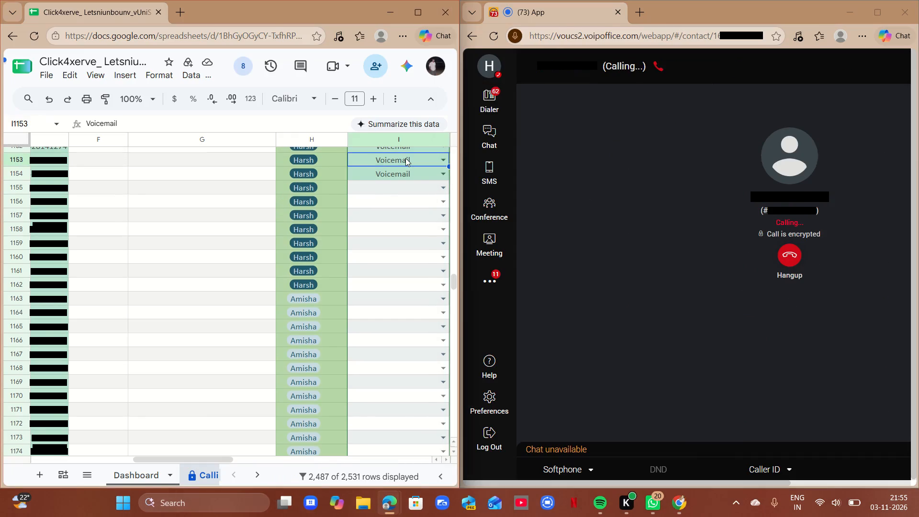
key("n")
key("Return")
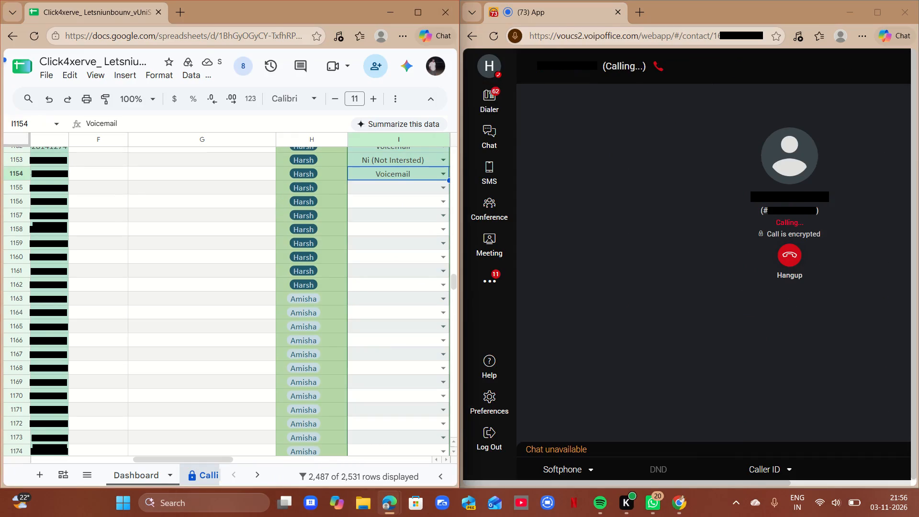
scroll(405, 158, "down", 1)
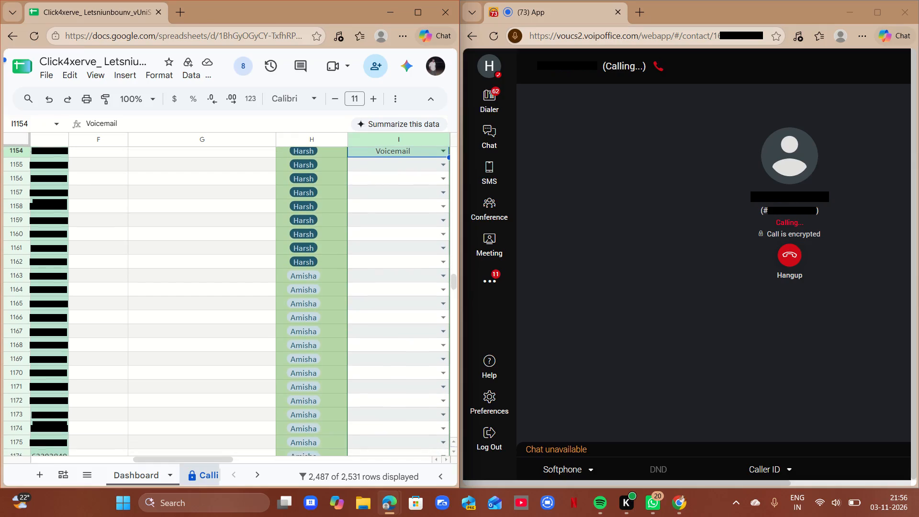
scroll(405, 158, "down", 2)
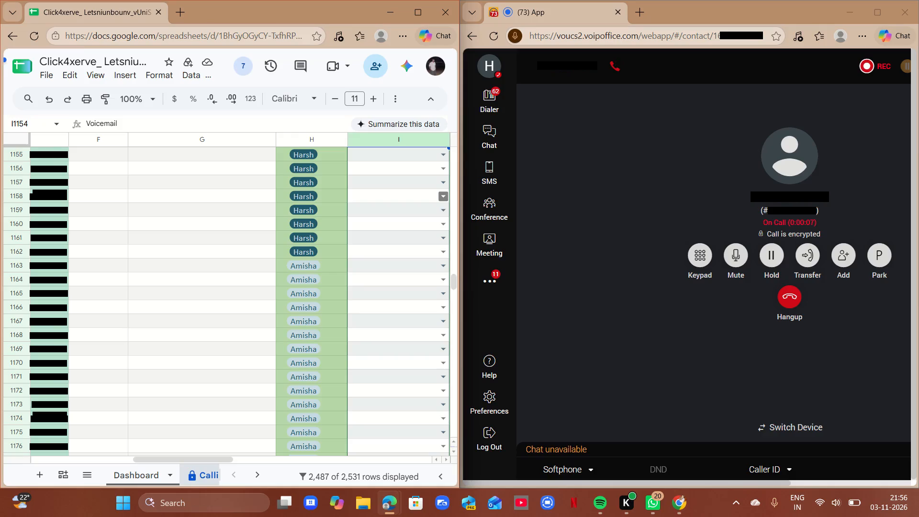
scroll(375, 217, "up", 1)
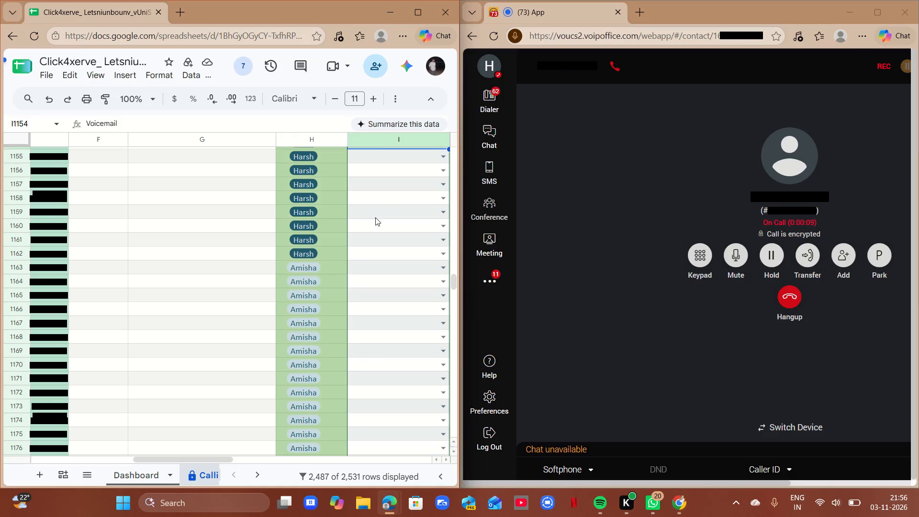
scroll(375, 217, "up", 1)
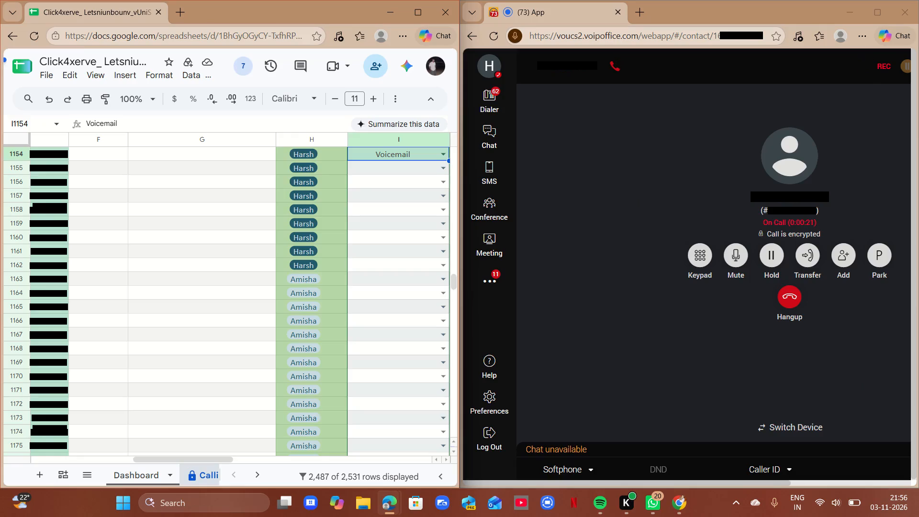
End the row 1154 call in the web dialer.
left_click(787, 286)
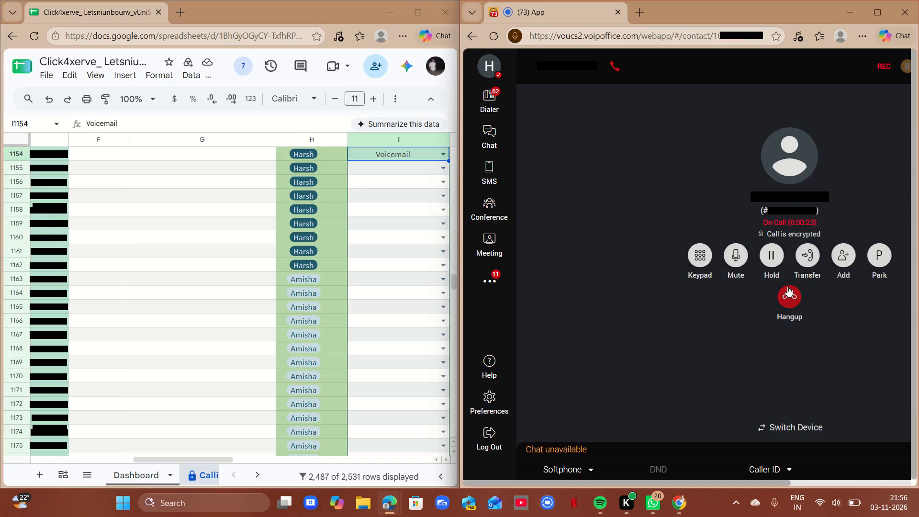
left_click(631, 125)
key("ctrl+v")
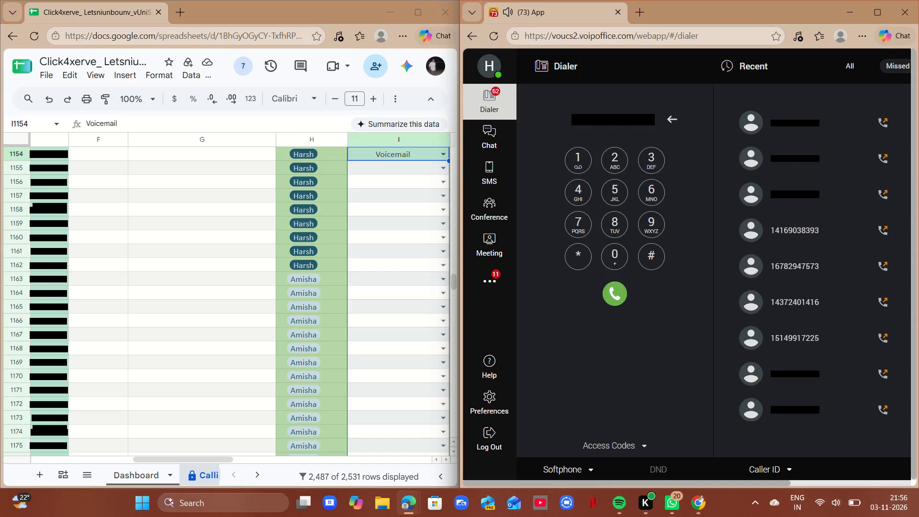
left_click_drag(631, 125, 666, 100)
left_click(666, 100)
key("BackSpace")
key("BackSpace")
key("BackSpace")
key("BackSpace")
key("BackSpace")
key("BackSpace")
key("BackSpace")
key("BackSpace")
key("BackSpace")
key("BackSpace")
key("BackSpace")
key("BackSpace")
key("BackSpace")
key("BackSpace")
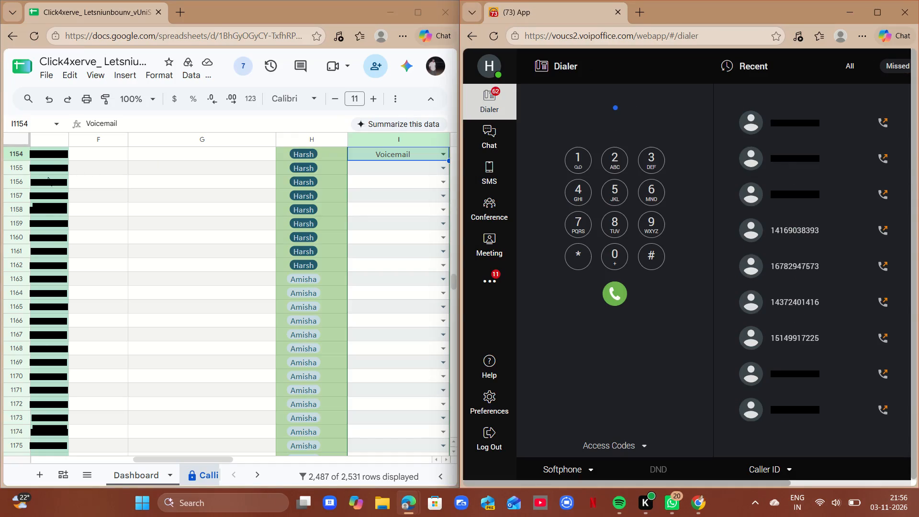
Copy the row 1155 phone number from the Calling Master sheet and dial it in the web dialer.
left_click(55, 166)
key("ctrl+c")
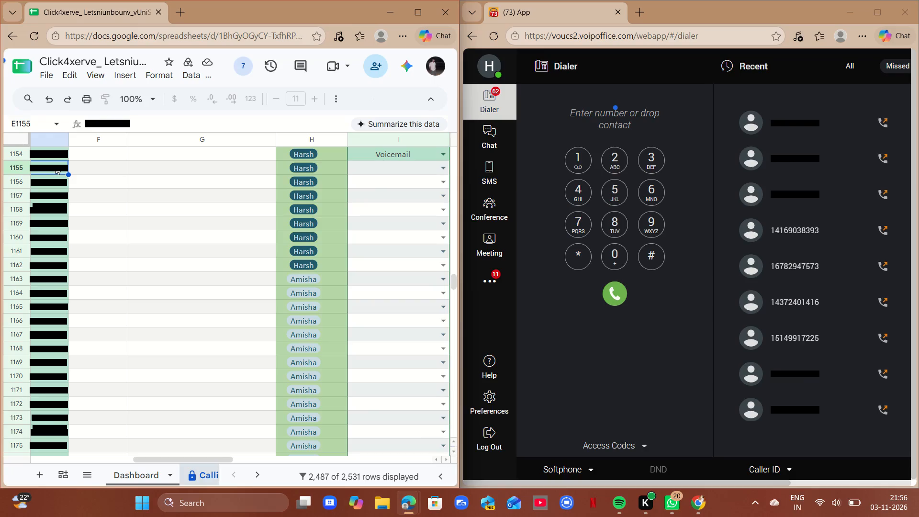
left_click(592, 135)
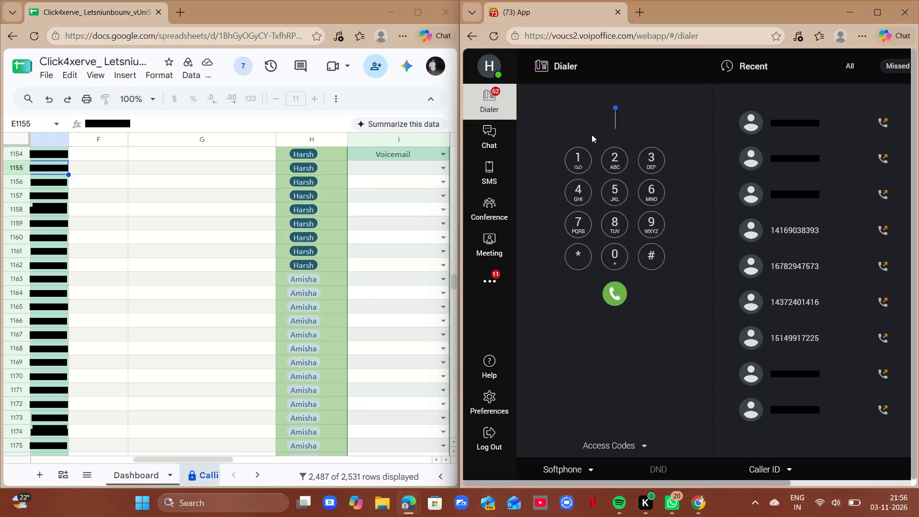
key("ctrl+v")
key("Return")
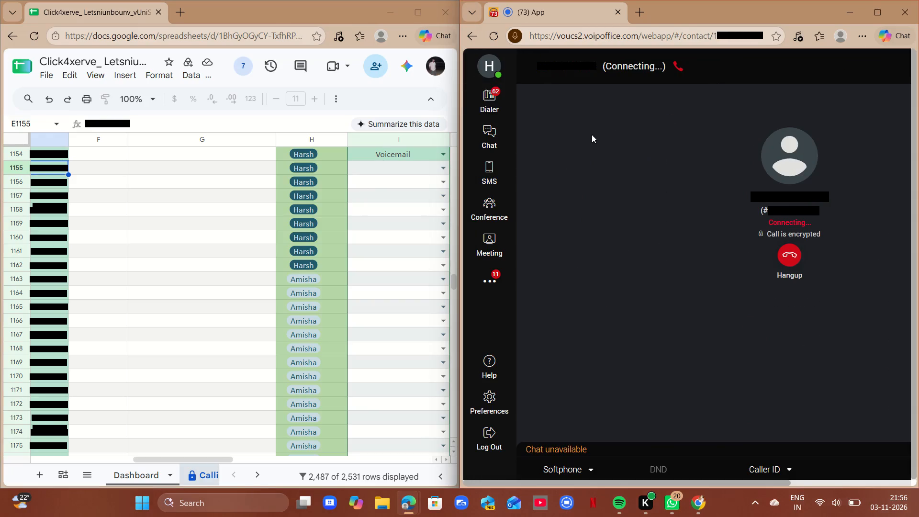
Copy the row 1156 phone number from the Calling Master sheet while the row 1155 call is in progress.
left_click(58, 183)
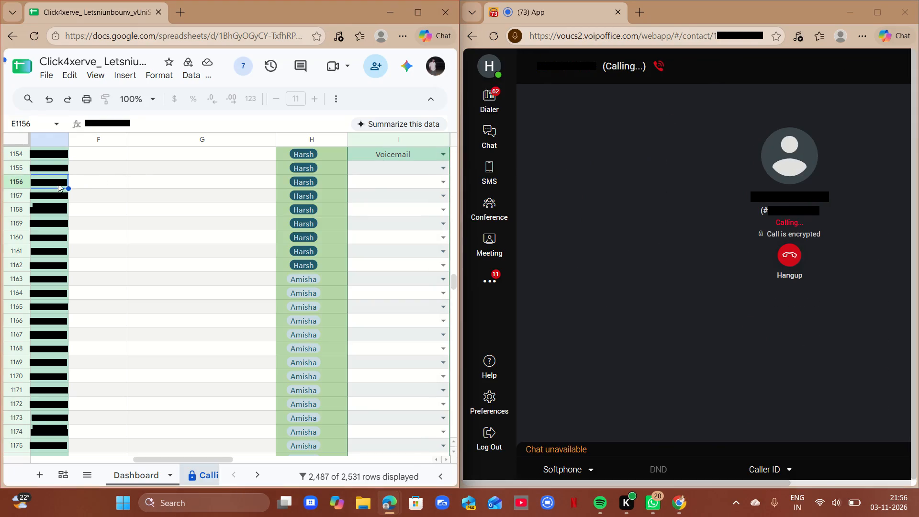
key("ctrl+c")
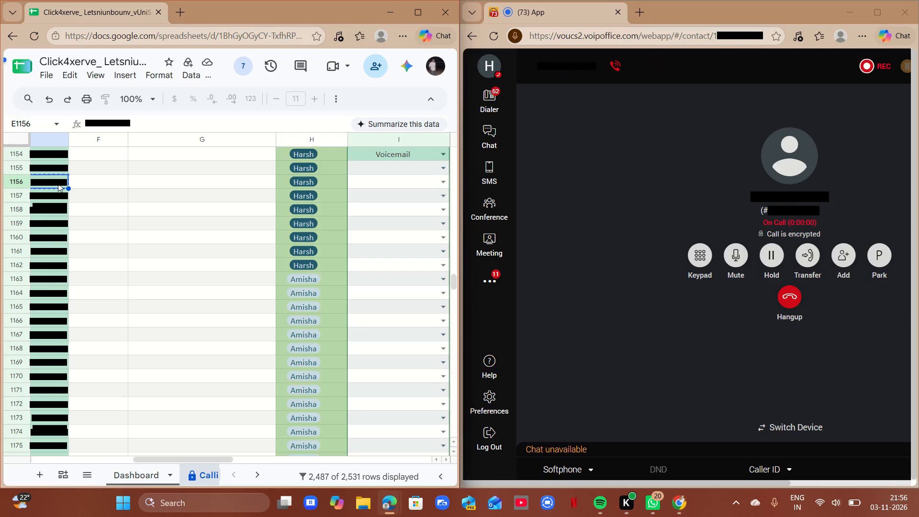
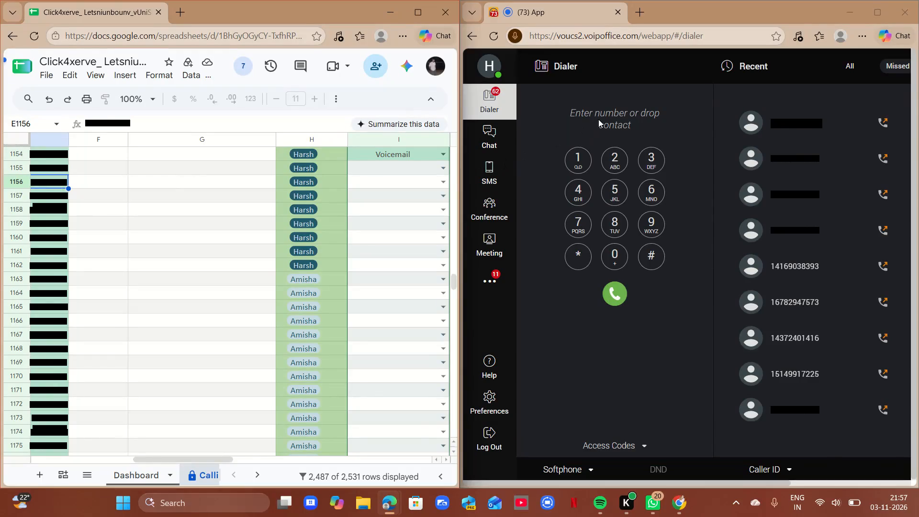
Dial the copied row 1156 phone number in the web dialer.
left_click(598, 119)
key("ctrl+v")
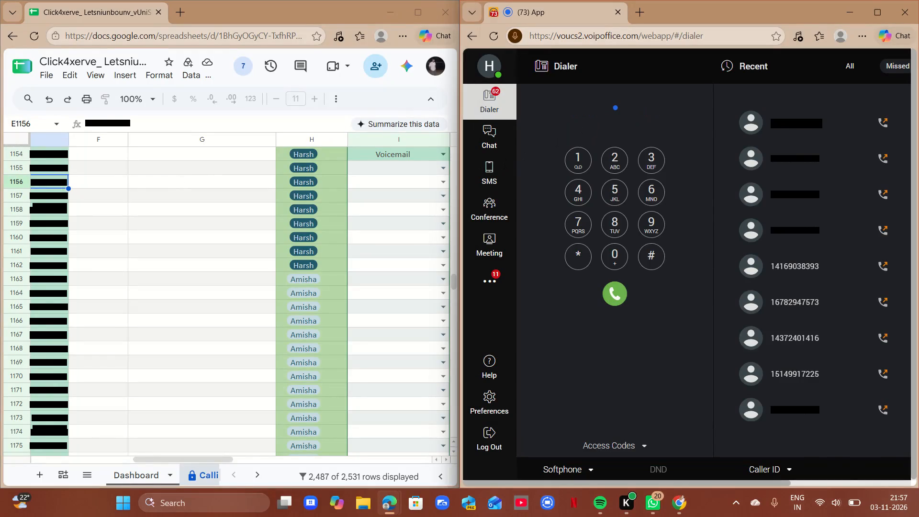
key("Return")
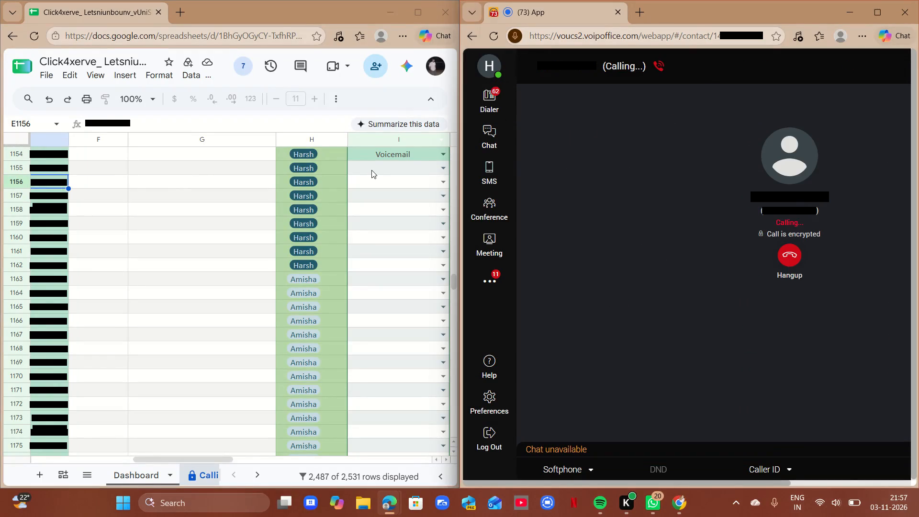
Set the column I call status of row 1155 to Ni (Not Intersted).
left_click(371, 170)
key("n")
key("Return")
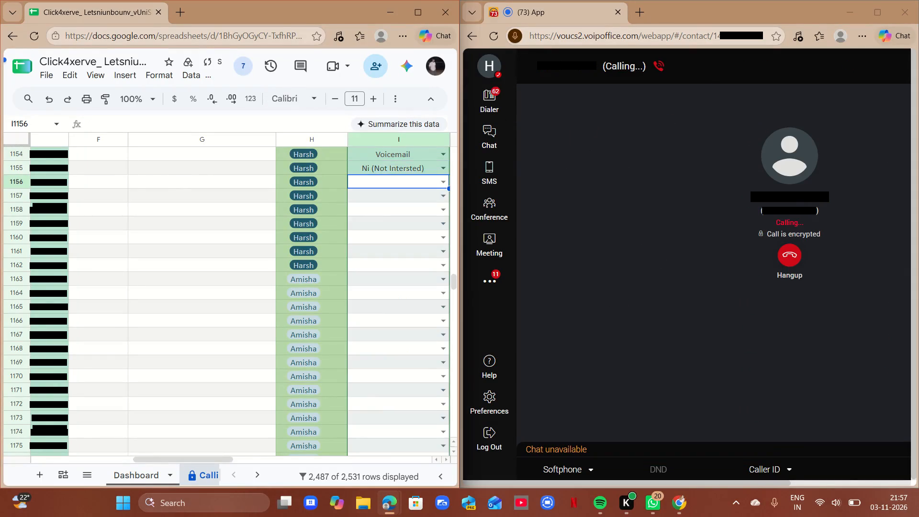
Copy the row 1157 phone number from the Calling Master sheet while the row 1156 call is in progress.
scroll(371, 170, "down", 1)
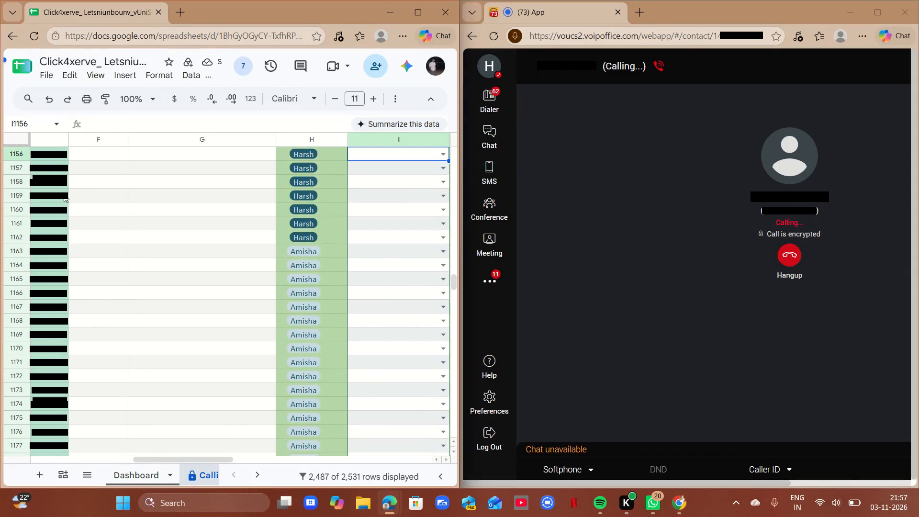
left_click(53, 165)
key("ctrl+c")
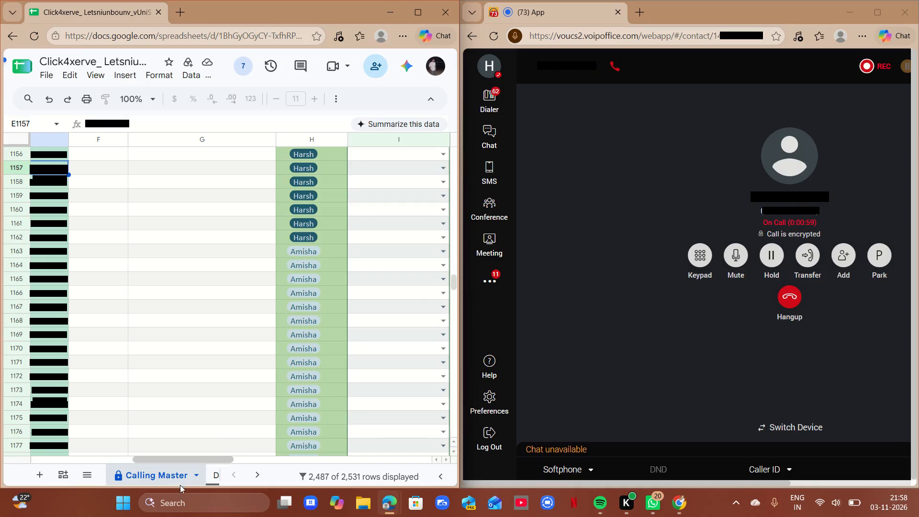
Check the agents' figures on the Dashboard and the date, time and time zone columns of the last Demosheet entries.
scroll(194, 481, "left", 1)
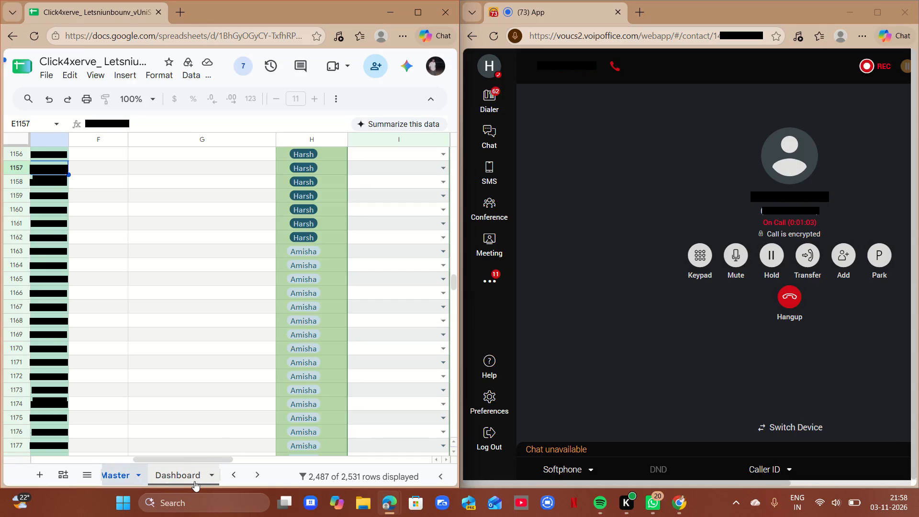
left_click(194, 481)
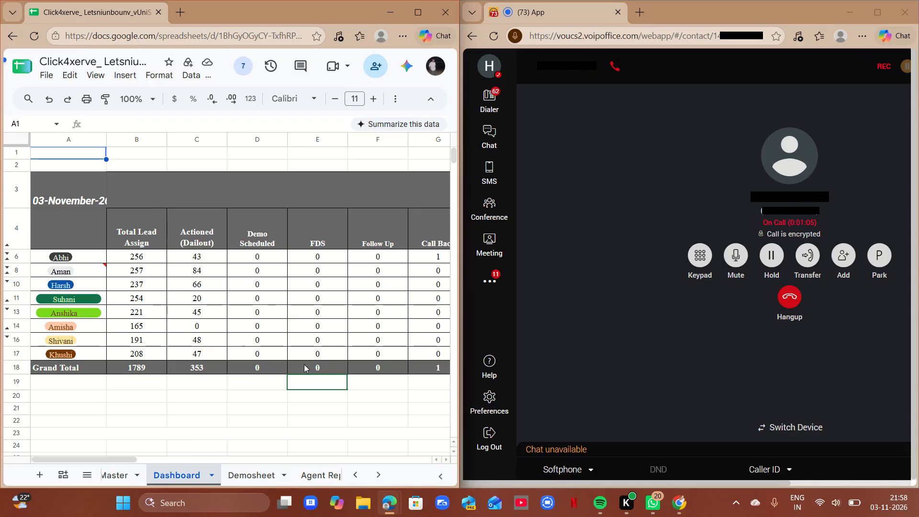
left_click(113, 472)
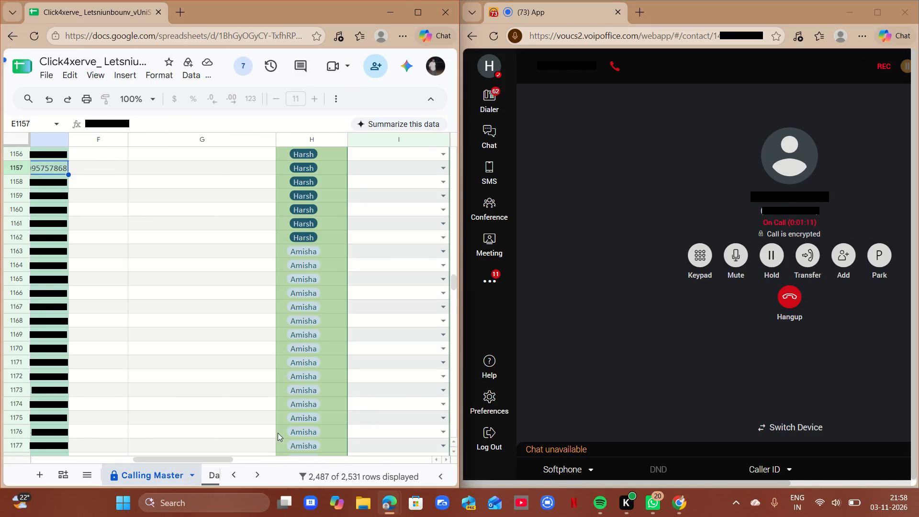
scroll(204, 475, "left", 2)
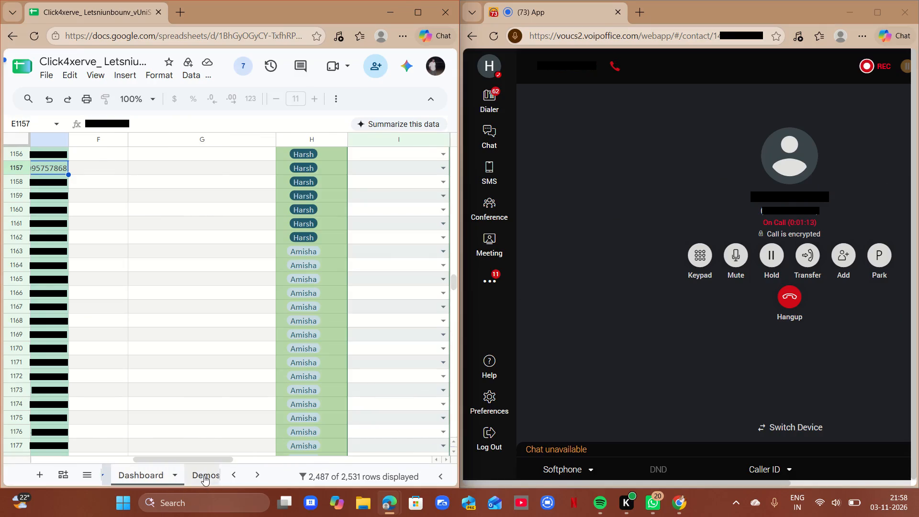
left_click(204, 475)
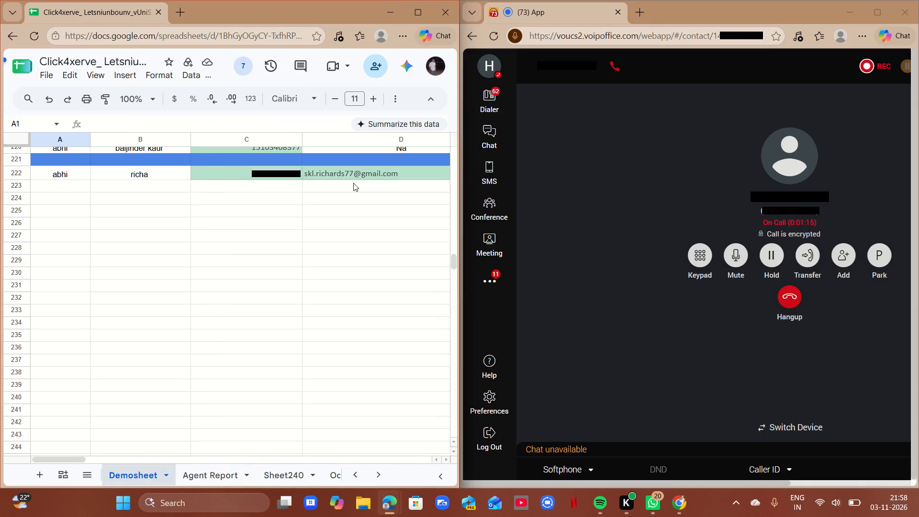
scroll(344, 186, "left", 4)
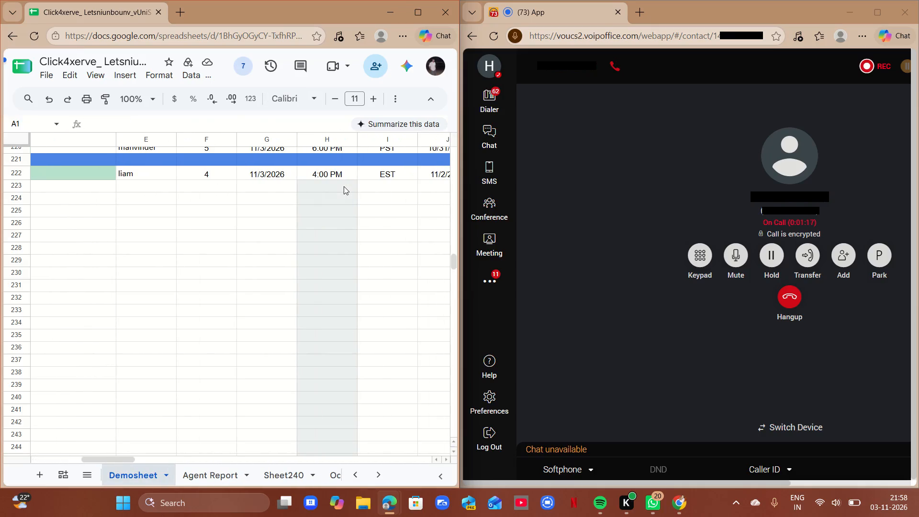
scroll(344, 186, "left", 1)
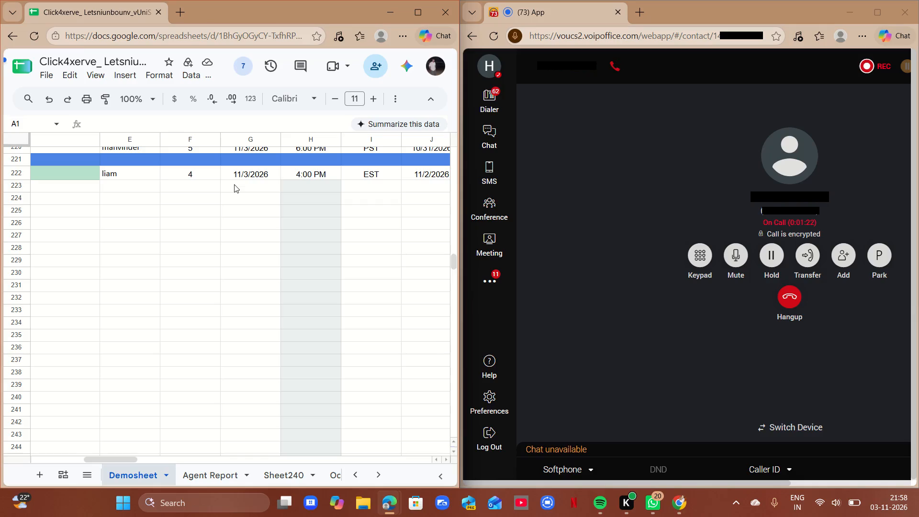
left_click(234, 184)
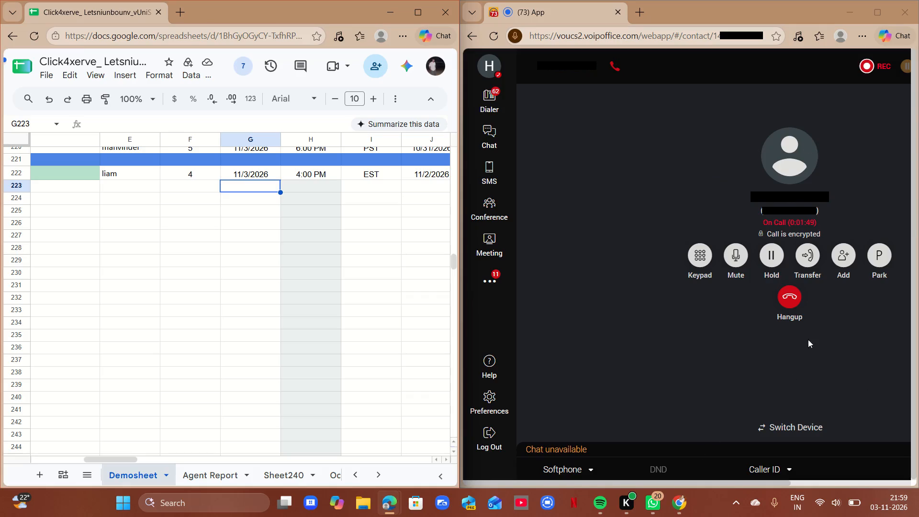
End the row 1156 call in the web dialer.
left_click(790, 299)
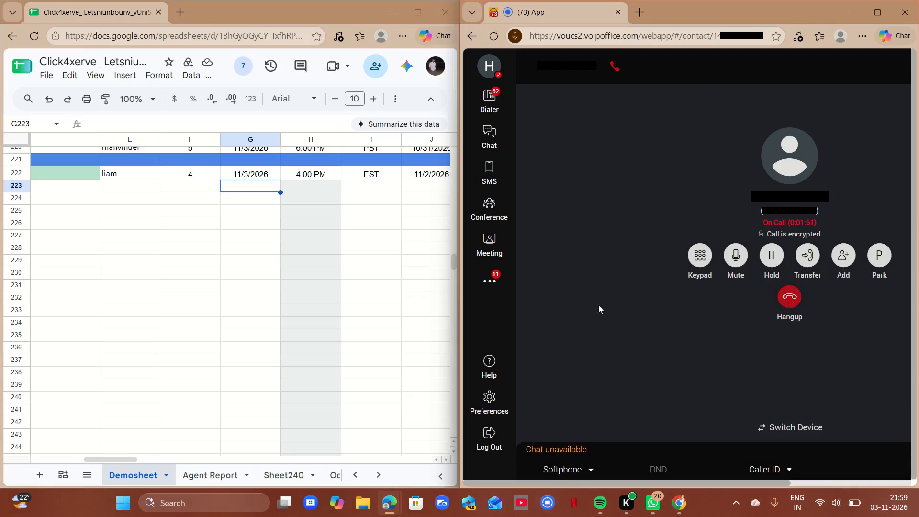
Return to the Calling Master sheet and set the column I call status of row 1156 to Follow Up.
scroll(125, 473, "right", 1)
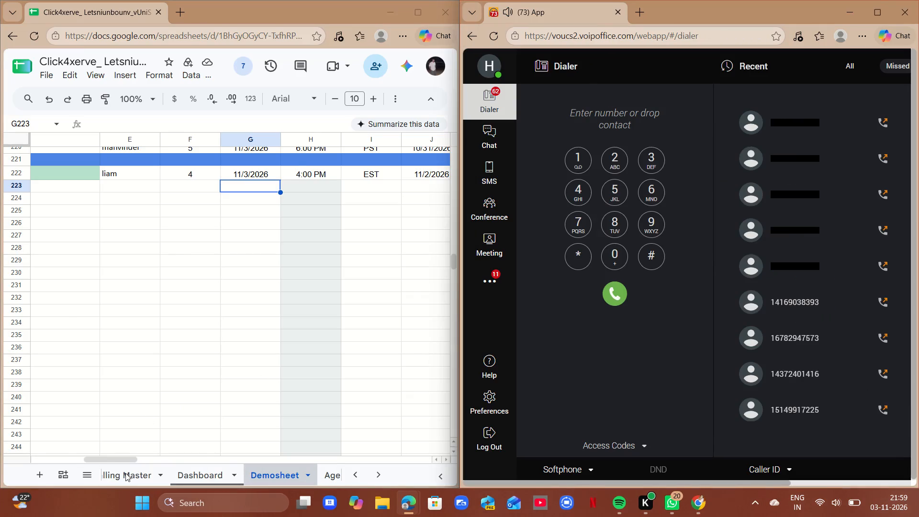
left_click(125, 473)
left_click(374, 159)
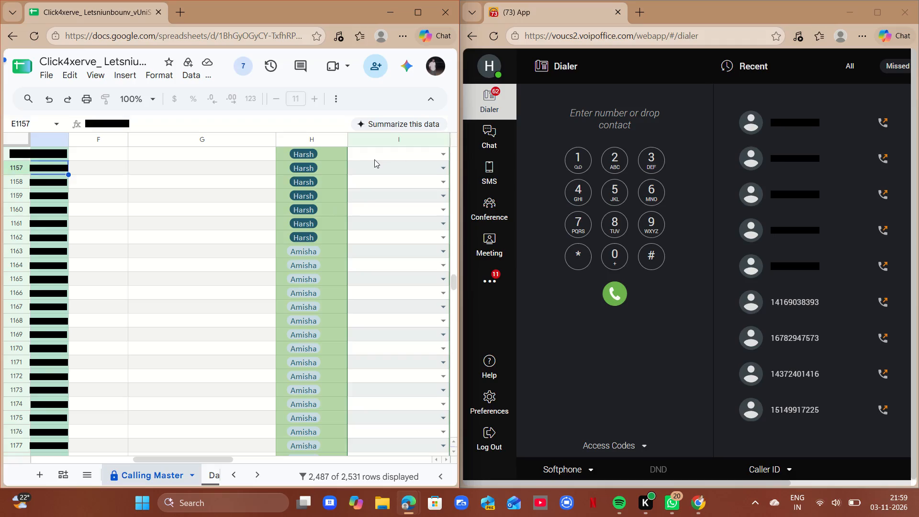
type("fol")
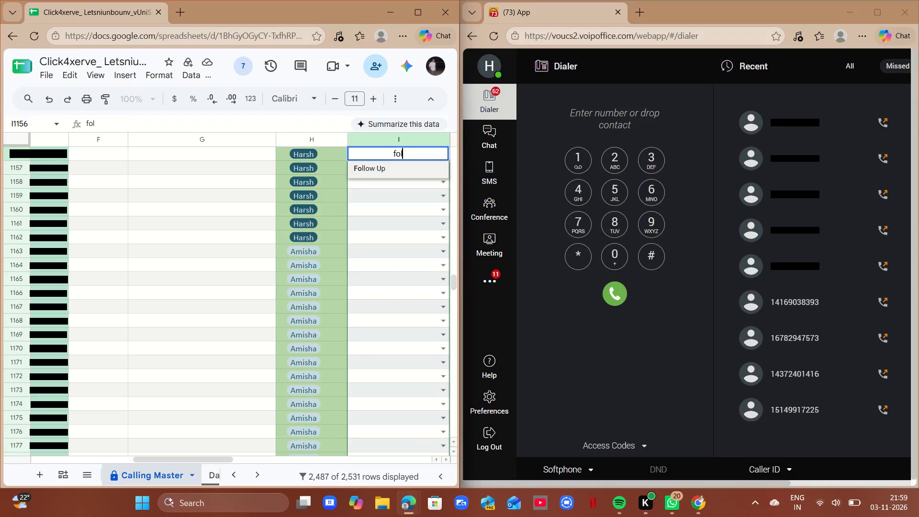
key("Return")
Enter the note "codingal next week" in column J of row 1156.
scroll(374, 159, "left", 2)
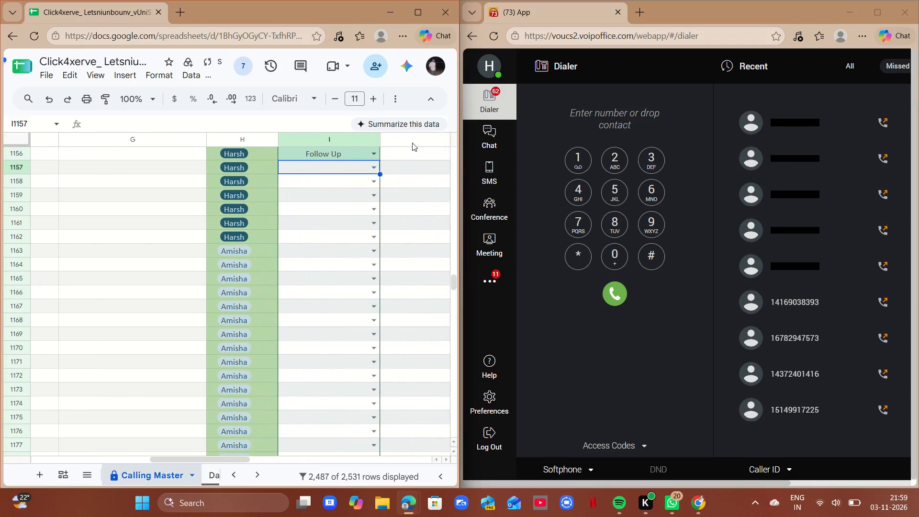
left_click(384, 151)
key("c")
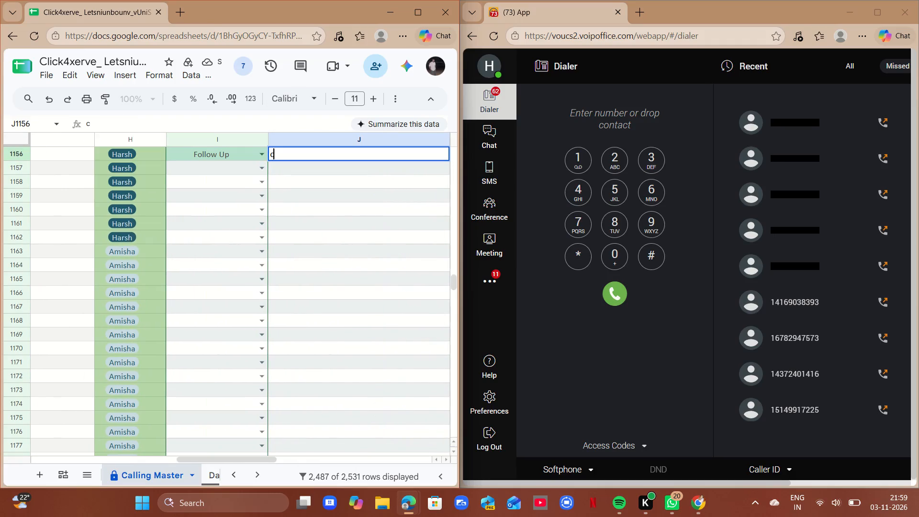
type("od")
type("inga")
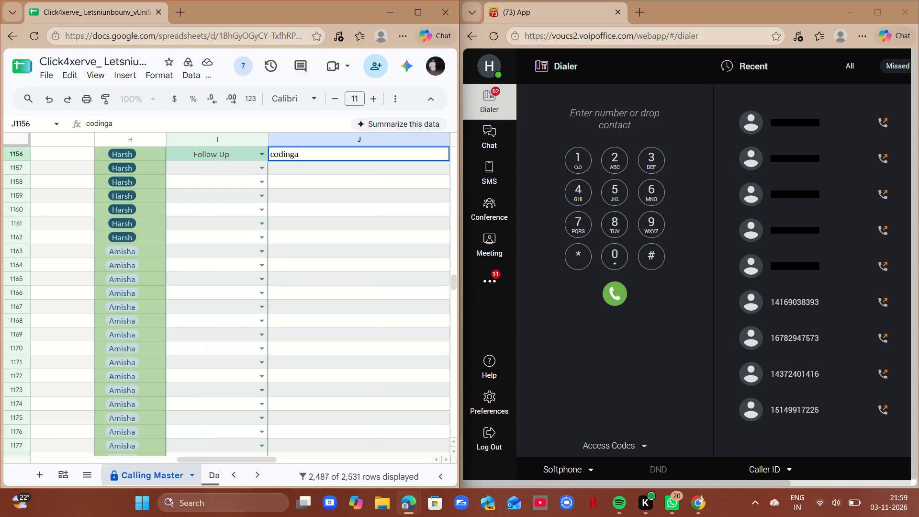
key("l")
key("space")
type("next wee")
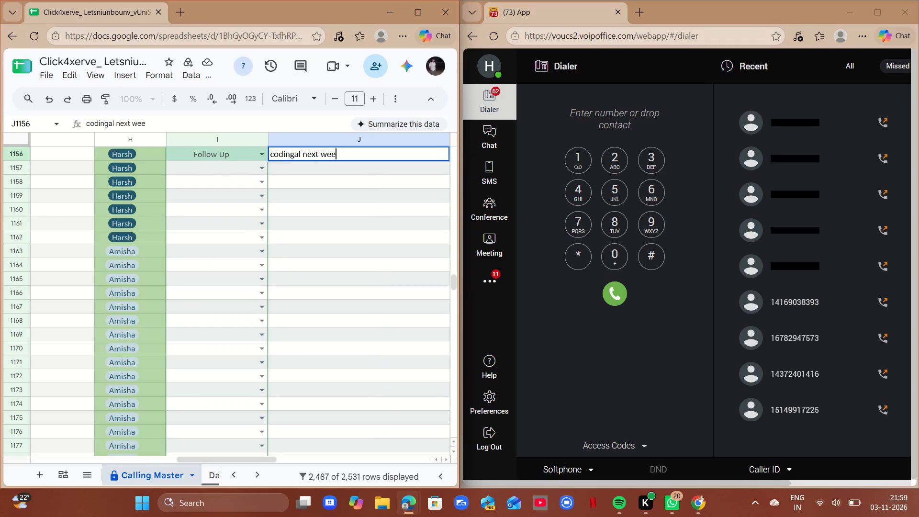
key("k")
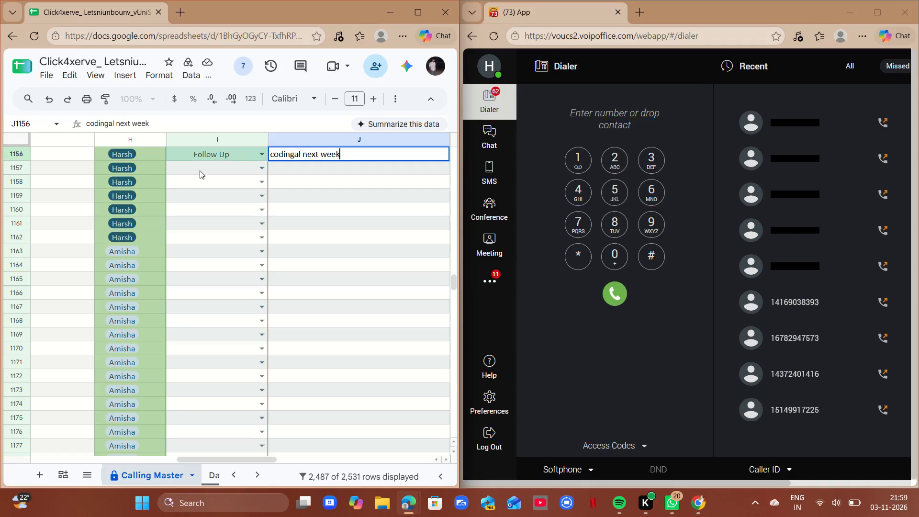
left_click(203, 168)
Copy the row 1157 phone number from the Calling Master sheet and dial it in the web dialer.
scroll(203, 168, "right", 5)
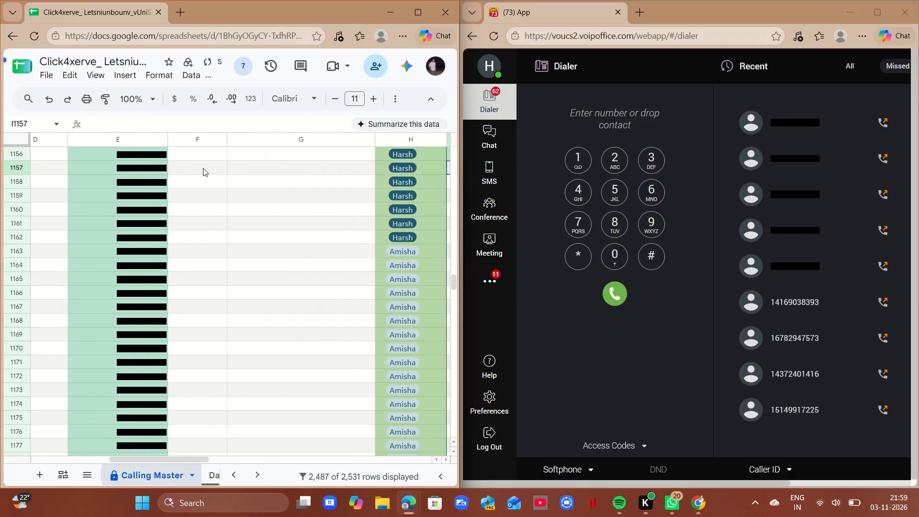
scroll(203, 168, "down", 1)
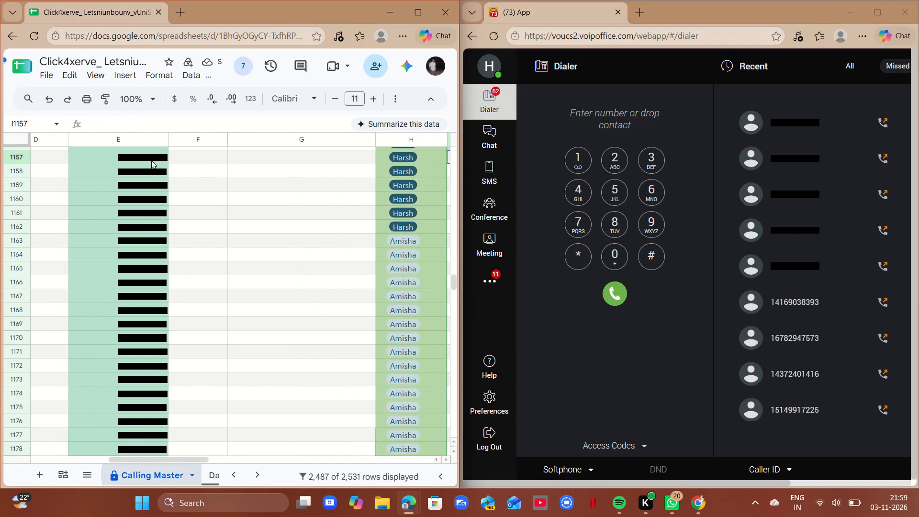
left_click(151, 160)
key("ctrl+c")
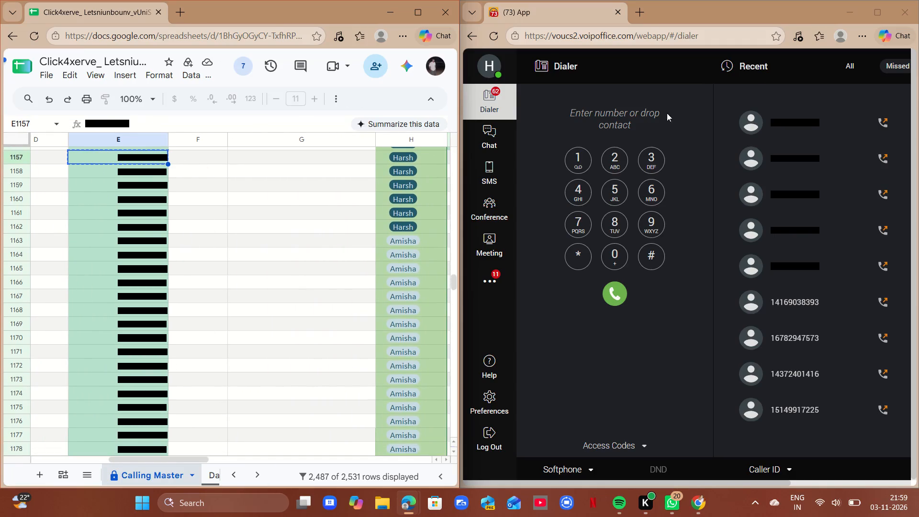
left_click(636, 126)
key("ctrl+v")
key("Return")
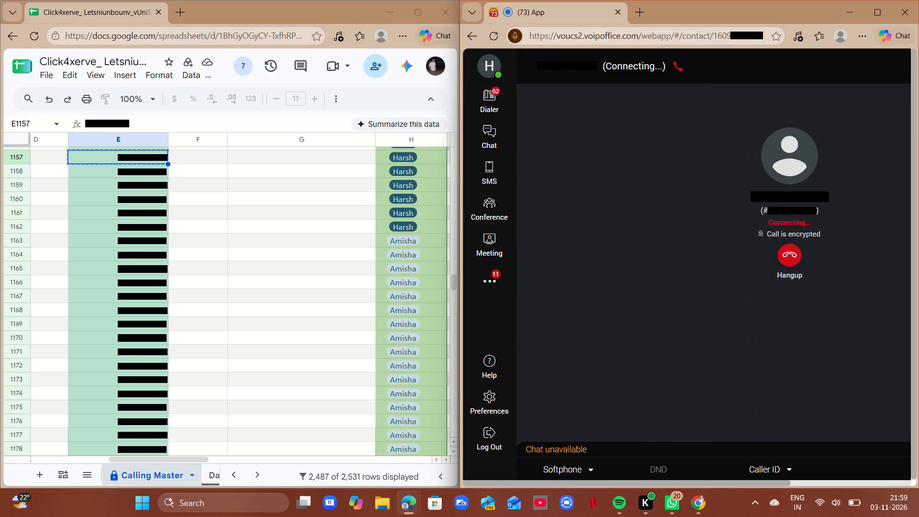
Copy the row 1158 phone number from the Calling Master sheet while the row 1157 call is in progress.
left_click(158, 174)
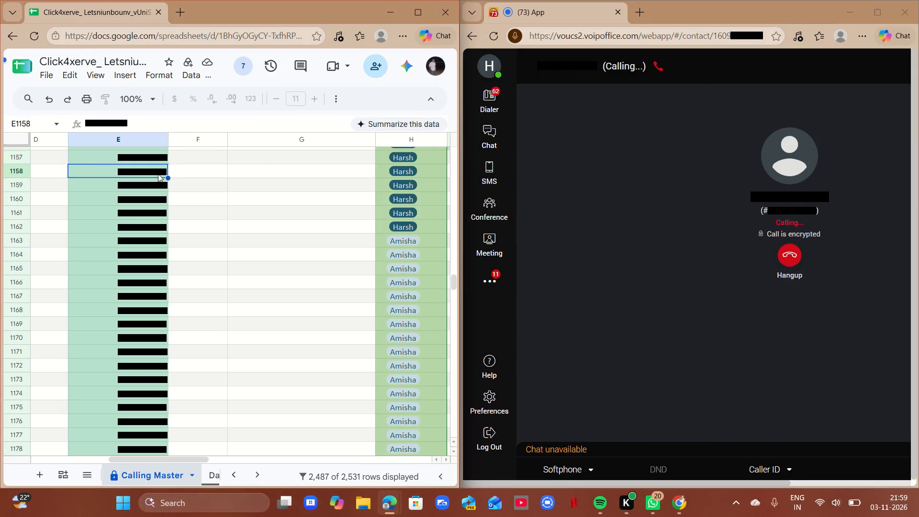
key("ctrl+c")
Move the Dashboard sheet ahead of the Calling Master sheet in the workbook's sheet order and return to Calling Master.
scroll(154, 475, "right", 2)
scroll(154, 475, "left", 1)
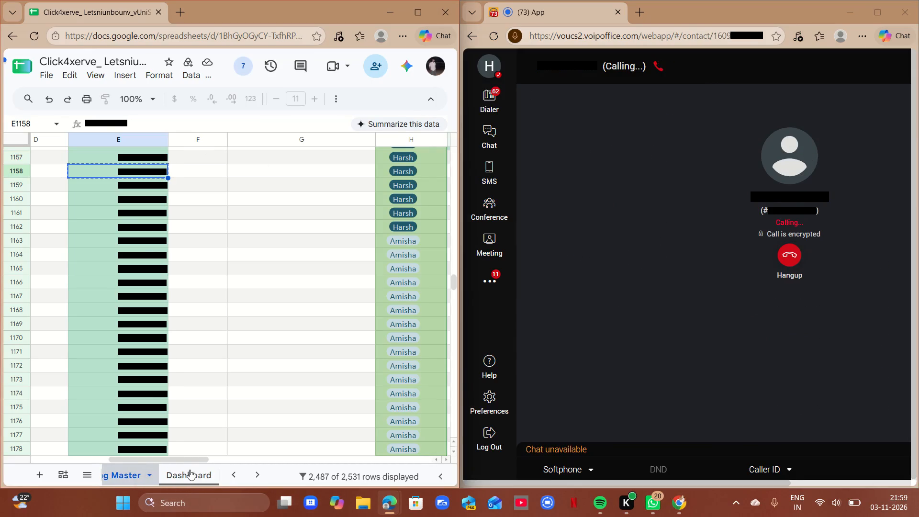
left_click_drag(190, 470, 123, 463)
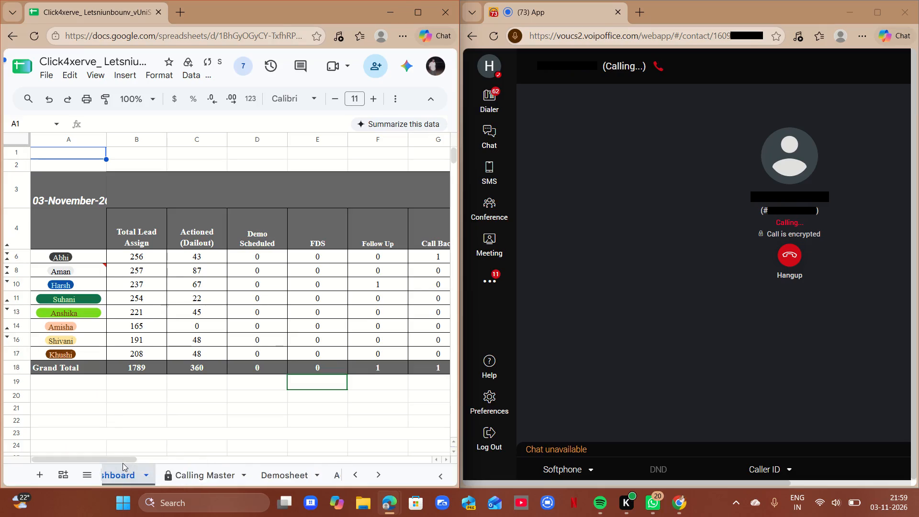
left_click(216, 476)
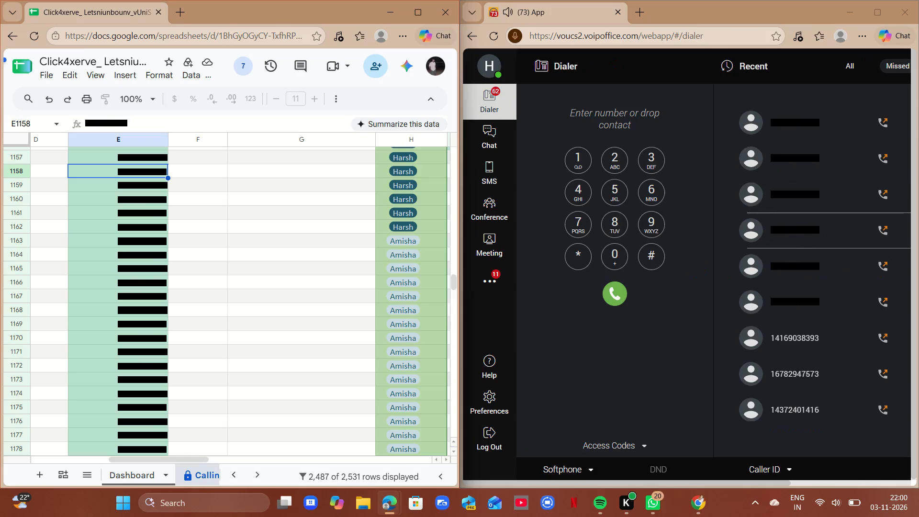
Dial the copied row 1158 phone number in the web dialer.
left_click(627, 104)
key("ctrl+v")
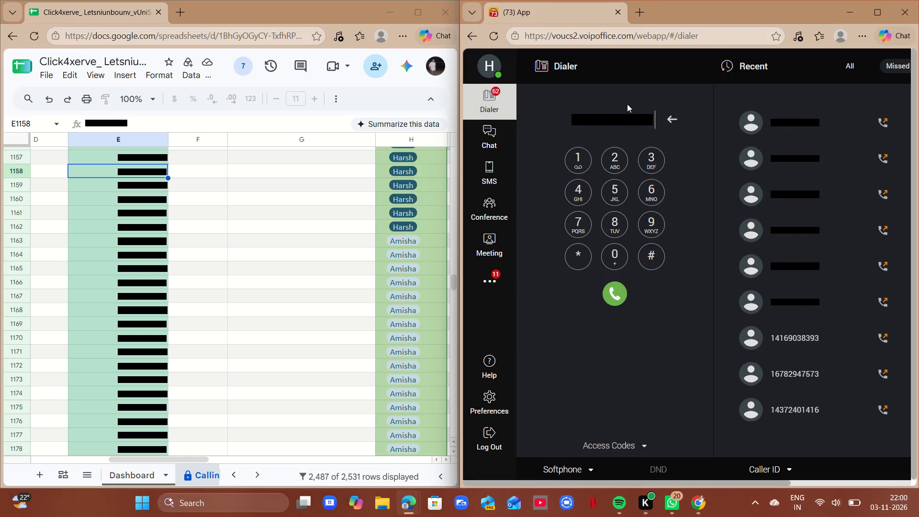
key("Return")
Set the call status in row 1157 of the Calling Master sheet to Hung up/Disconneted.
scroll(327, 176, "left", 1)
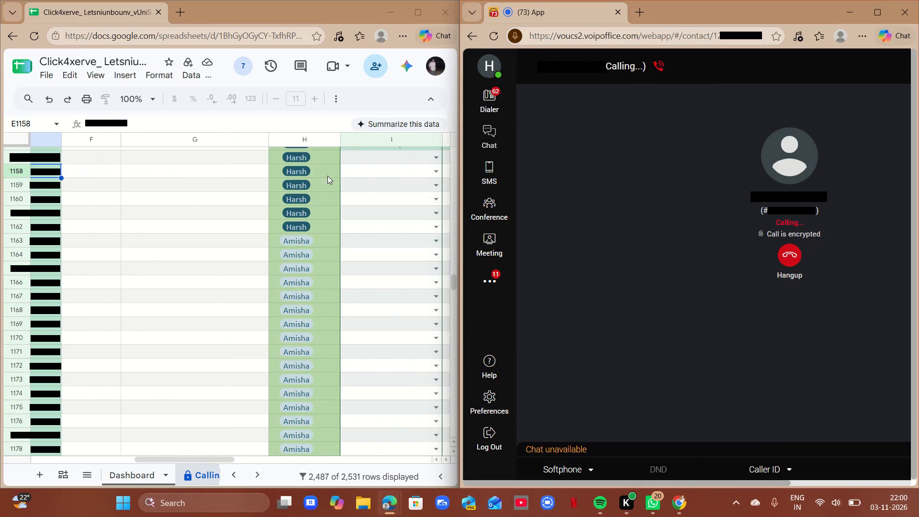
left_click(376, 155)
key("h")
key("Up")
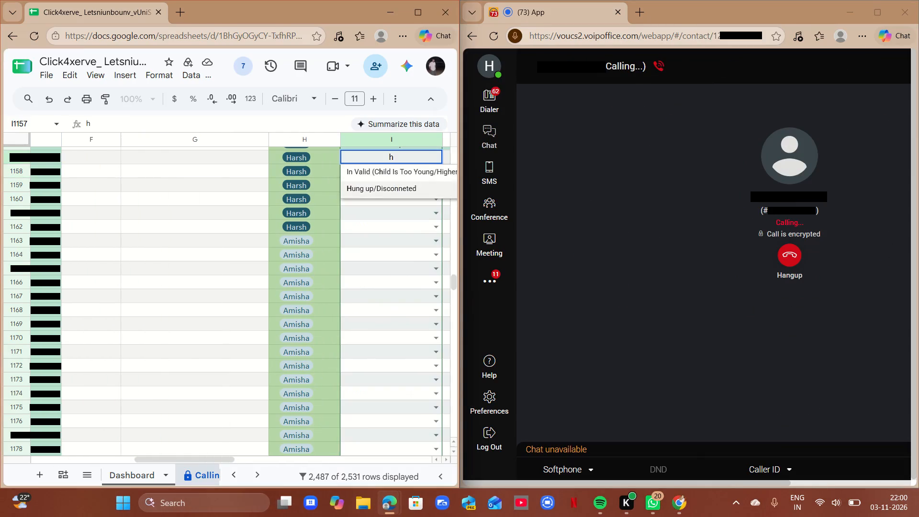
key("Return")
Copy the row 1159 phone number from the Calling Master sheet while the row 1158 call is in progress.
scroll(376, 155, "down", 1)
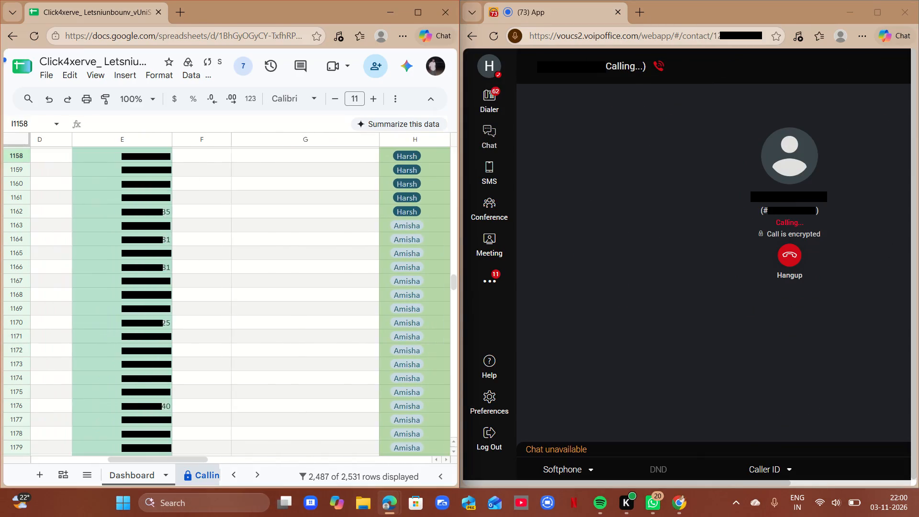
left_click(161, 169)
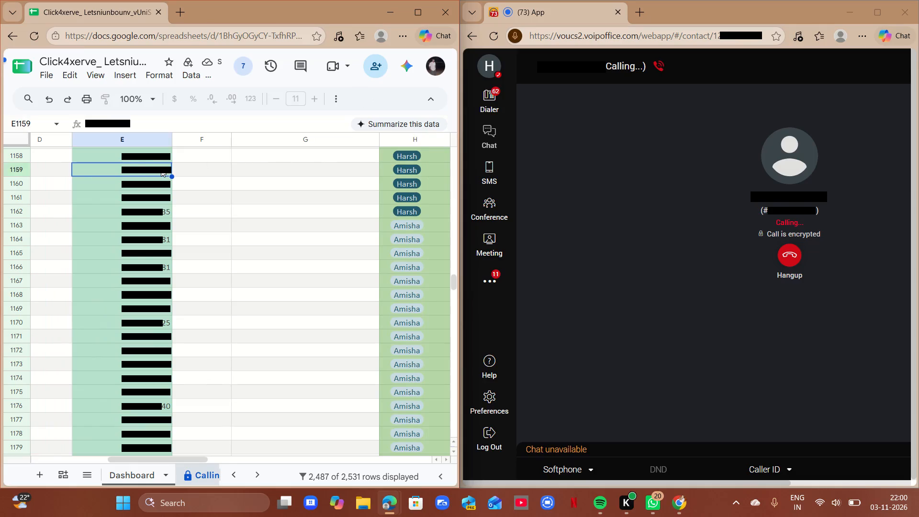
key("ctrl+c")
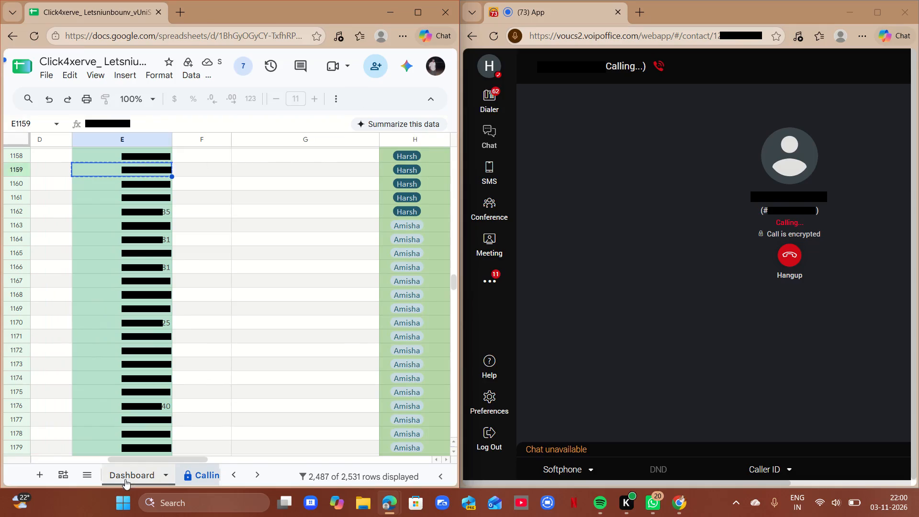
Review the per-agent lead and dialout figures on the Dashboard sheet and return to Calling Master.
left_click(125, 479)
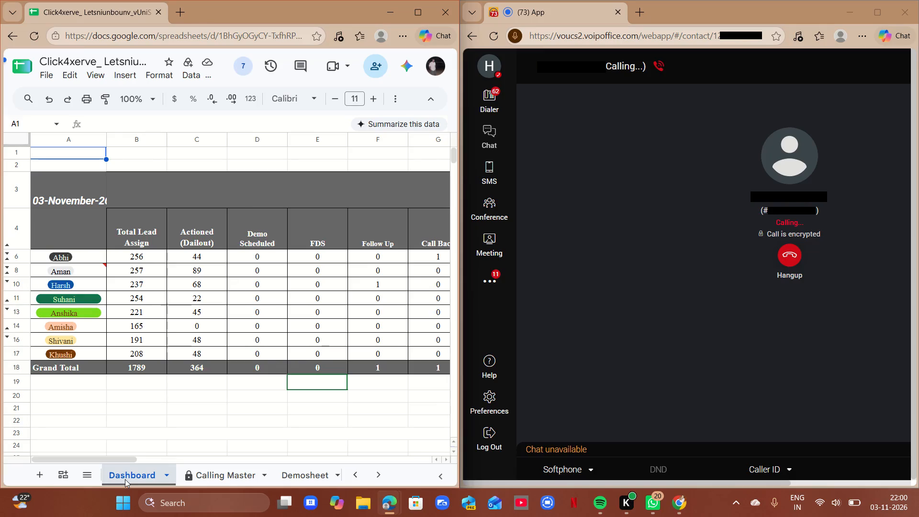
left_click(219, 479)
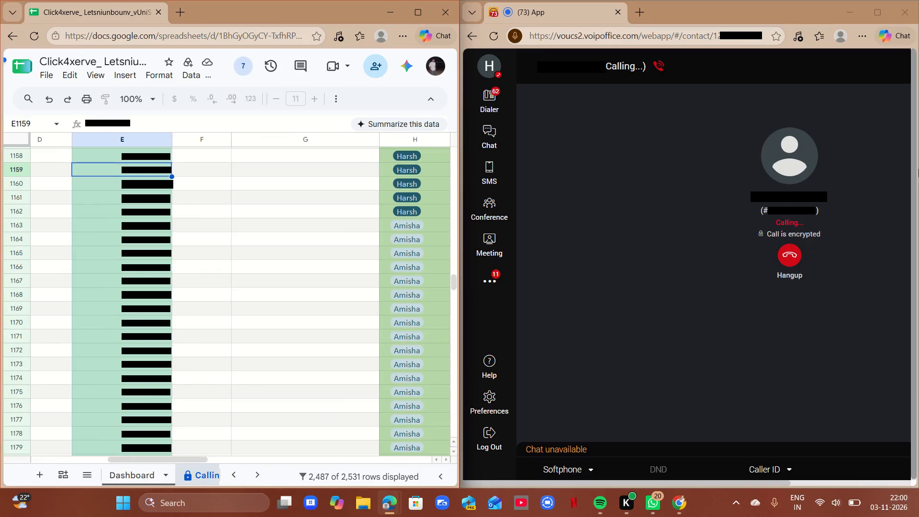
Hang up the connected row 1158 call in the web dialer.
left_click(800, 189)
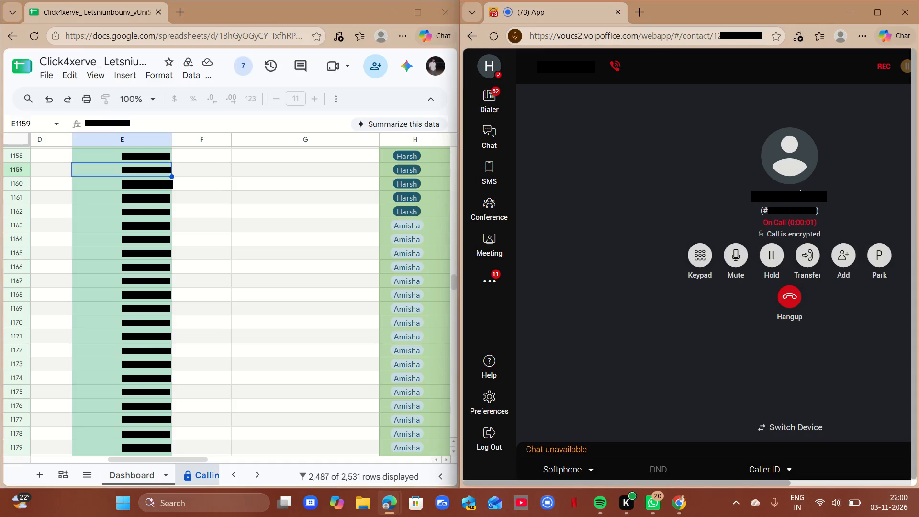
left_click(785, 297)
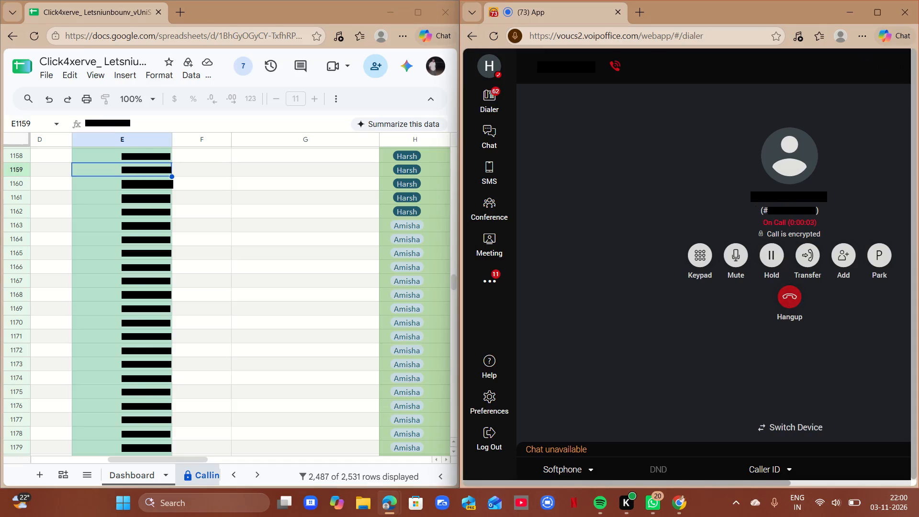
Dial the copied row 1159 phone number in the web dialer.
left_click(615, 123)
key("ctrl+v")
key("Return")
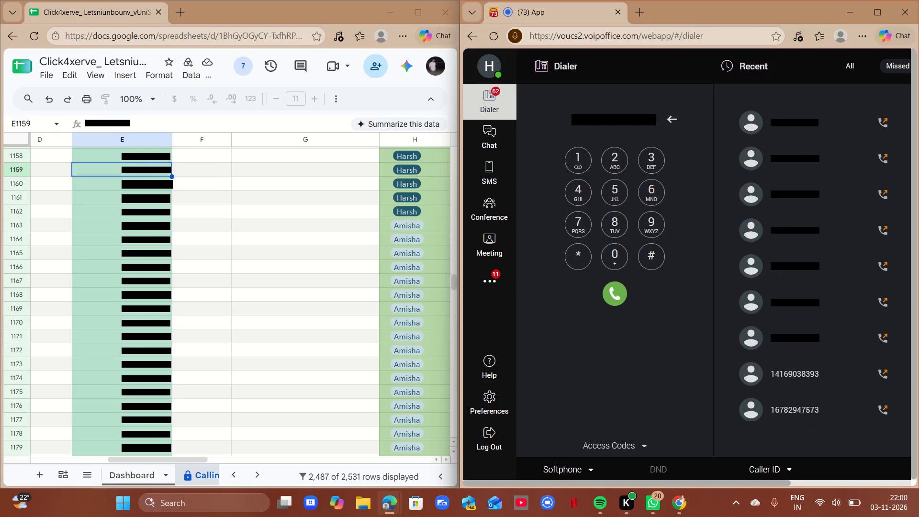
Copy the row 1160 phone number from the Calling Master sheet while the row 1159 call is ringing.
left_click(165, 181)
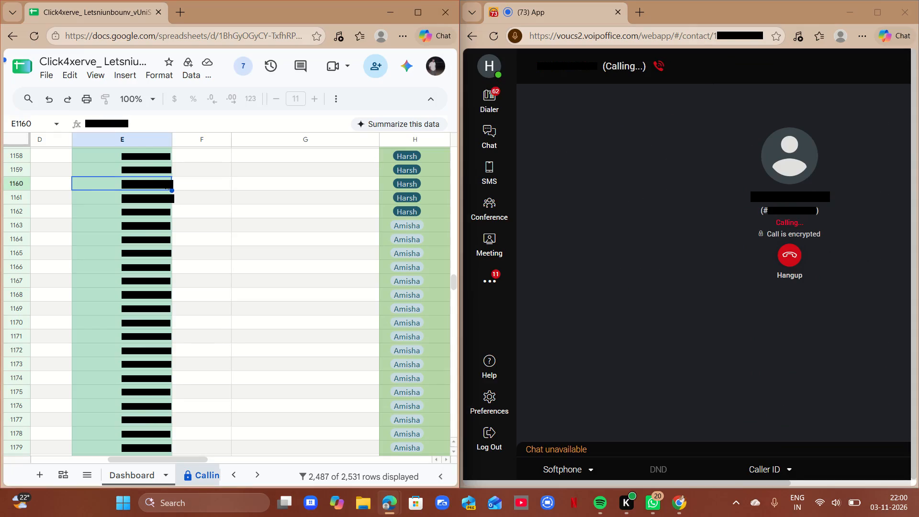
key("ctrl+c")
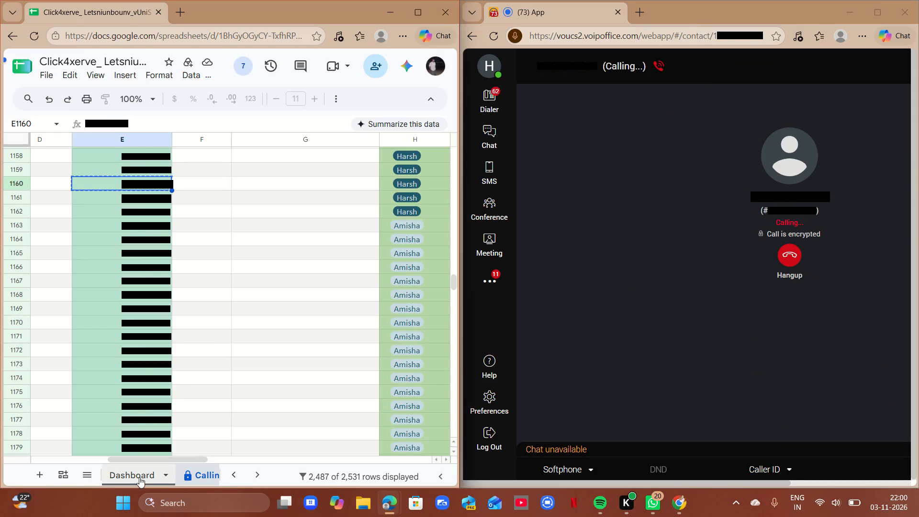
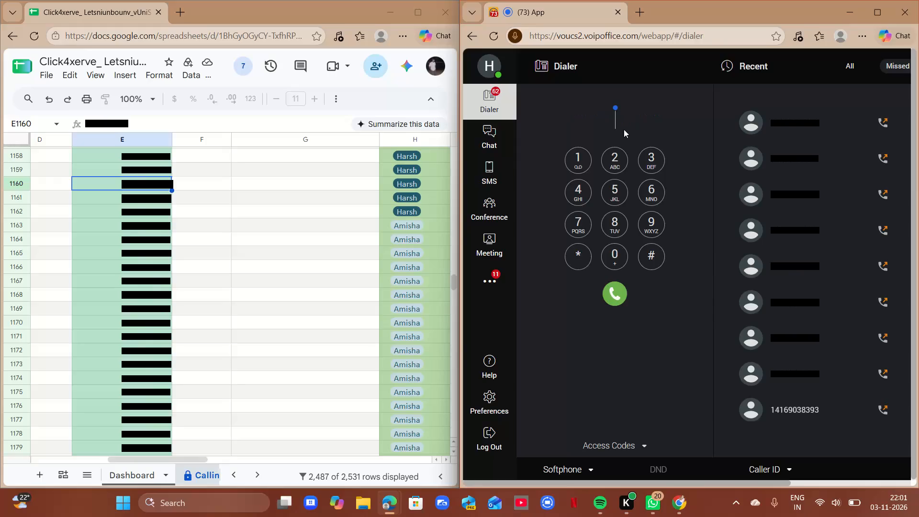
Dial the copied row 1160 phone number in the web dialer.
key("ctrl+v")
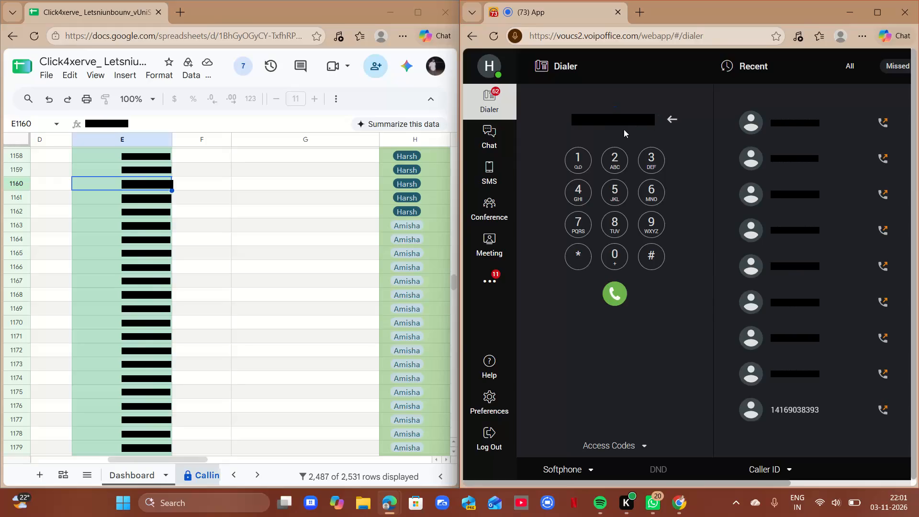
key("Return")
Copy the row 1161 phone number from the Calling Master sheet while the row 1160 call is in progress.
left_click(157, 192)
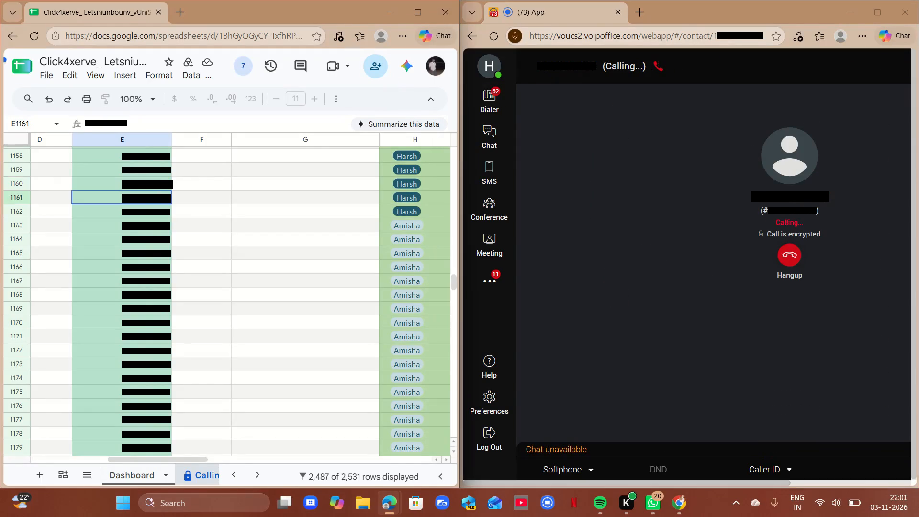
key("ctrl+c")
Enter the call status in column I of row 1161 in the Calling Master sheet, filtering the options by "v".
scroll(300, 315, "left", 1)
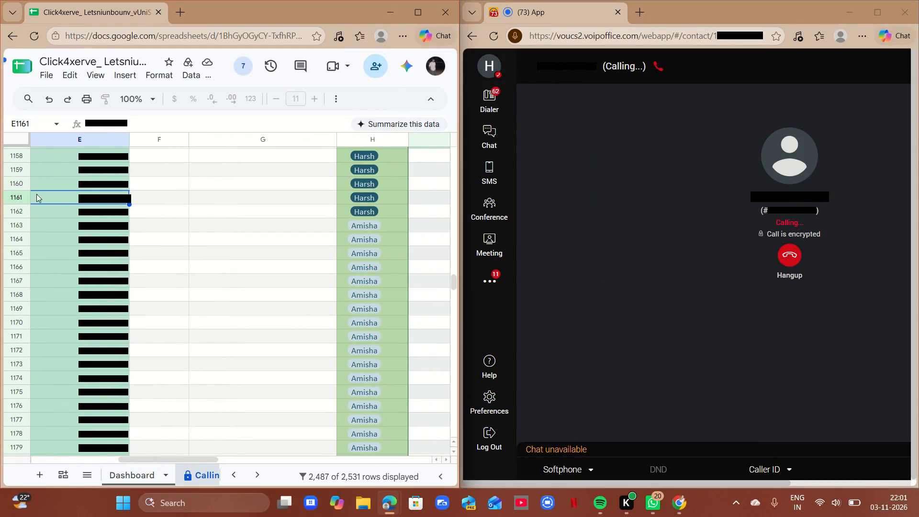
left_click(17, 195)
scroll(304, 199, "left", 1)
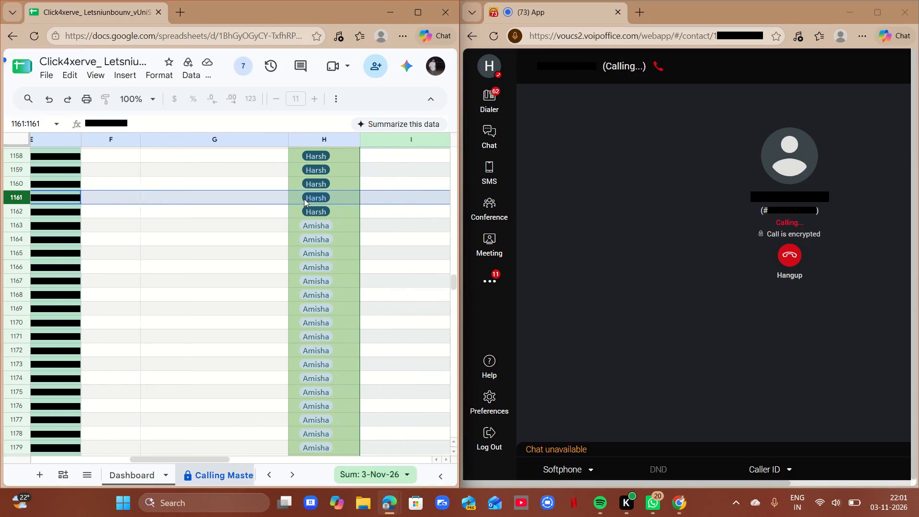
left_click(386, 197)
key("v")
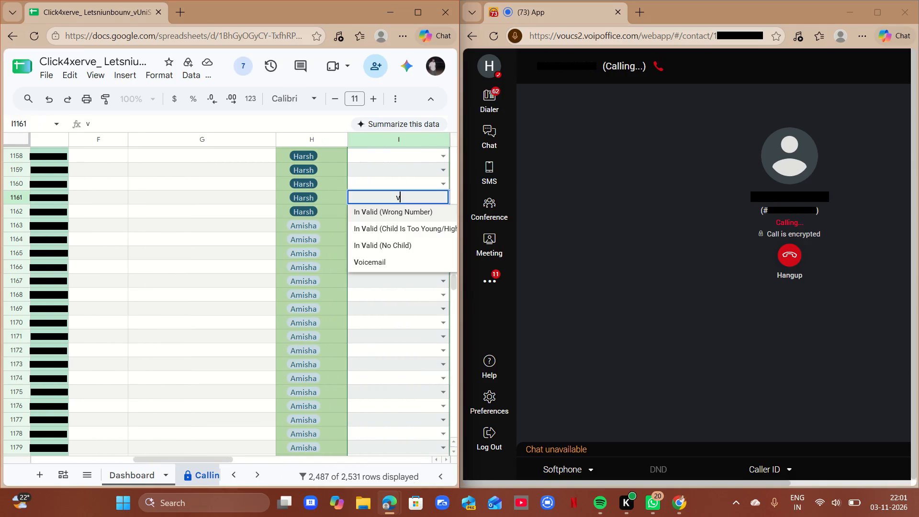
Set the call status in row 1161 to Voicemail and fill it up through row 1158 of the Calling Master sheet.
key("Up")
key("Return")
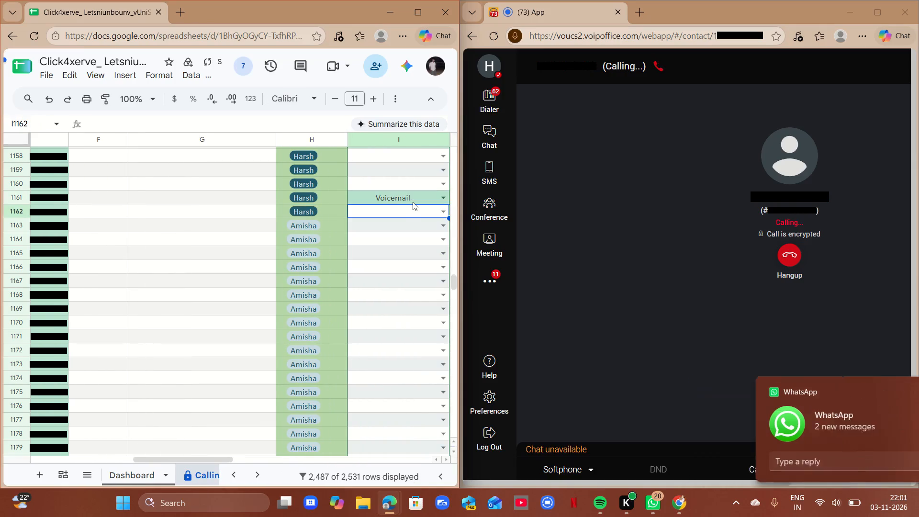
left_click(413, 202)
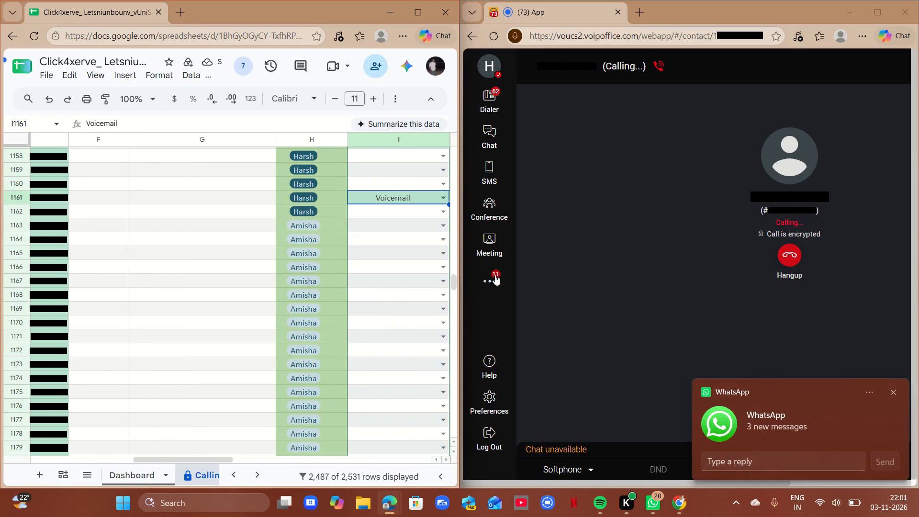
scroll(366, 235, "left", 1)
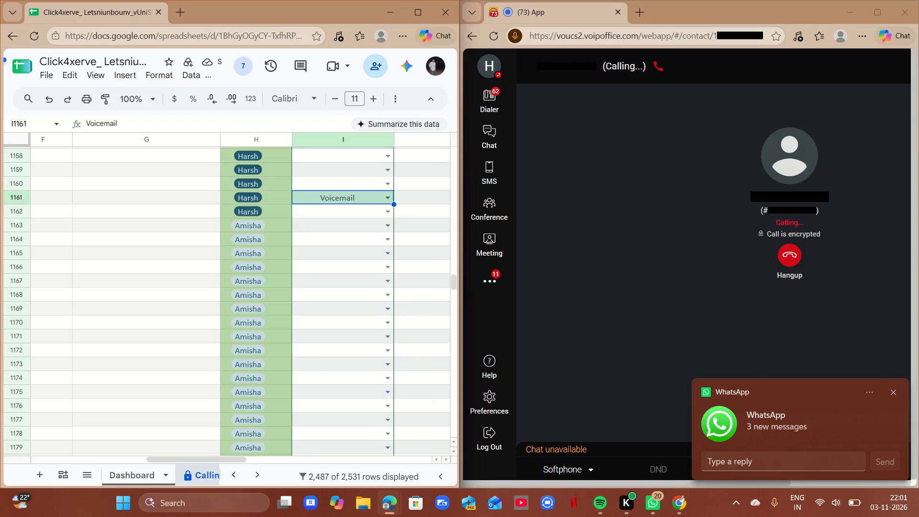
left_click_drag(394, 202, 376, 160)
left_click_drag(376, 160, 376, 159)
Hang up the current call and dial the copied lead phone number in the web dialer.
scroll(376, 159, "down", 1)
scroll(376, 159, "right", 1)
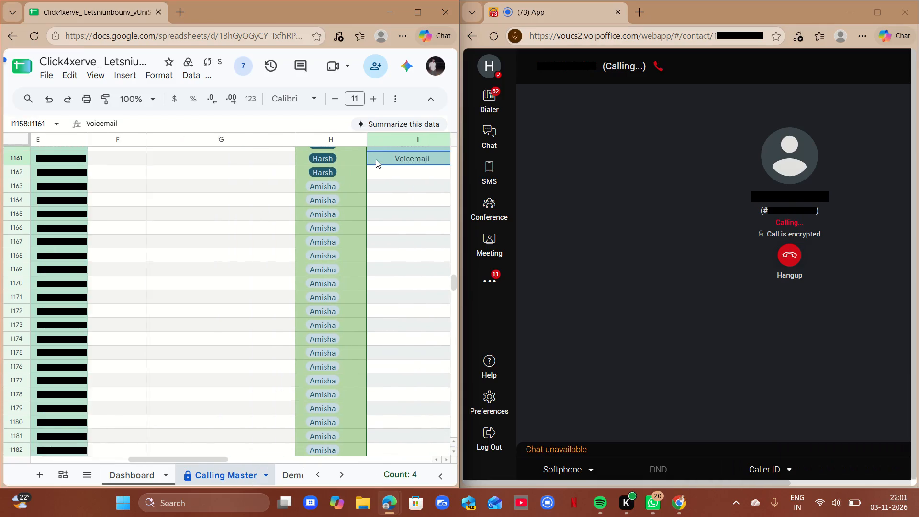
scroll(376, 159, "right", 2)
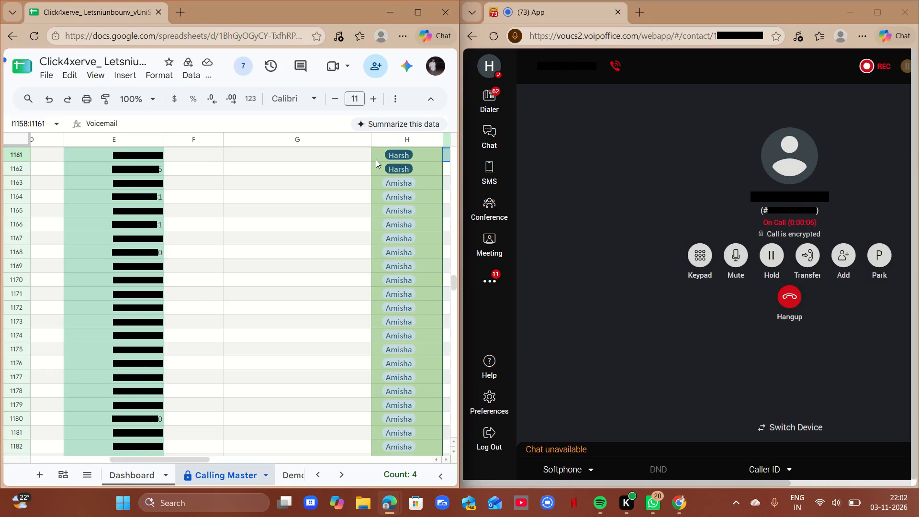
left_click(788, 301)
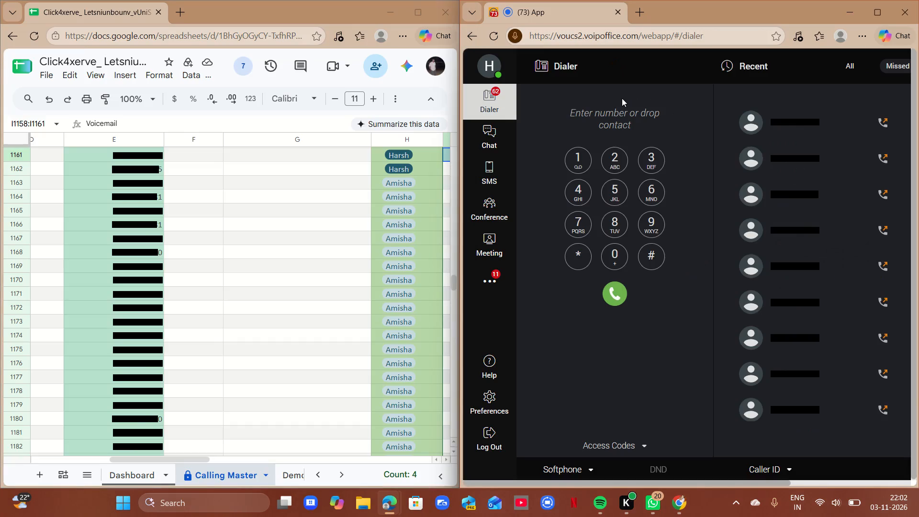
left_click(622, 98)
key("ctrl+v")
key("Return")
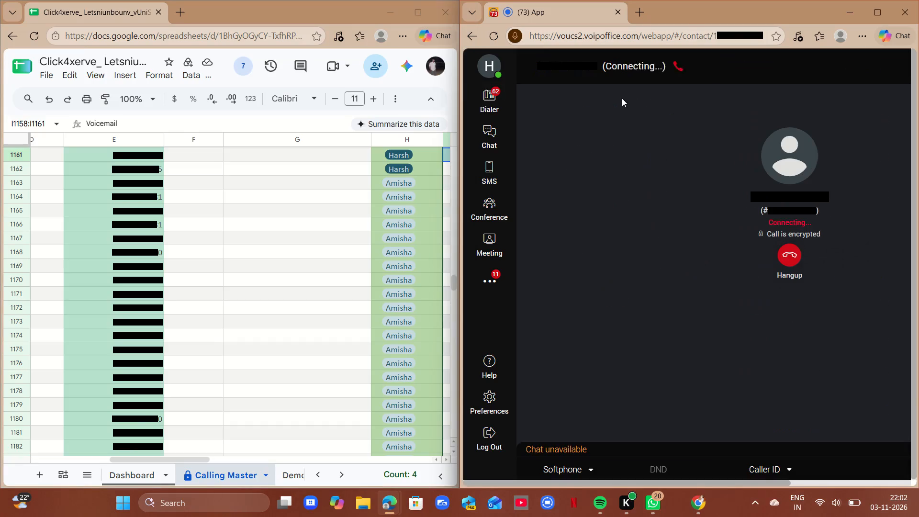
Copy the row 1162 phone number from the Calling Master sheet while the new call is in progress.
left_click(133, 169)
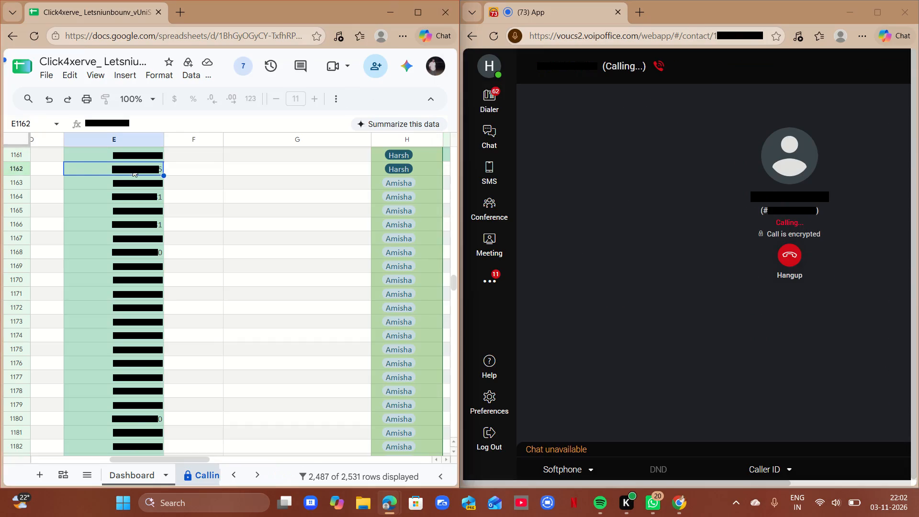
key("ctrl+c")
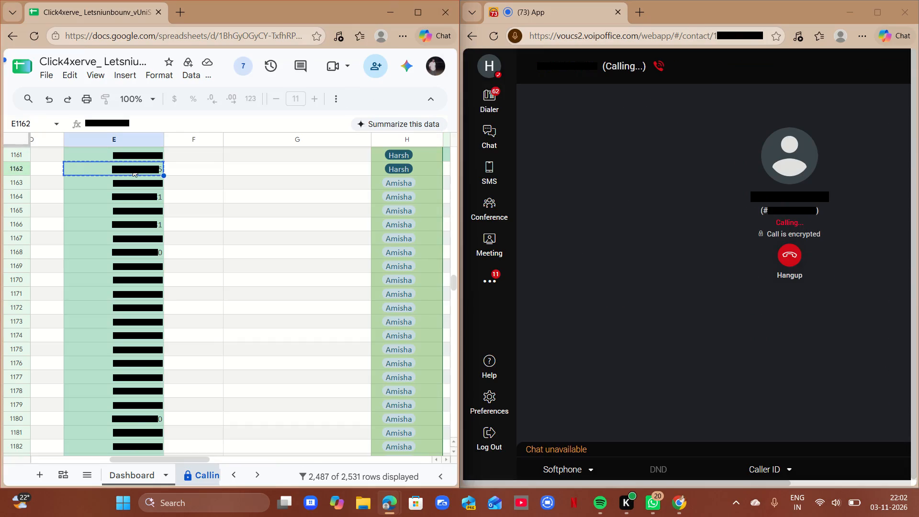
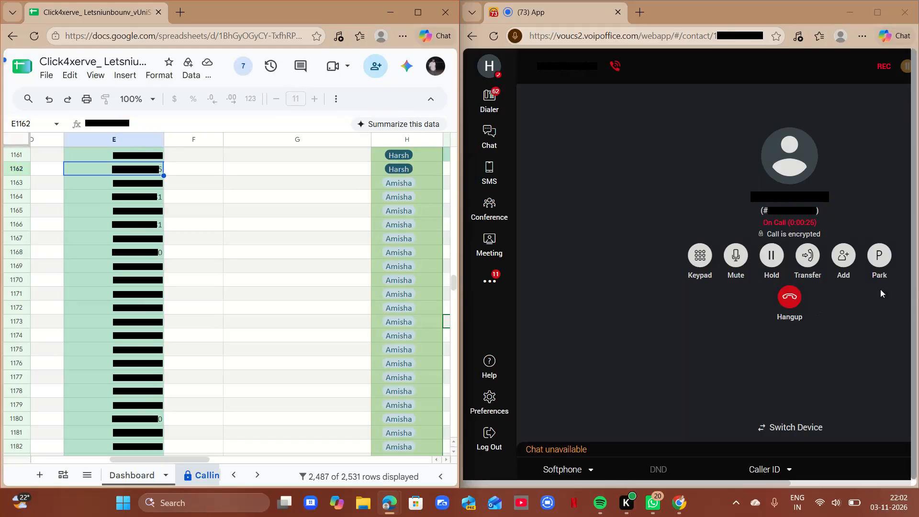
Hang up the current call and dial the copied row 1162 phone number in the web dialer.
left_click(780, 292)
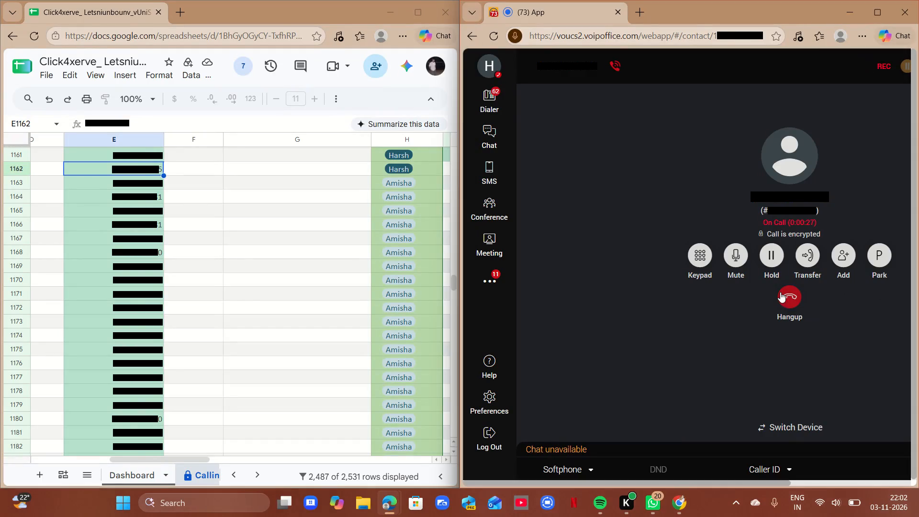
left_click(634, 124)
key("ctrl+v")
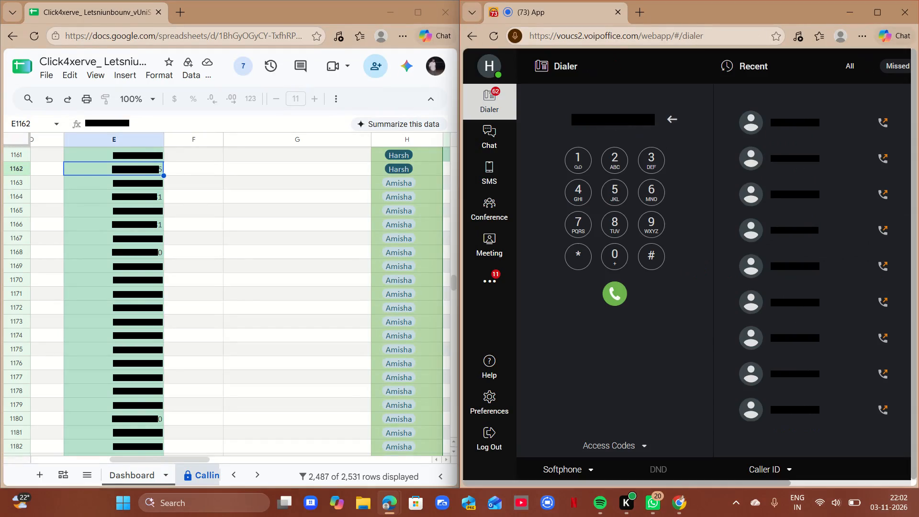
key("Return")
scroll(205, 209, "left", 1)
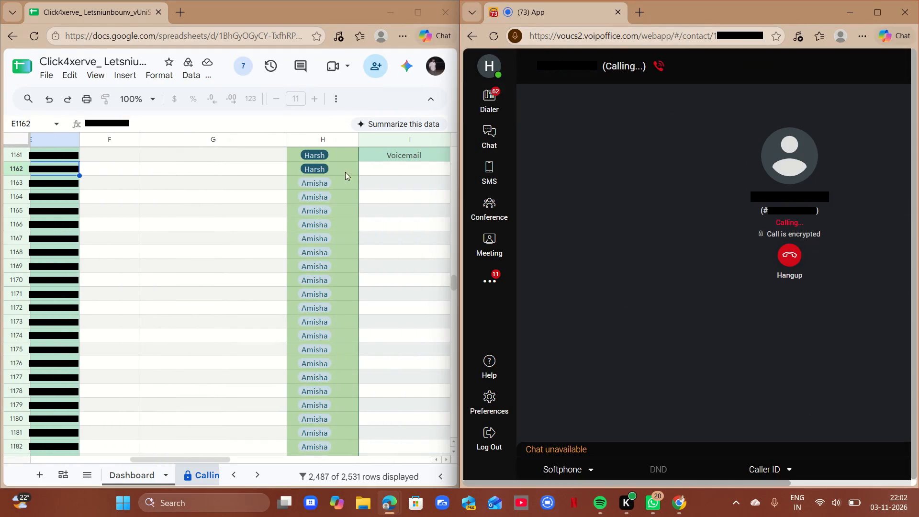
Set the call status in row 1161 to Ni (Not Intersted) and in row 1162 to RNR.
left_click(402, 155)
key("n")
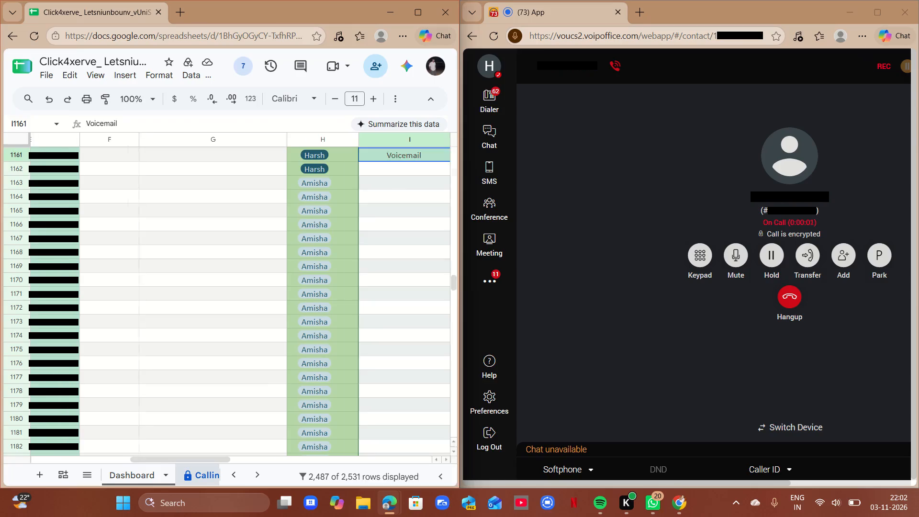
key("Return")
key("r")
key("Return")
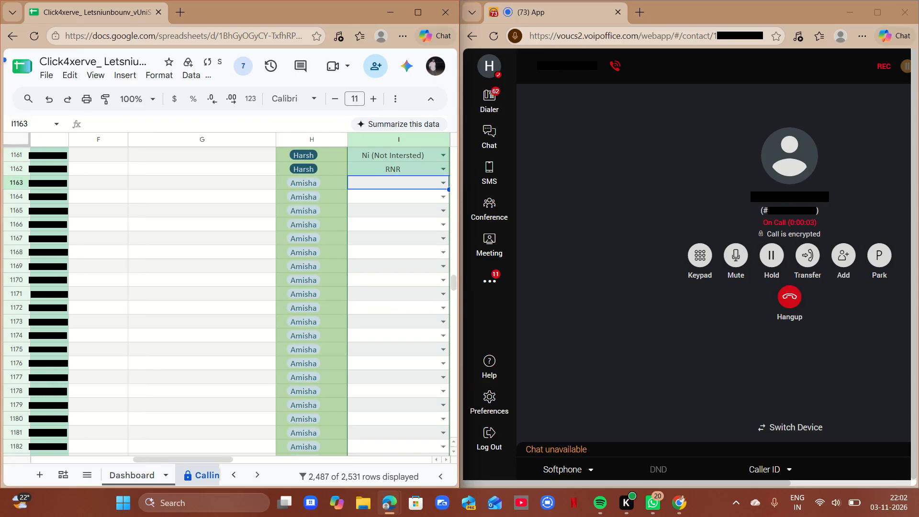
Hang up the current call and select the phone number of the next Harsh lead block's first row, 1427, in Calling Master.
scroll(402, 155, "down", 10)
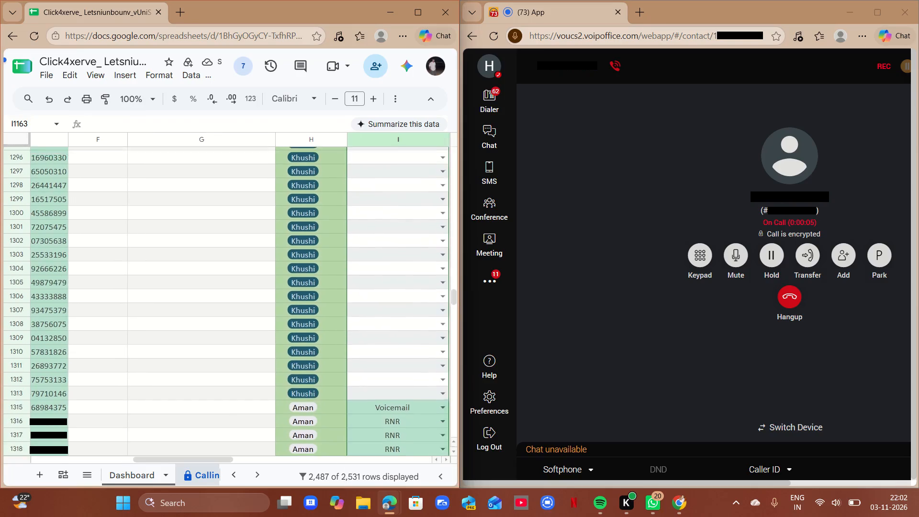
scroll(402, 155, "down", 4)
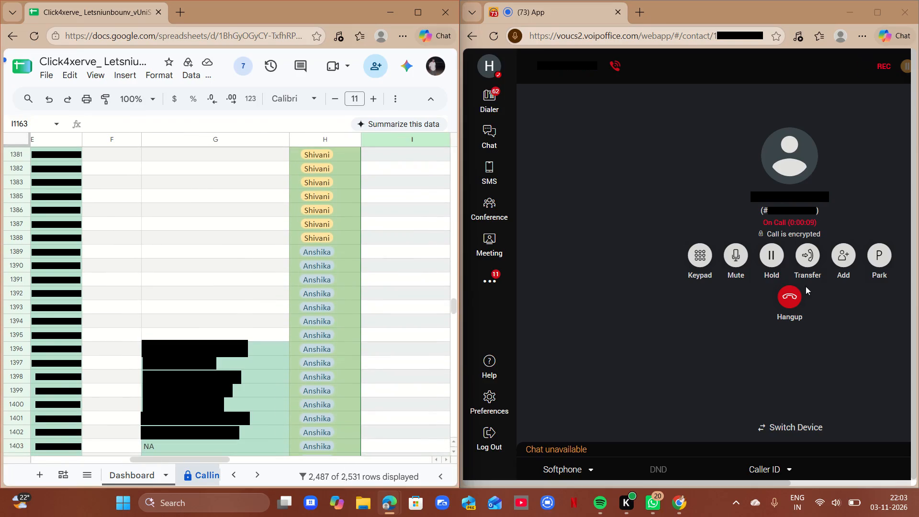
left_click(791, 296)
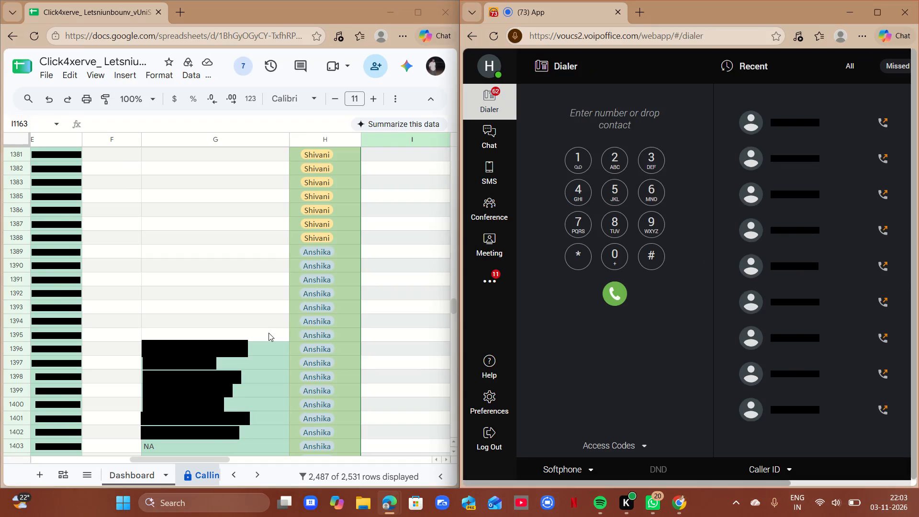
scroll(269, 333, "down", 5)
scroll(269, 333, "up", 1)
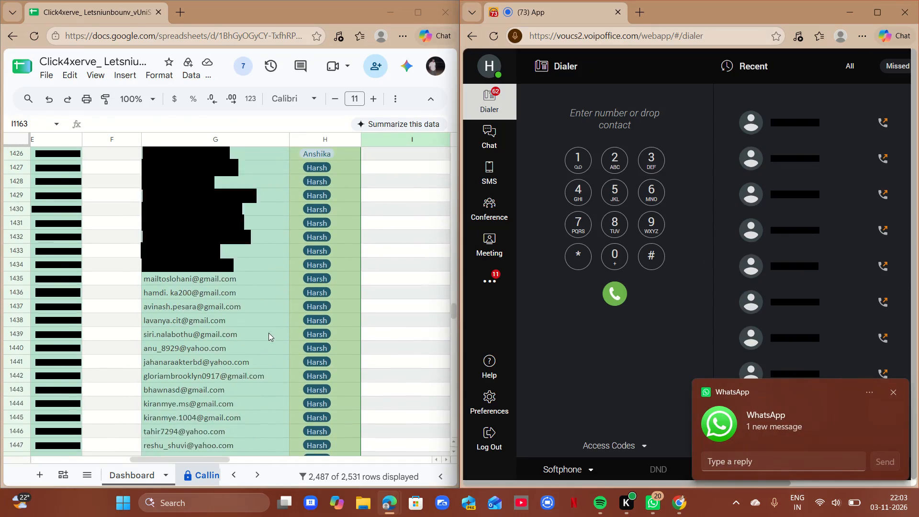
scroll(269, 333, "up", 1)
scroll(269, 333, "right", 1)
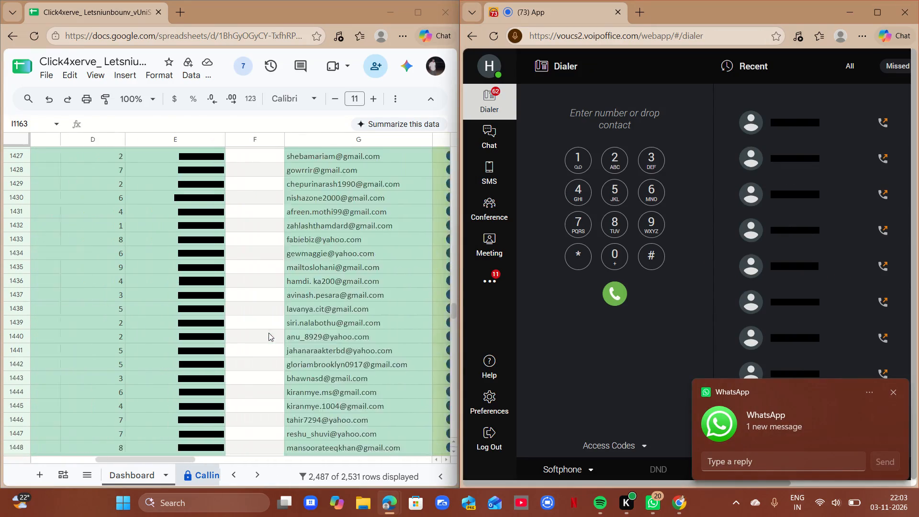
scroll(269, 333, "right", 1)
left_click(217, 154)
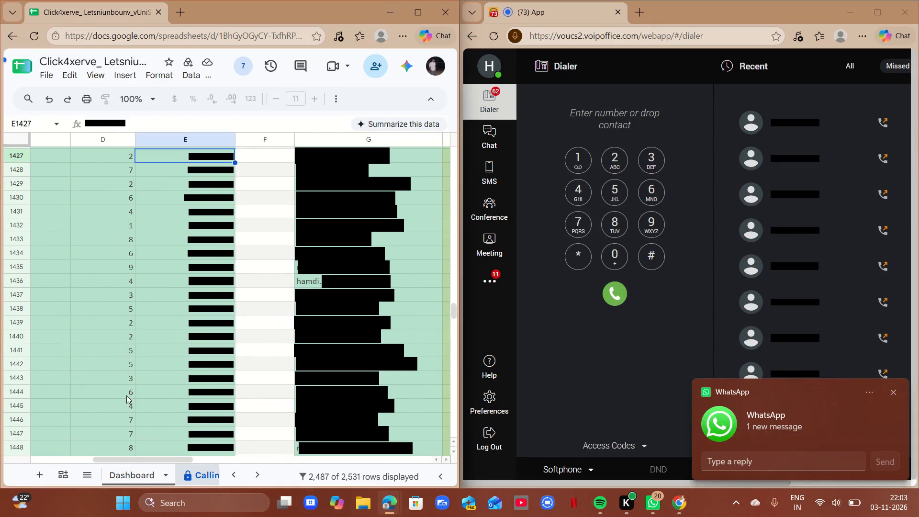
Open the Dashboard sheet to check the per-agent lead and call summary.
left_click(123, 475)
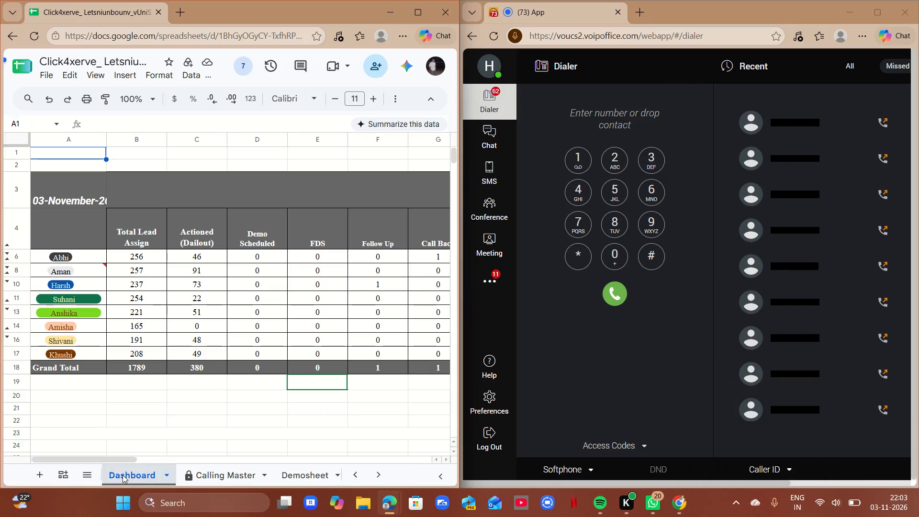
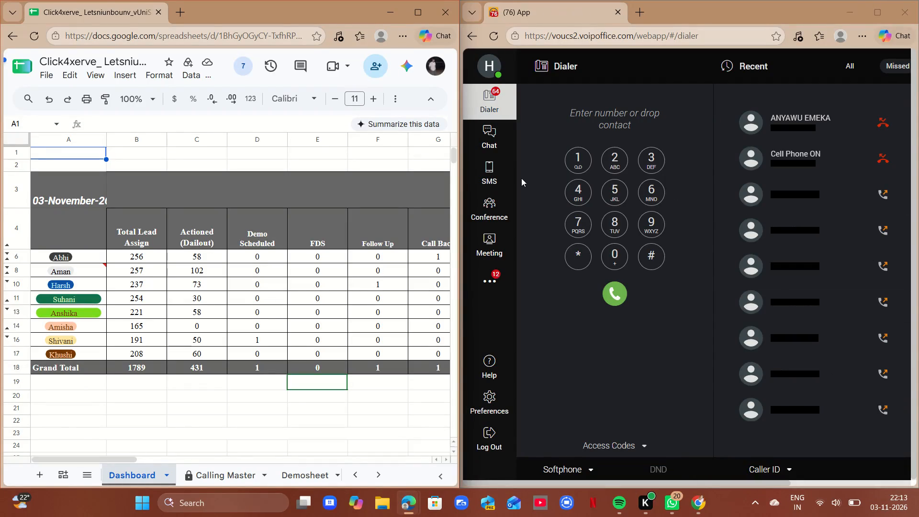
Open the voicemail list in the web dialer.
left_click(489, 285)
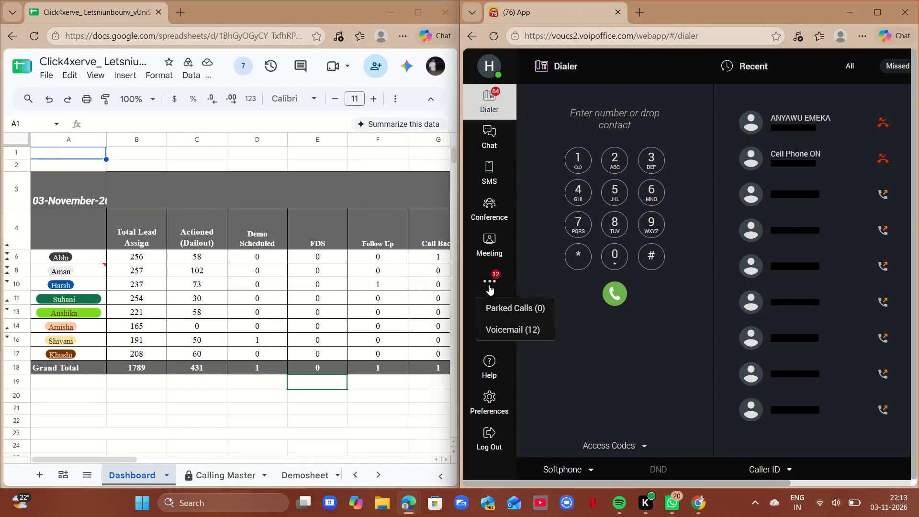
left_click(506, 334)
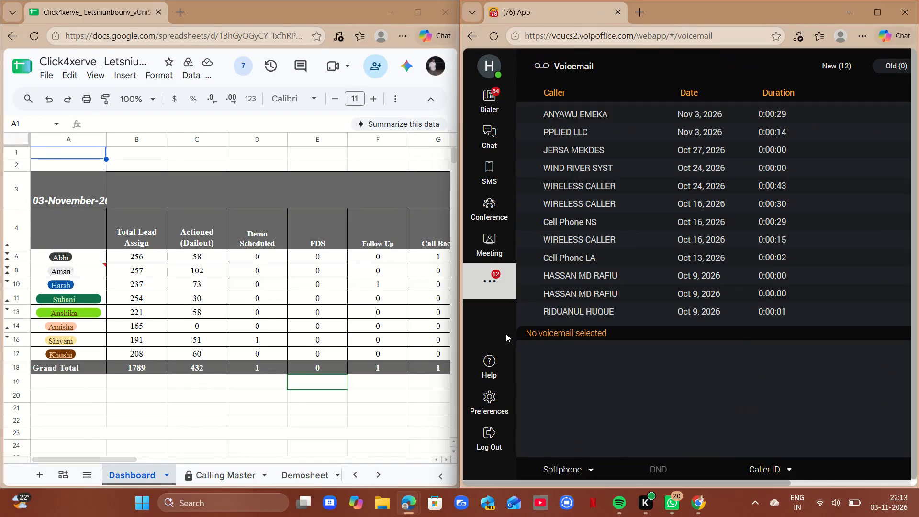
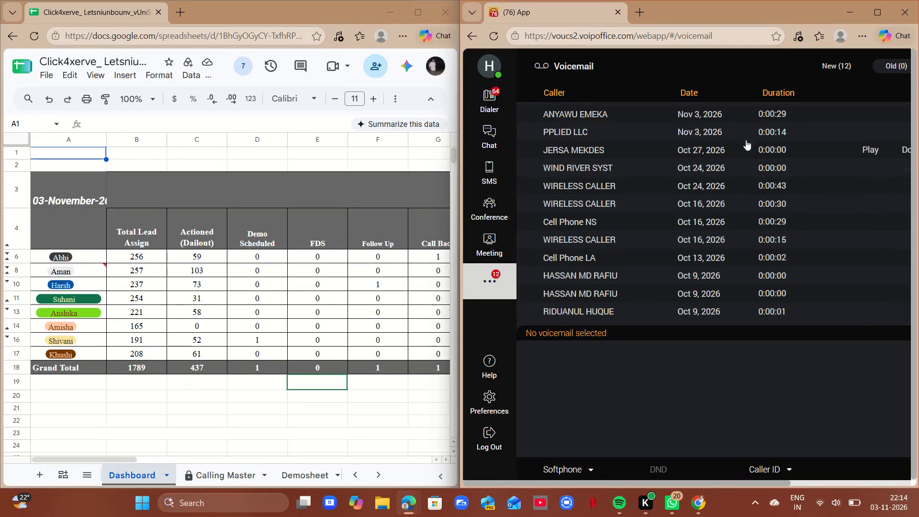
Download the newest voicemail in the list, listen to its recording in Media Player, and close the player.
double_click(724, 115)
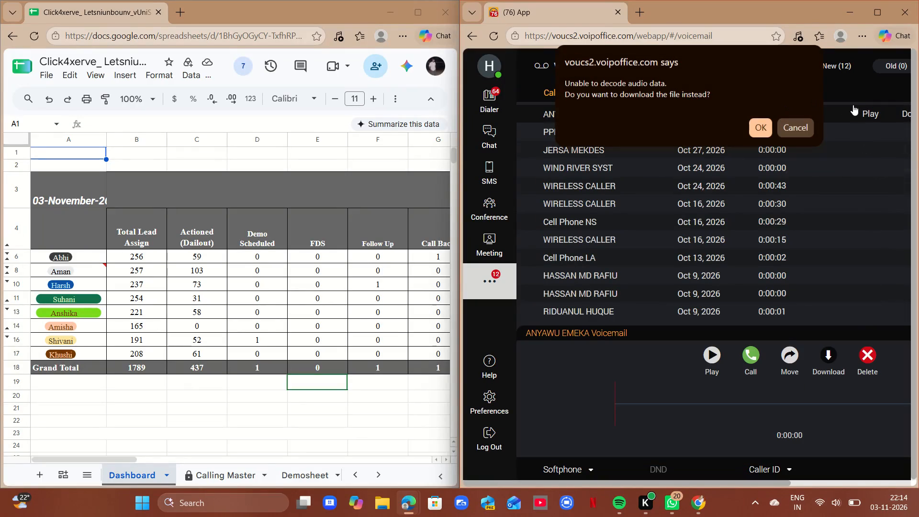
left_click(868, 111)
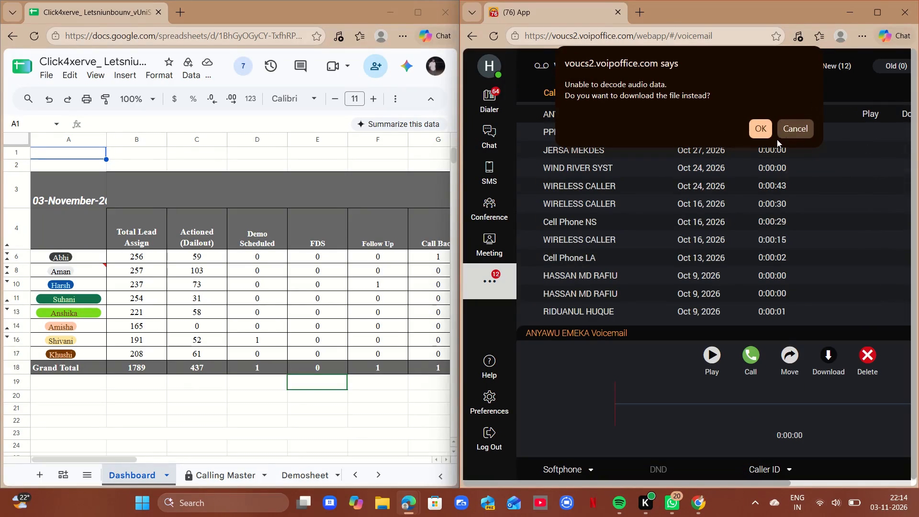
left_click(767, 132)
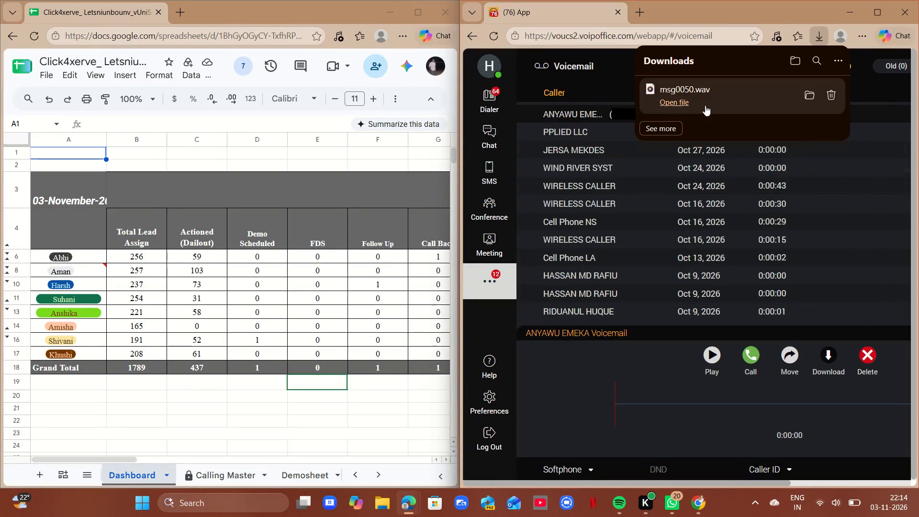
left_click(678, 102)
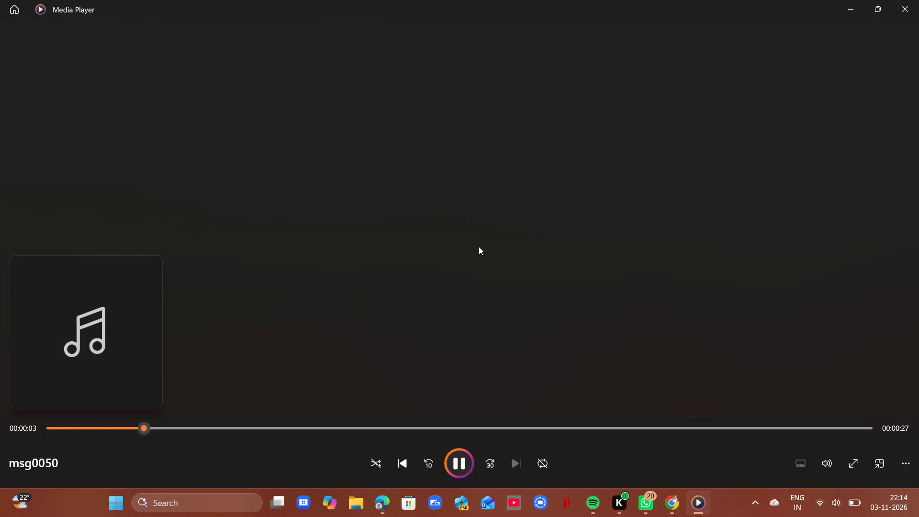
left_click(901, 10)
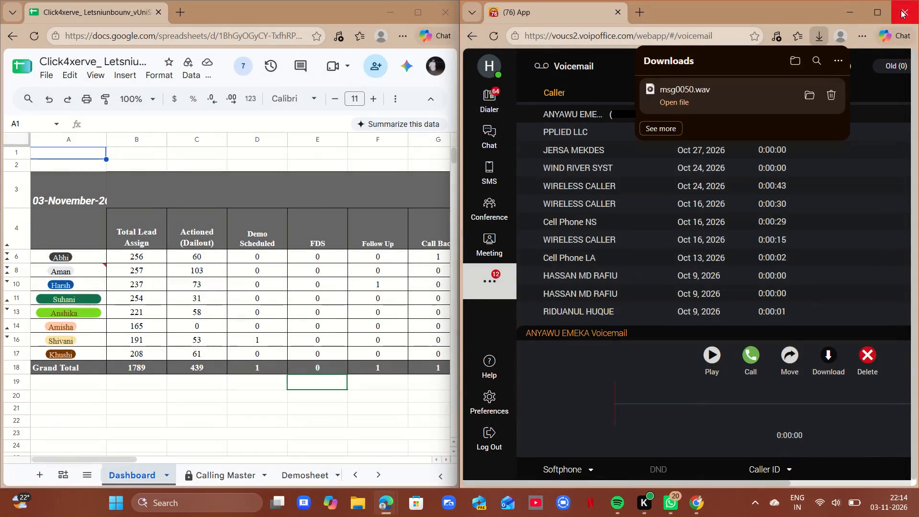
Copy the most recent missed caller's number from the dialer's recent calls and call it back.
left_click(486, 103)
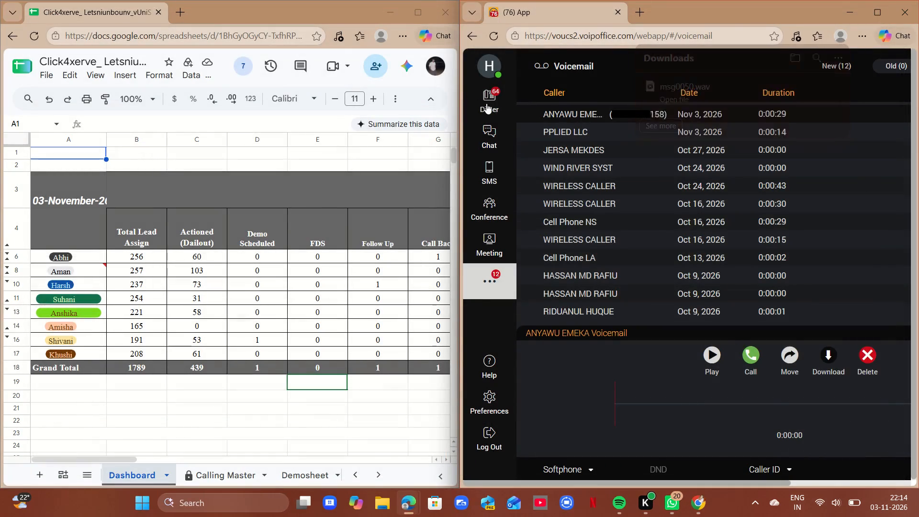
double_click(778, 127)
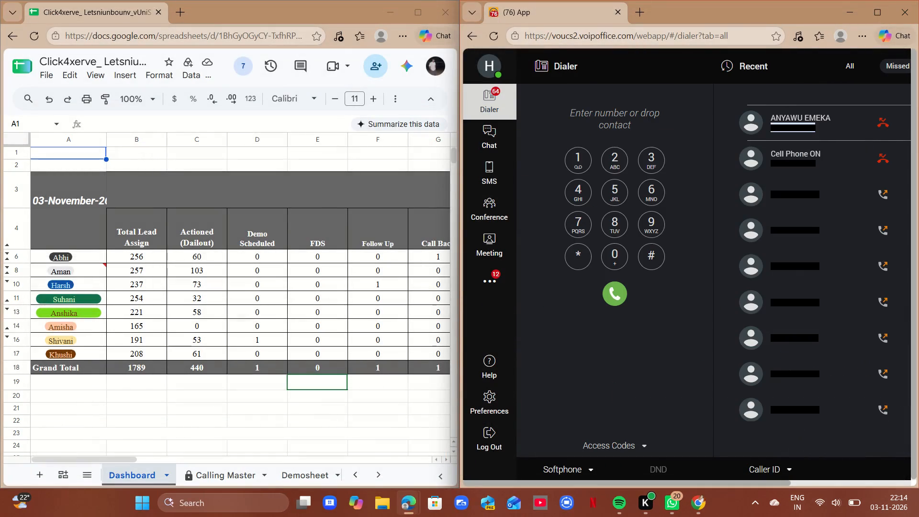
key("ctrl+c")
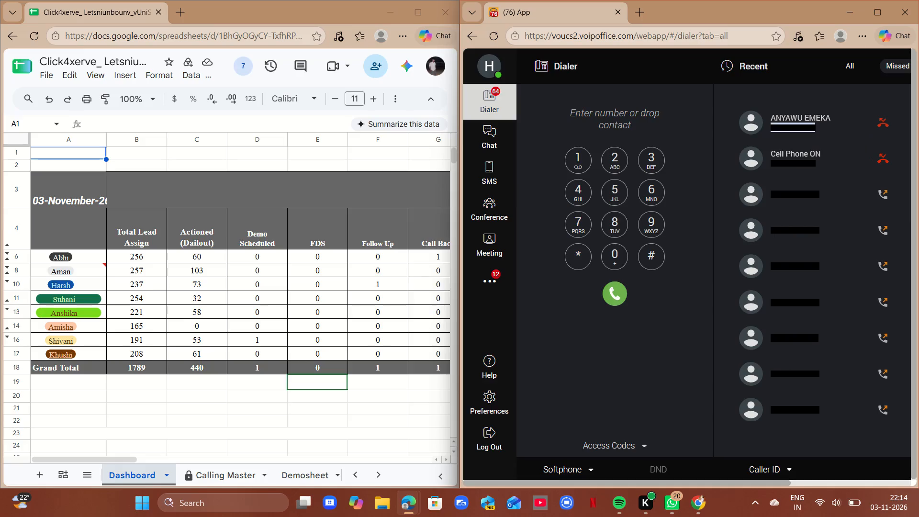
left_click(589, 117)
key("ctrl+v")
key("Return")
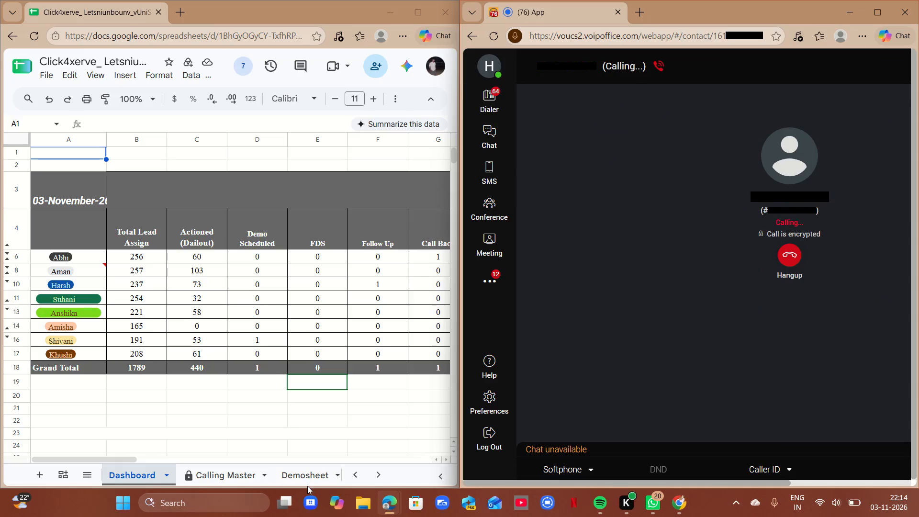
Examine the latest booked demos at the end of Demosheet, including date, time, subject and remarks.
left_click(307, 486)
left_click(312, 475)
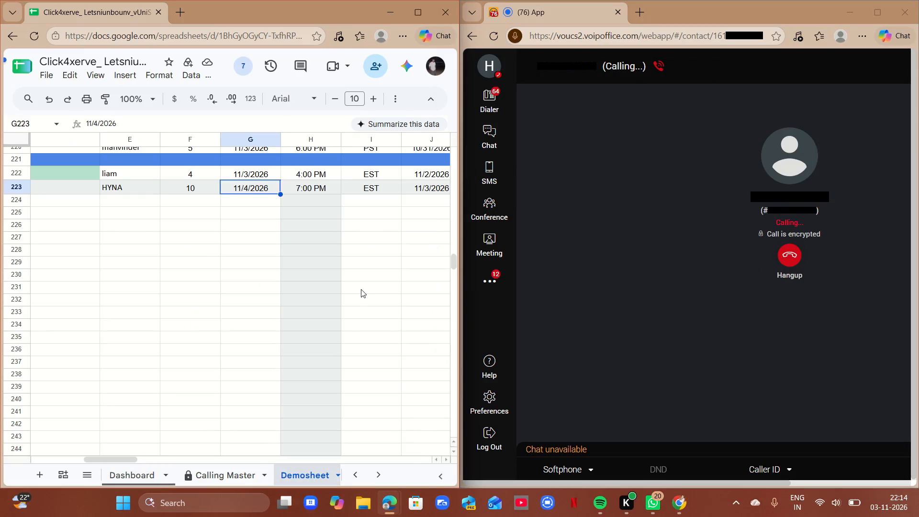
scroll(361, 289, "up", 3)
scroll(361, 289, "down", 3)
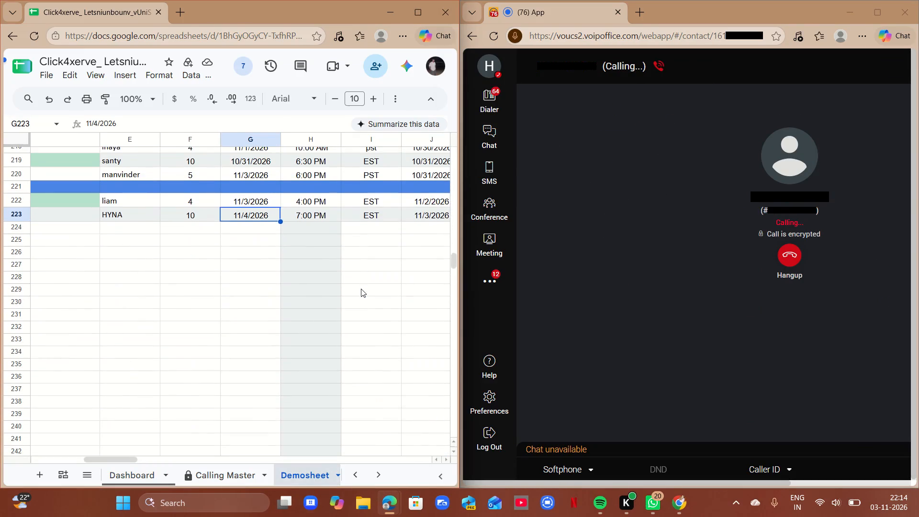
scroll(361, 289, "right", 7)
scroll(361, 289, "left", 7)
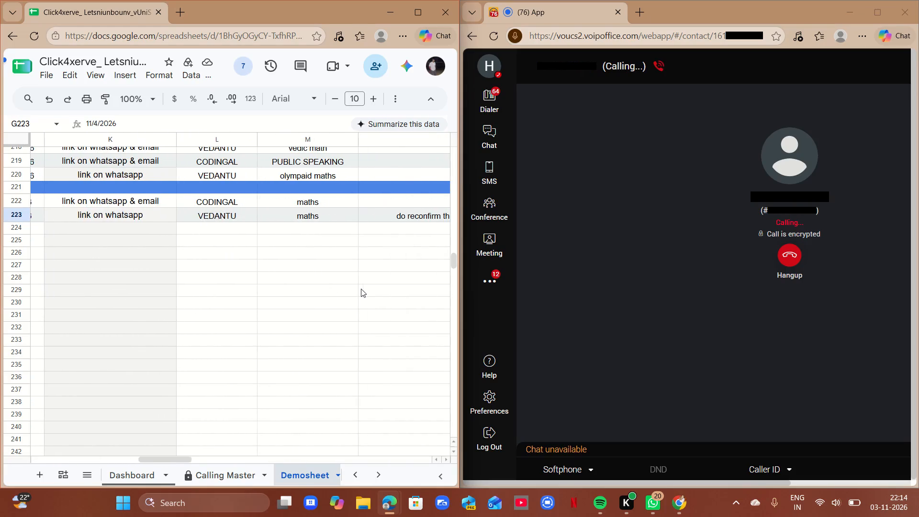
scroll(361, 289, "left", 1)
scroll(361, 289, "right", 7)
scroll(361, 289, "left", 7)
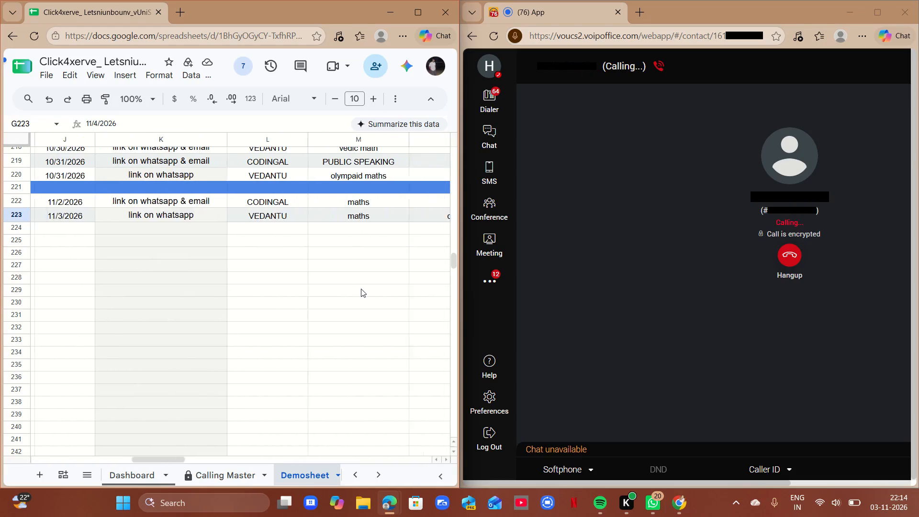
scroll(361, 289, "left", 2)
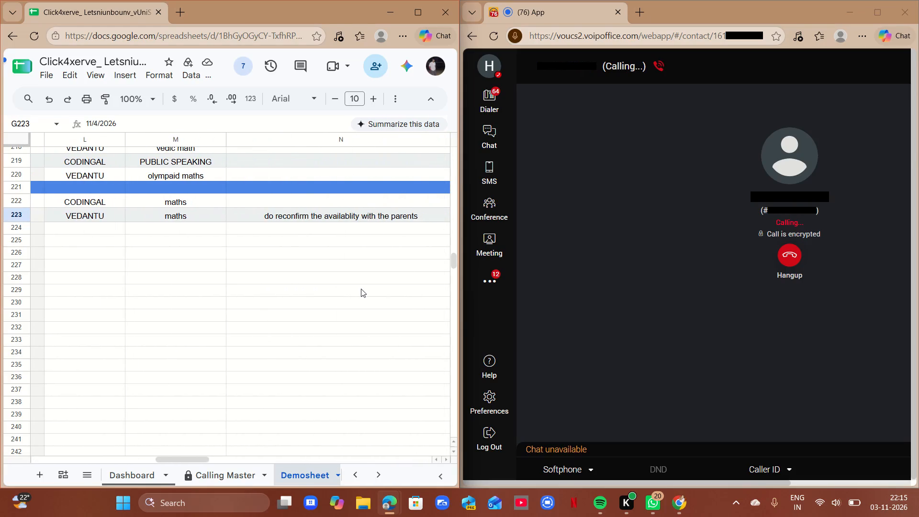
scroll(361, 289, "right", 7)
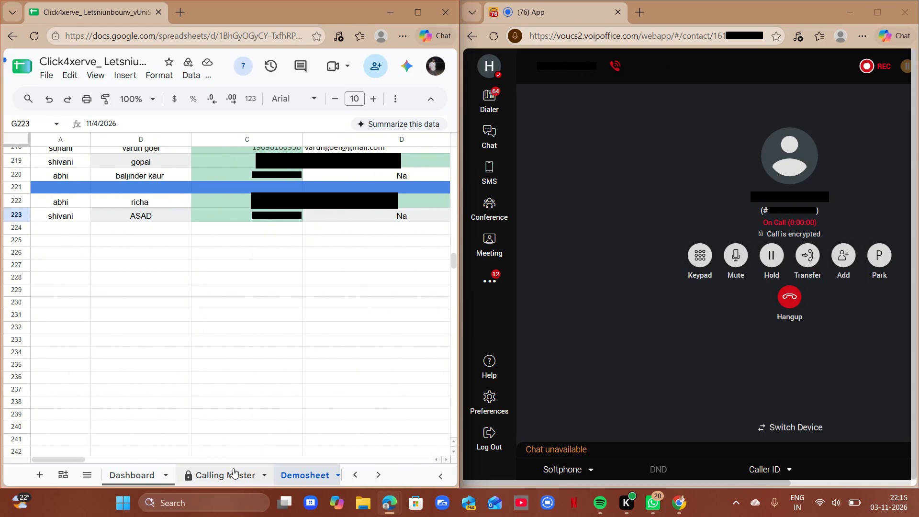
Look over Harsh's leads in Calling Master, and recheck the last demo entries in Demosheet during the call.
left_click(229, 472)
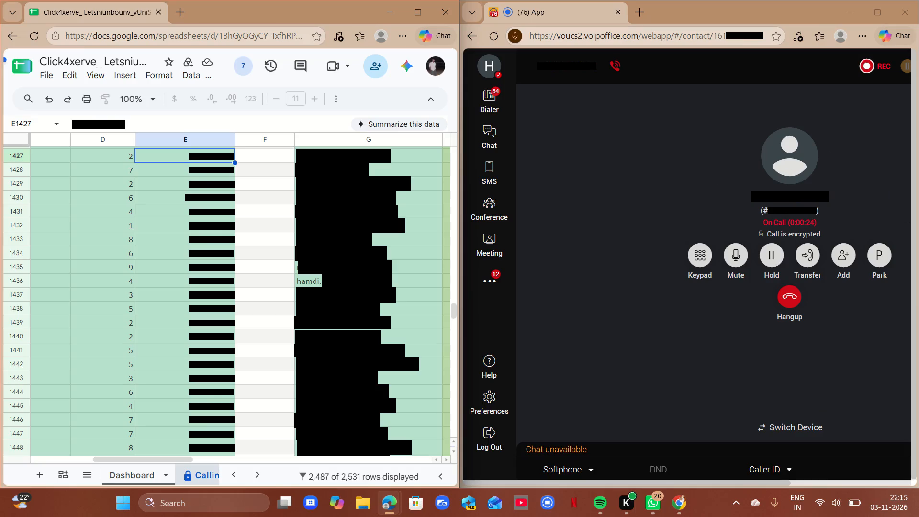
scroll(349, 321, "left", 2)
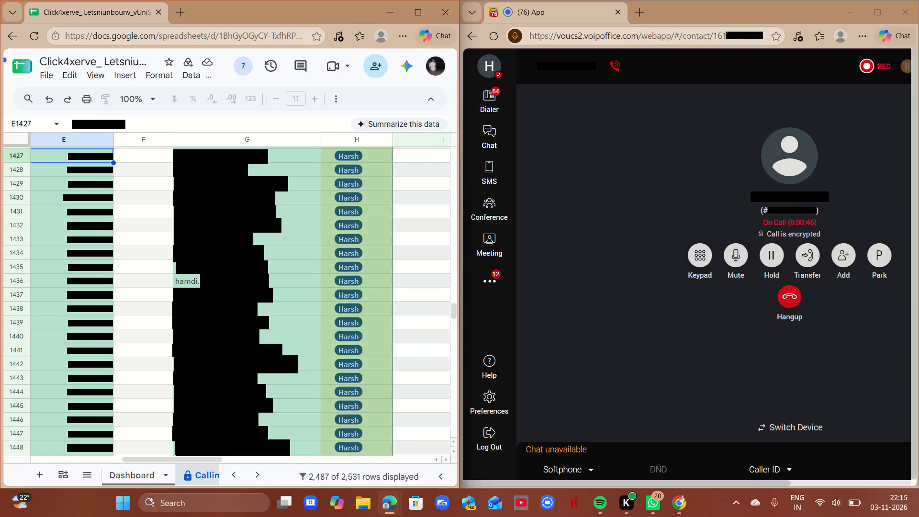
scroll(207, 476, "left", 2)
left_click(207, 476)
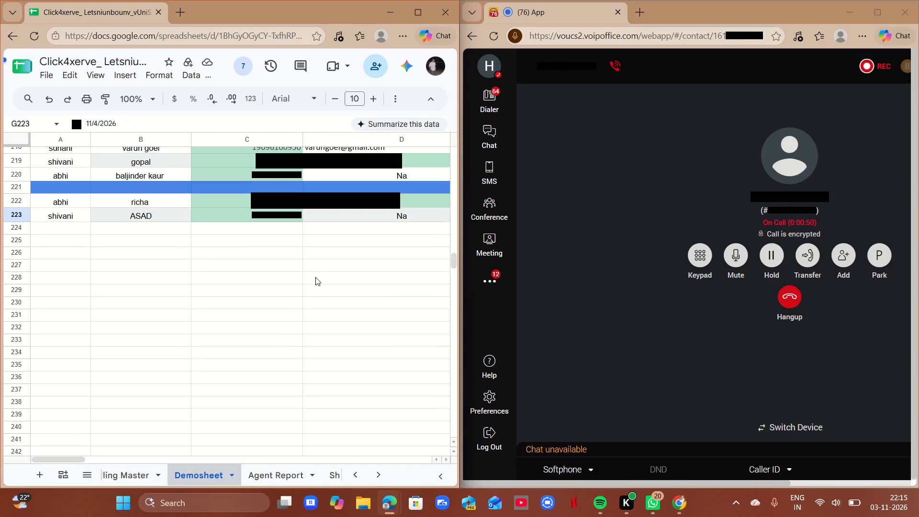
scroll(335, 228, "left", 3)
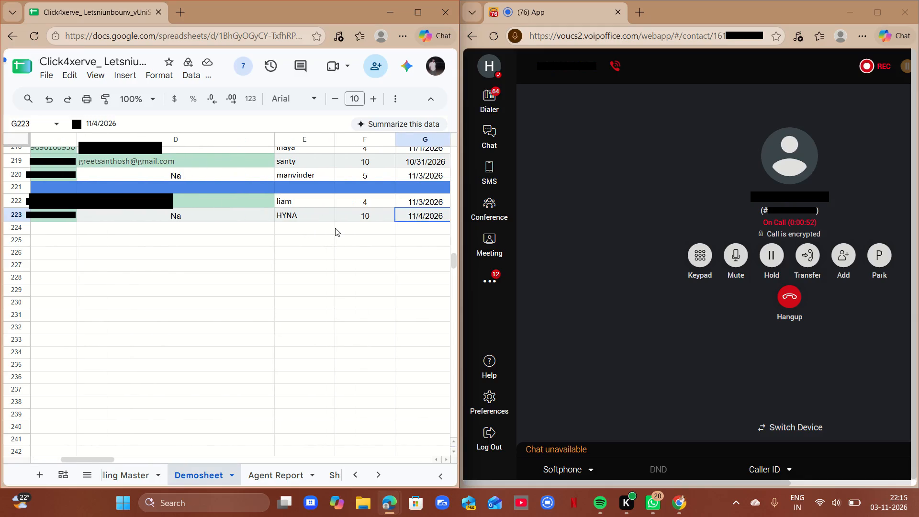
scroll(335, 228, "left", 1)
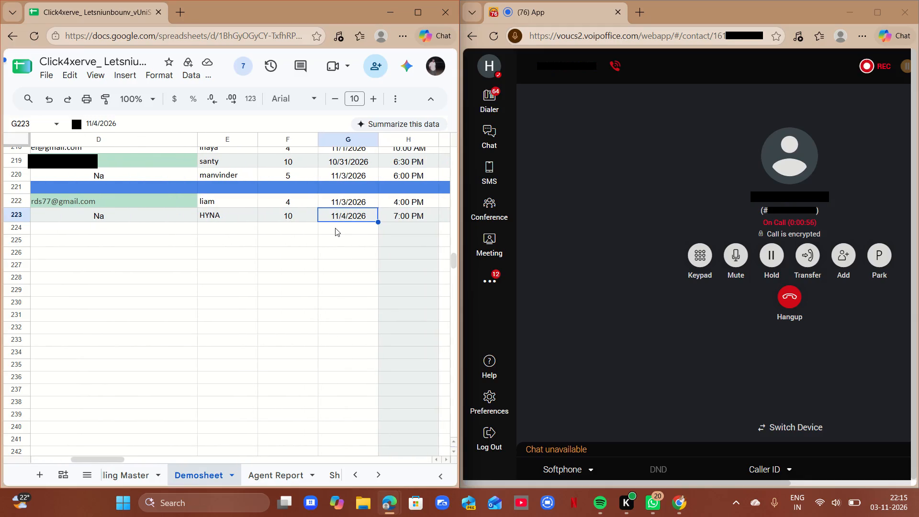
scroll(335, 228, "left", 1)
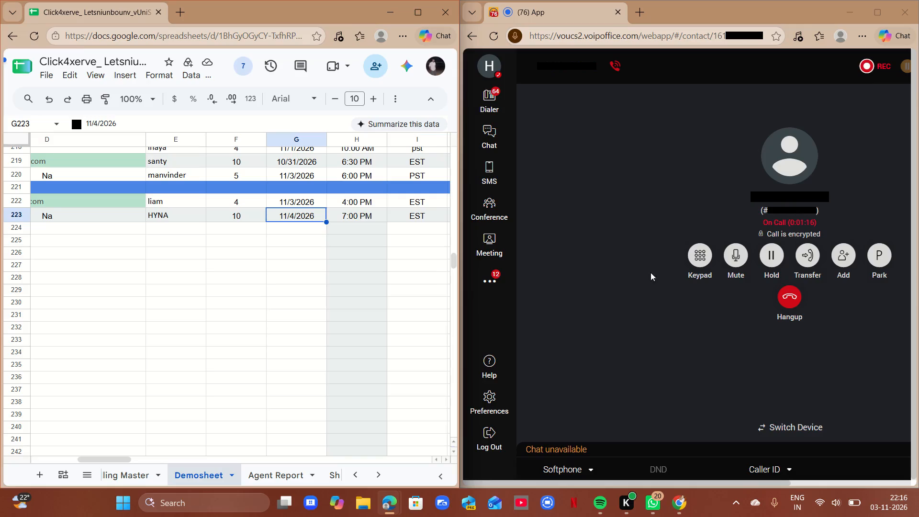
Hang up the ongoing call.
left_click(787, 299)
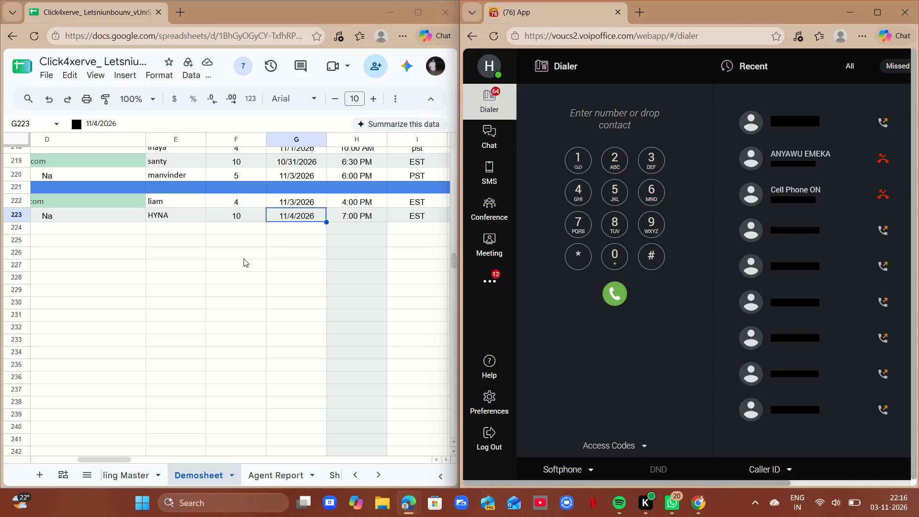
Search Demosheet and Calling Master for the number just called and go to its matching lead row.
key("ctrl+f")
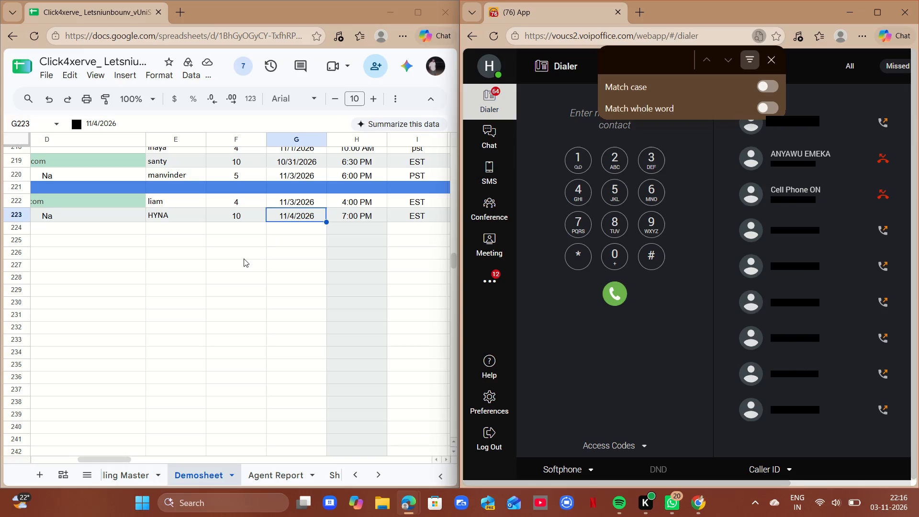
left_click(244, 258)
key("ctrl+f")
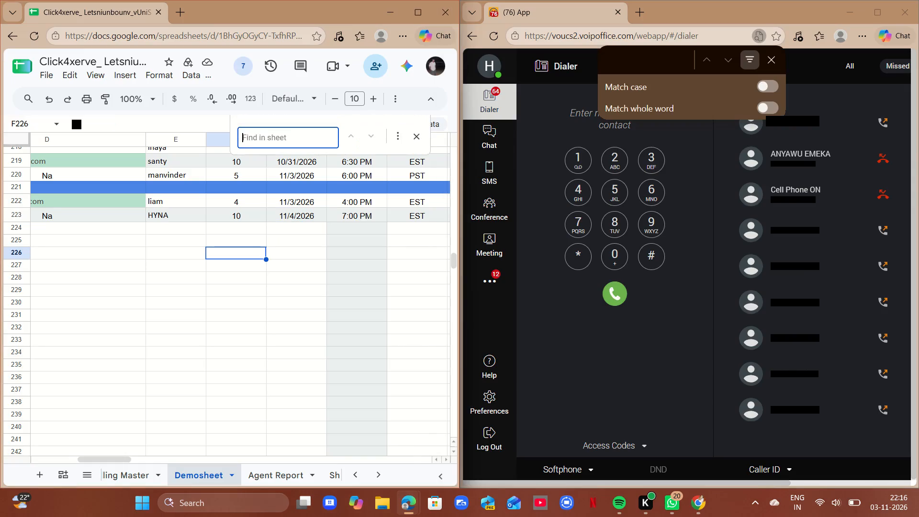
key("ctrl+v")
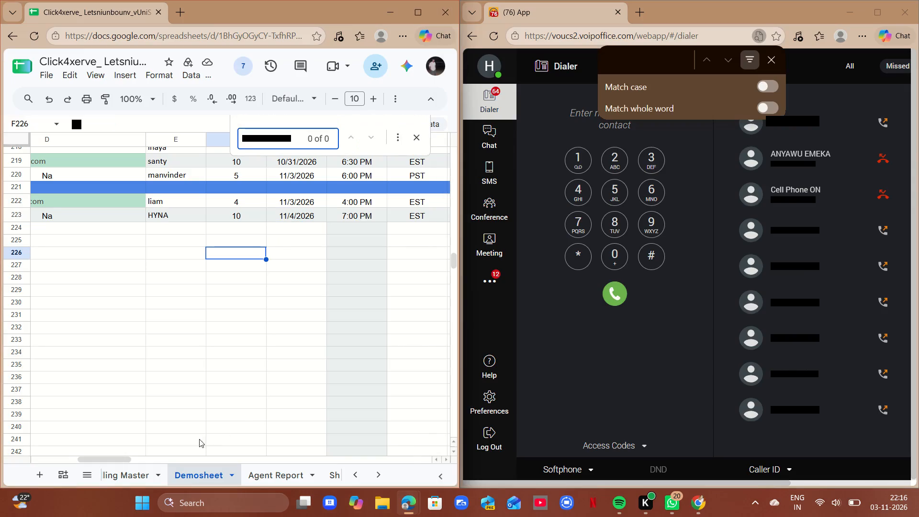
left_click(131, 476)
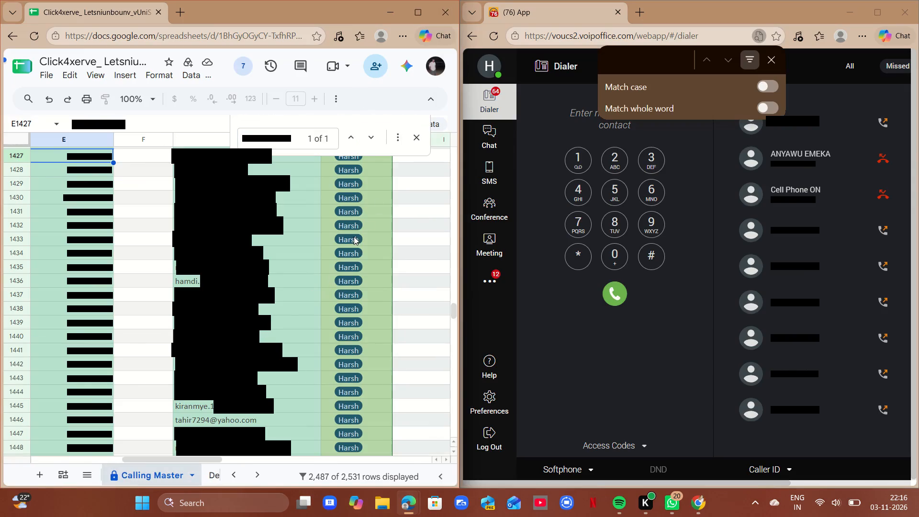
left_click(348, 134)
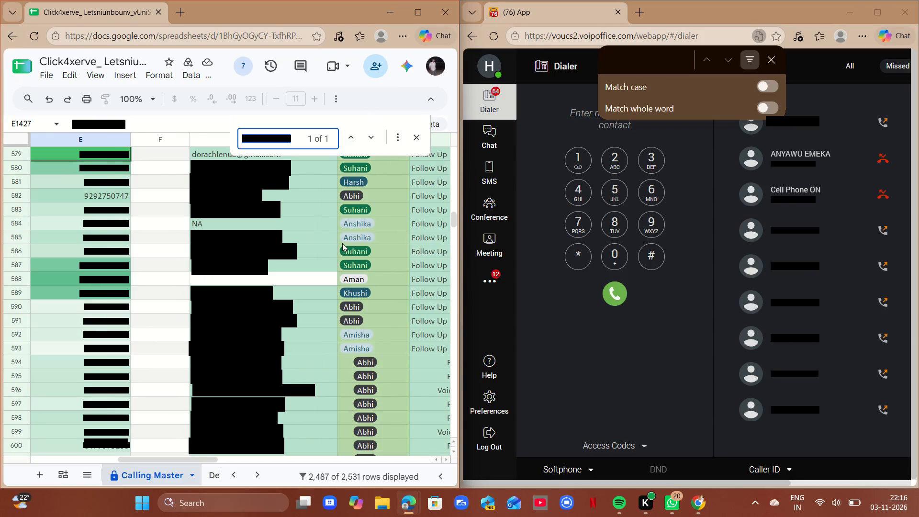
scroll(342, 243, "up", 1)
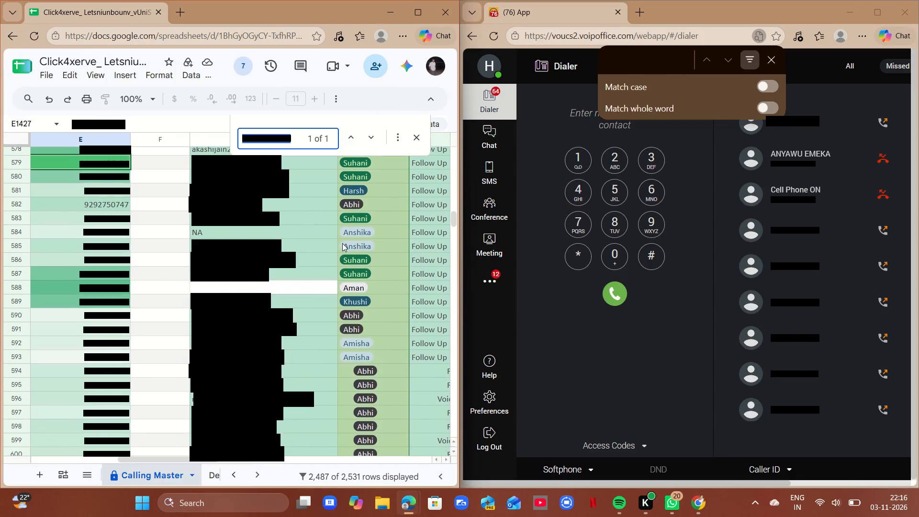
scroll(342, 243, "up", 1)
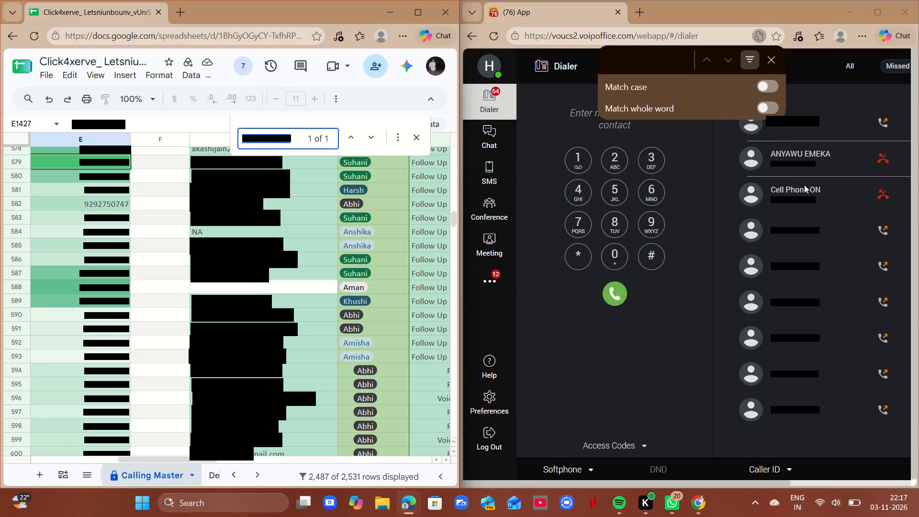
Copy the number of the missed caller "Cell Phone ON" from recent calls, call it back, and dismiss the dialer's page search.
double_click(791, 202)
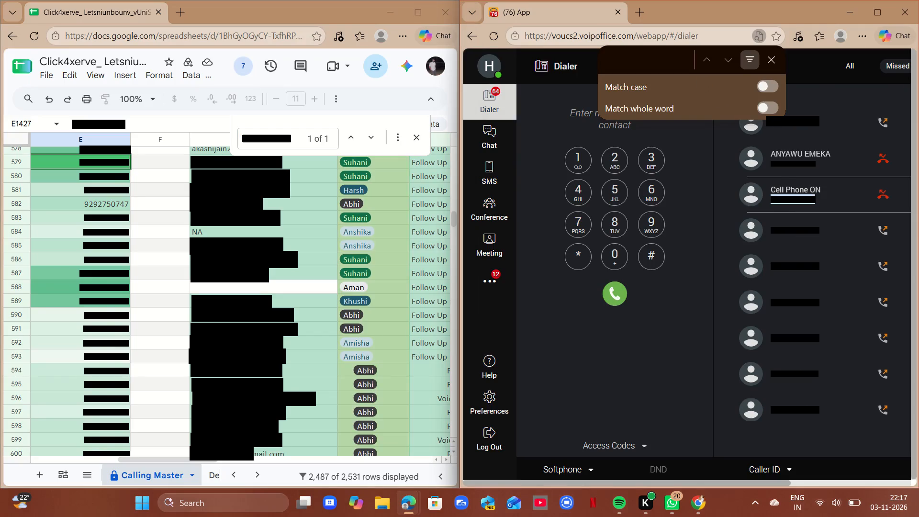
key("ctrl+c")
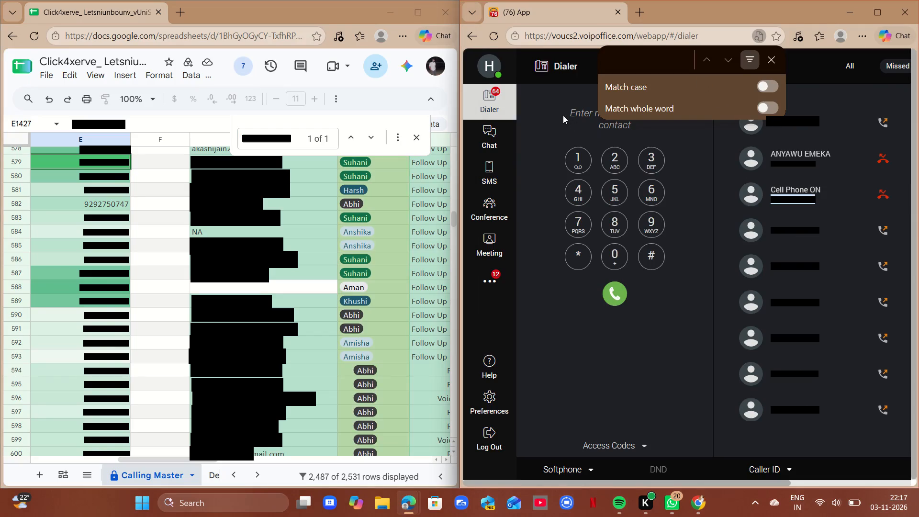
left_click(563, 115)
key("ctrl+v")
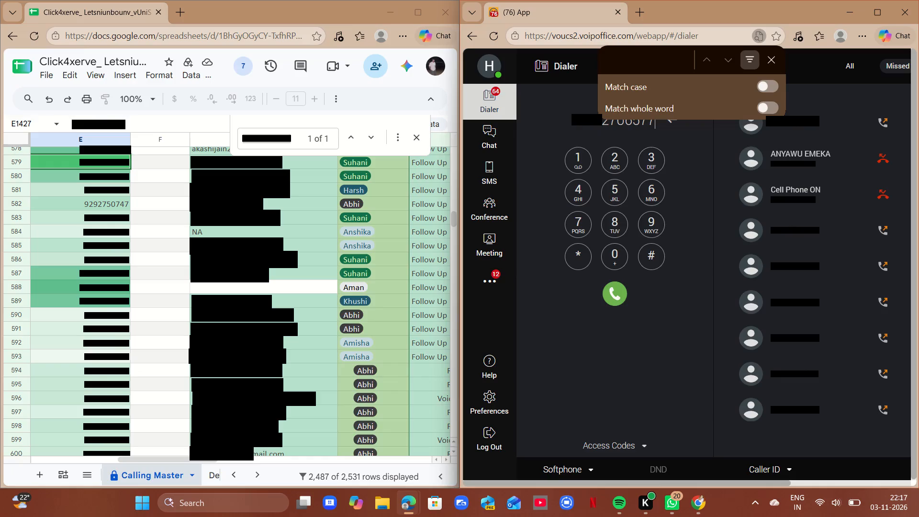
key("Return")
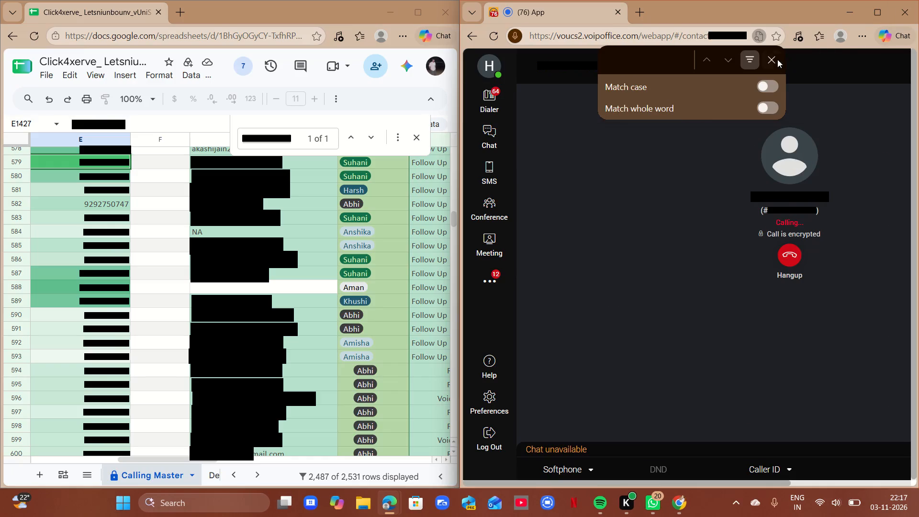
left_click(776, 59)
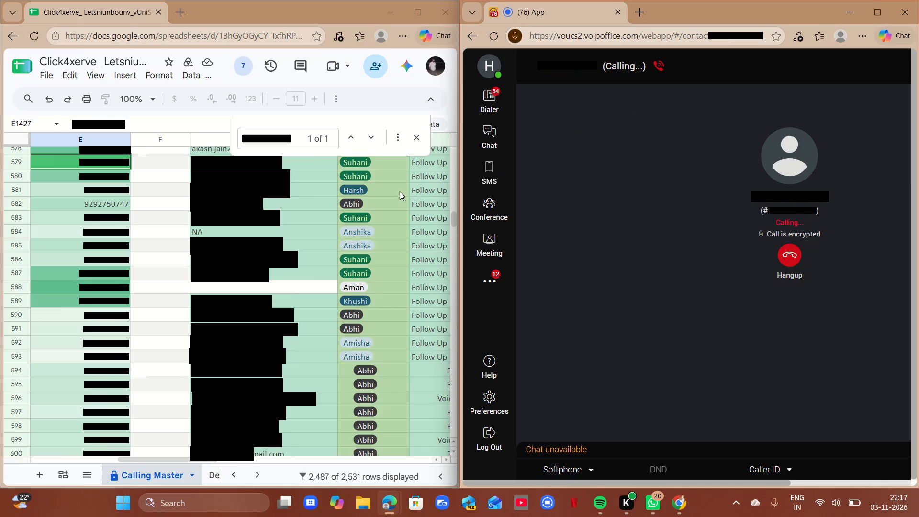
Check the matched lead's status and remarks in row 579 of Calling Master, opening its "Pitch Only Math" remark for editing, and close the search.
scroll(400, 191, "left", 3)
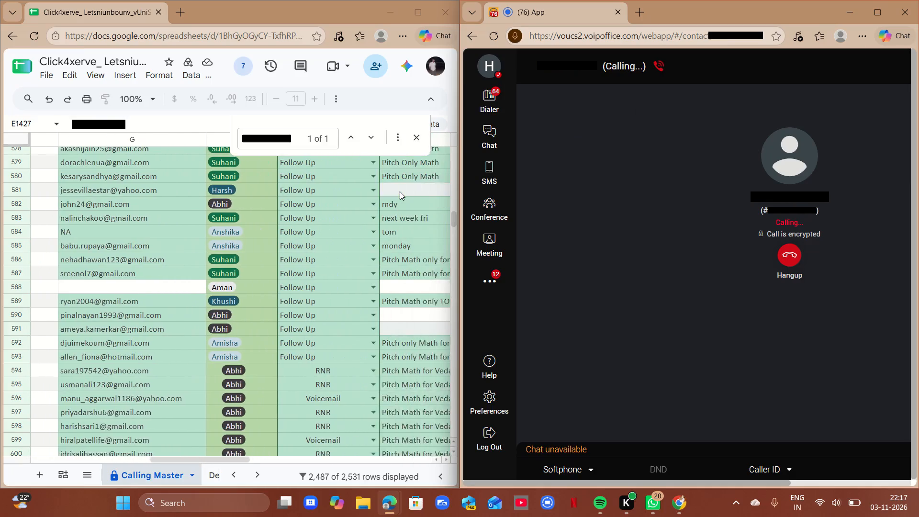
scroll(400, 191, "left", 6)
left_click(400, 191)
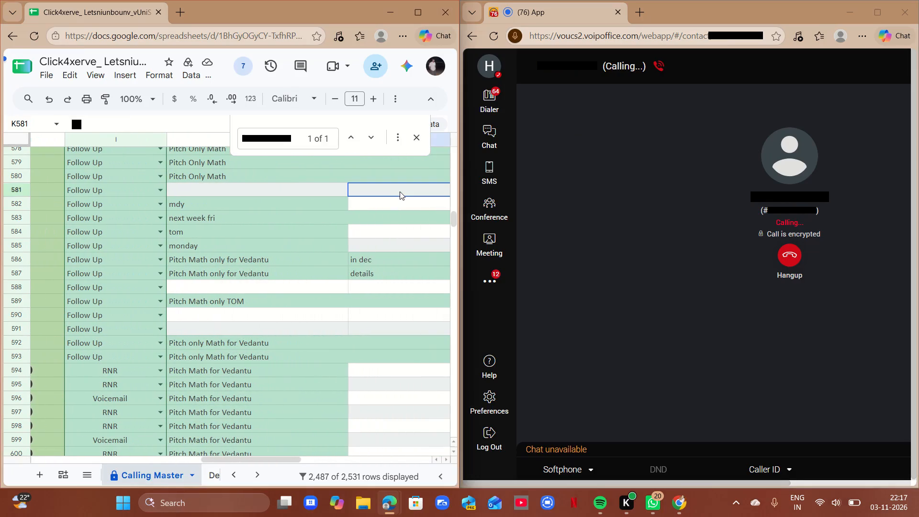
scroll(400, 191, "down", 1)
scroll(400, 191, "left", 2)
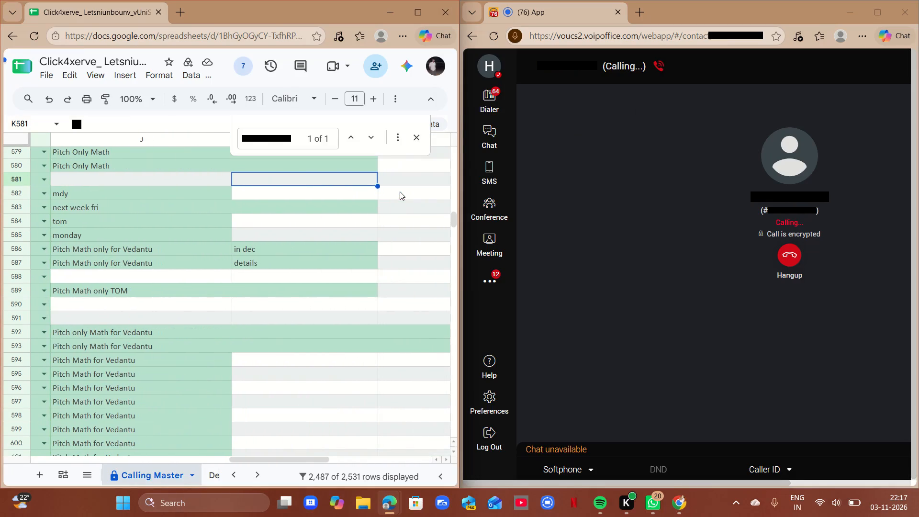
double_click(138, 156)
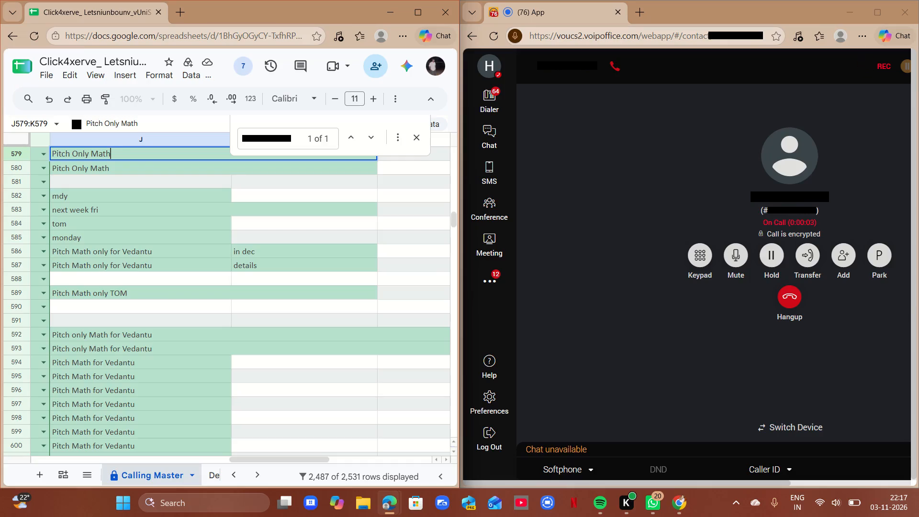
key("space")
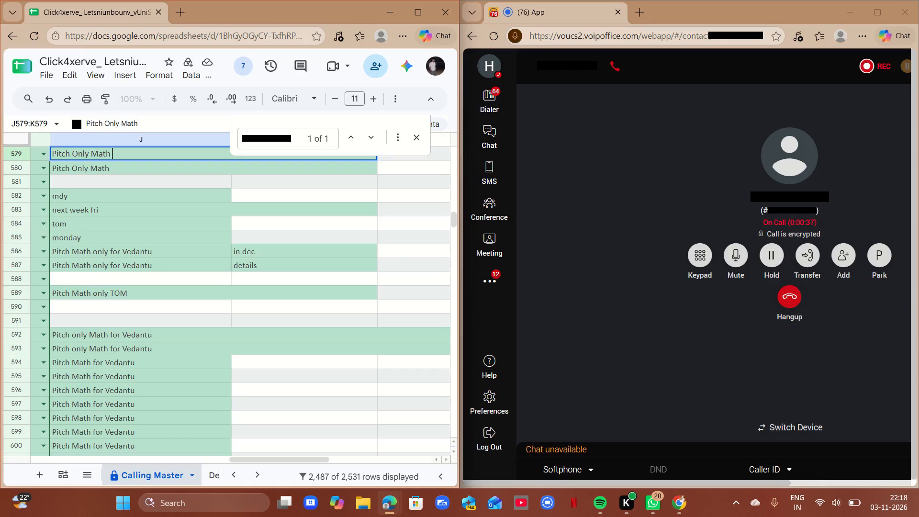
left_click(416, 139)
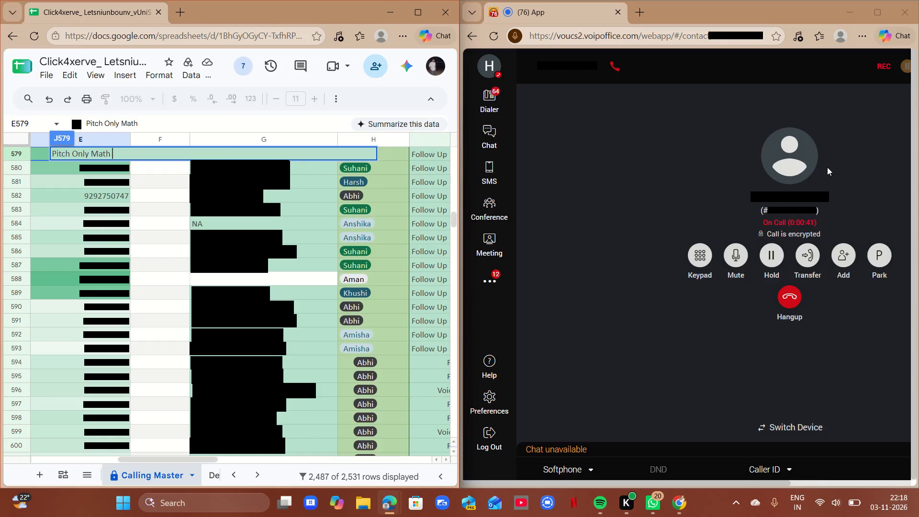
Go to Demosheet and select cell G224 in the first empty row below the last demo entries.
left_click(209, 475)
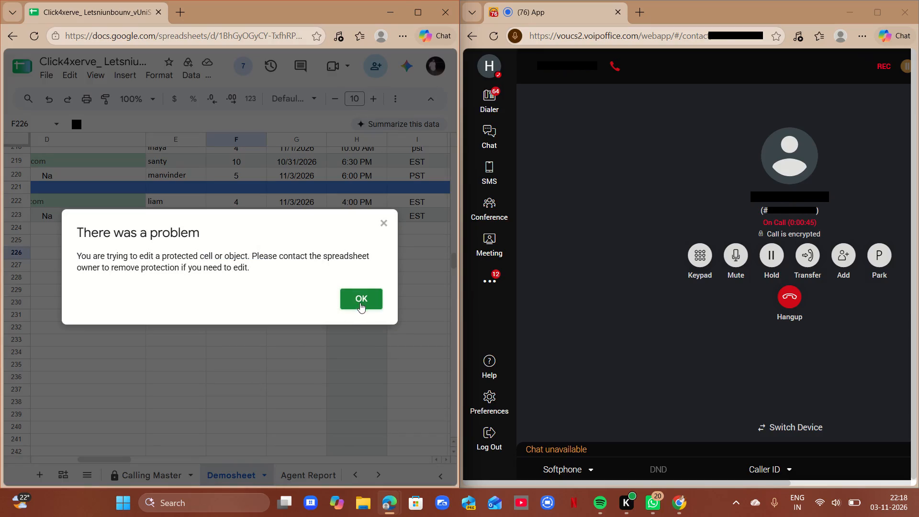
left_click(360, 302)
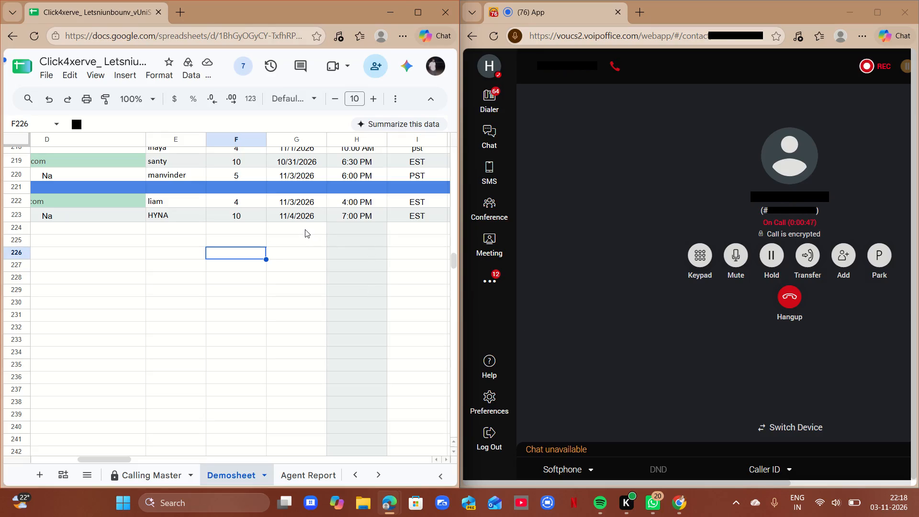
left_click(305, 229)
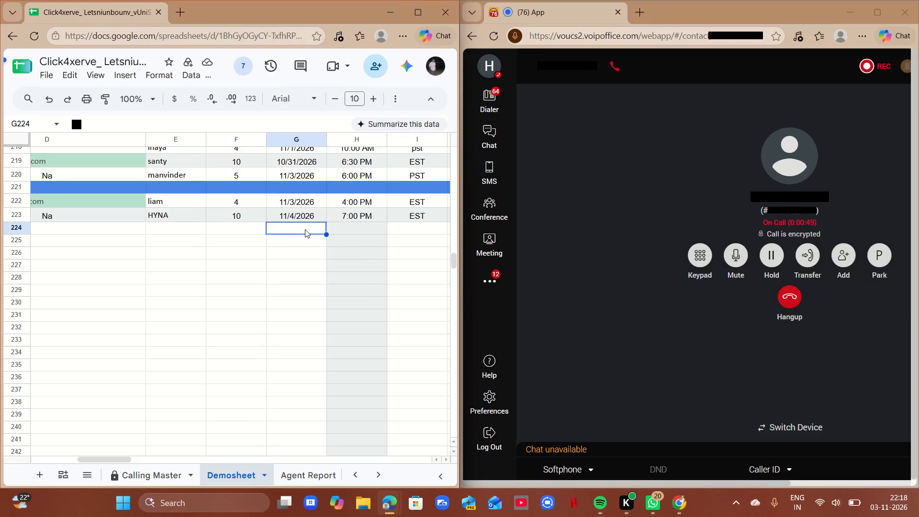
scroll(305, 229, "left", 1)
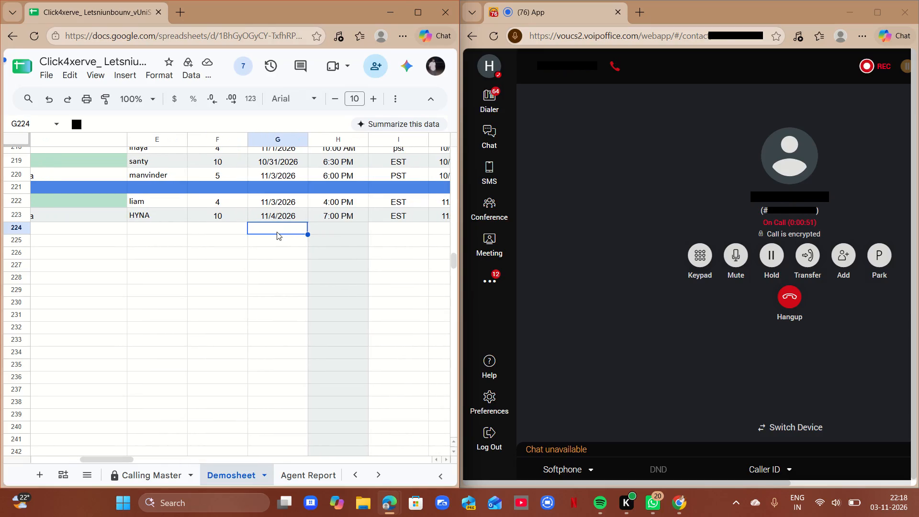